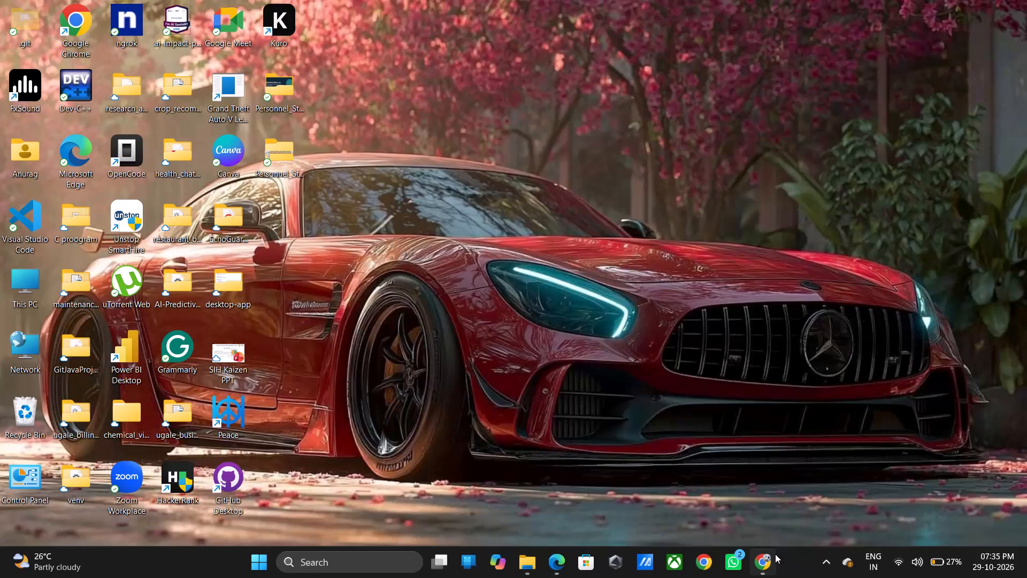
Switch to Edge and examine the final sections of the SentinelWell AI capstone report PDF, from risks and limitations to the references.
click(510, 438)
click(554, 482)
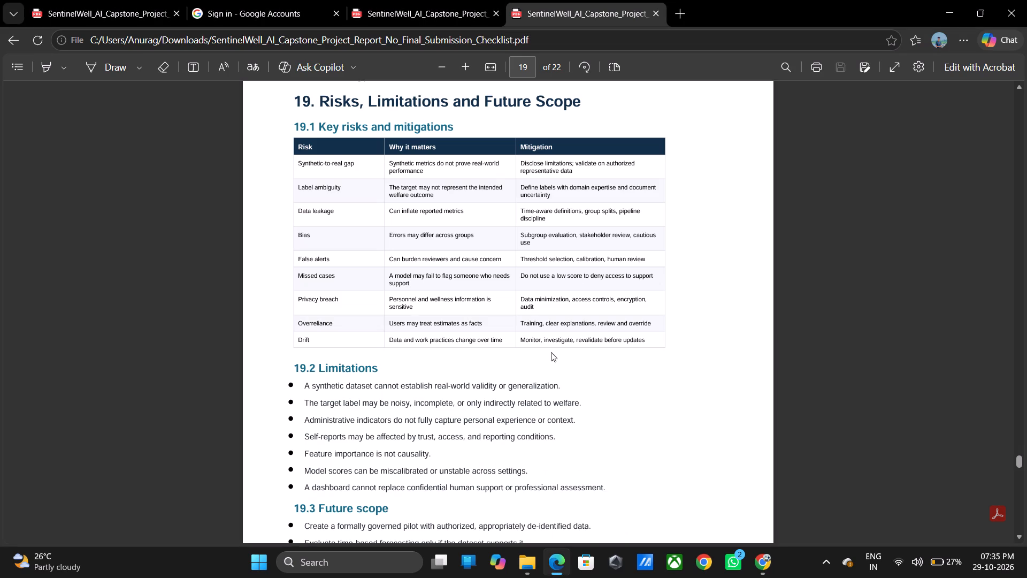
scroll(556, 257, down, 6)
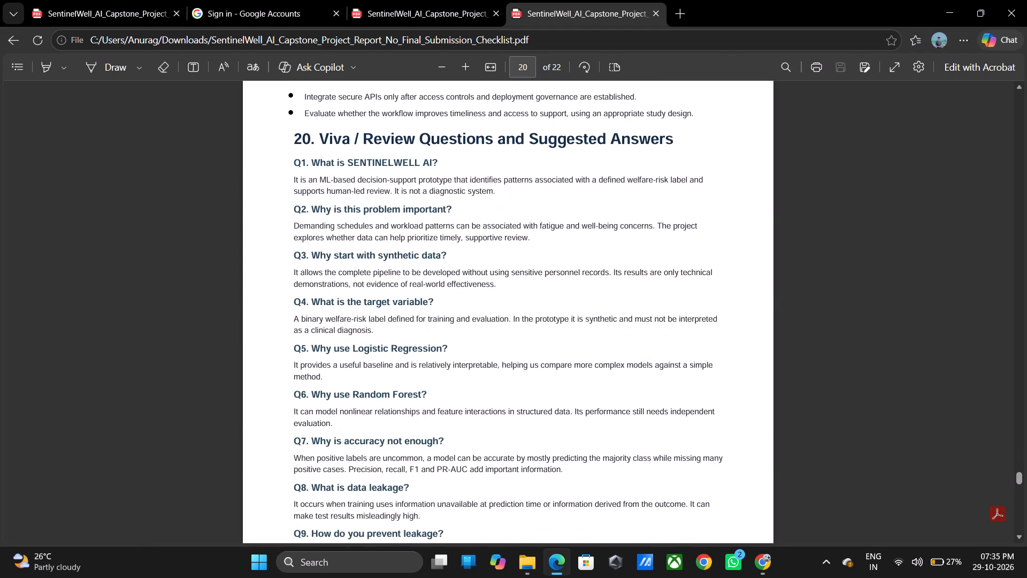
scroll(556, 257, down, 7)
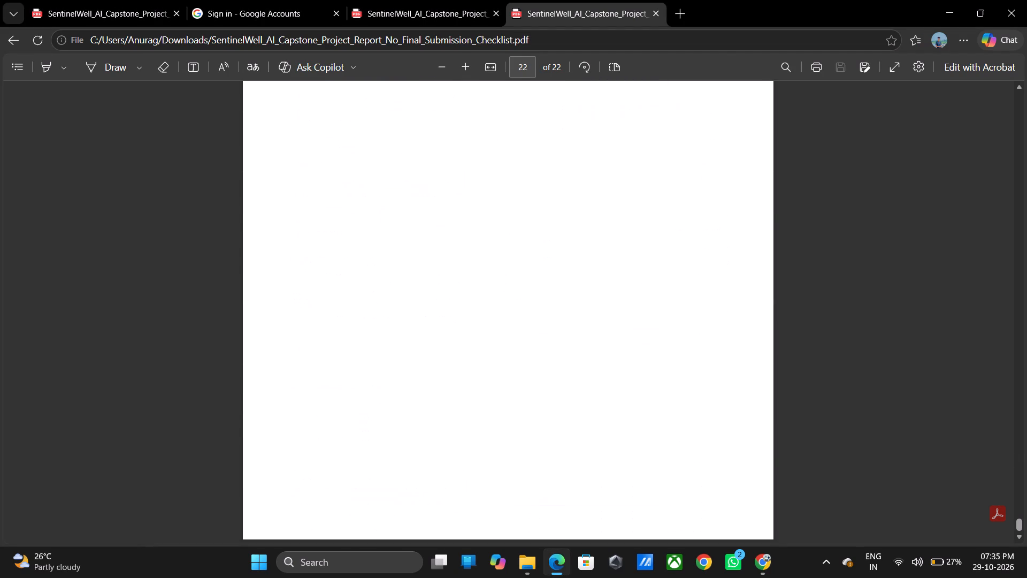
scroll(556, 257, down, 1)
scroll(556, 257, up, 4)
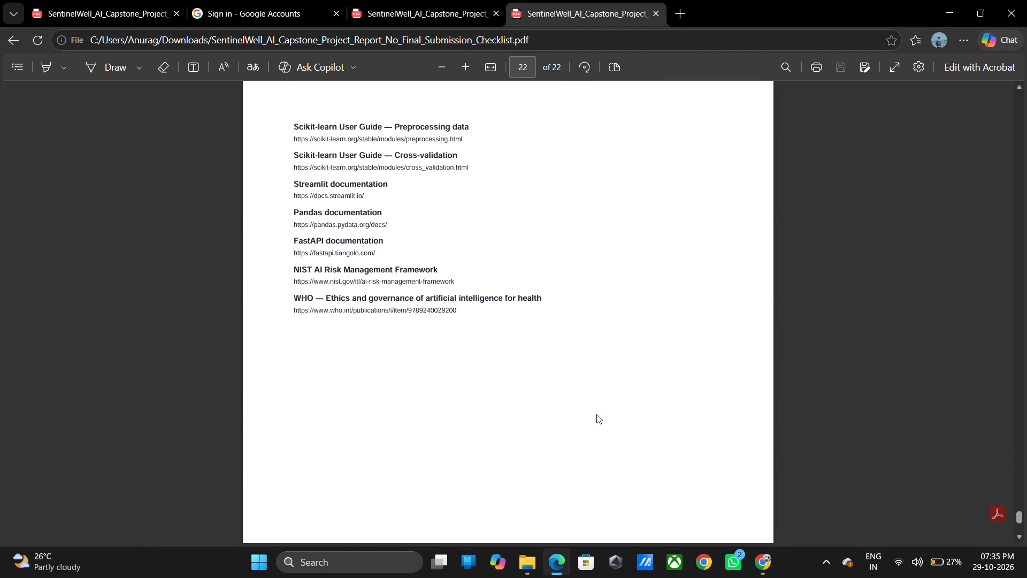
scroll(475, 288, down, 2)
Go back to the report's cover page and skim forward from there through the Dataset Design and Data Dictionary section.
scroll(475, 288, up, 15)
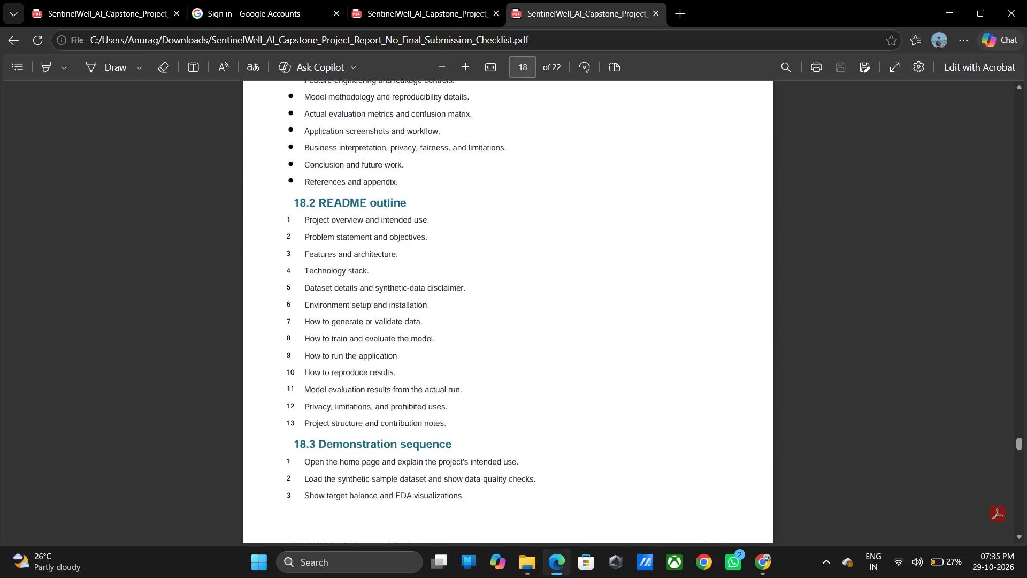
scroll(475, 288, up, 20)
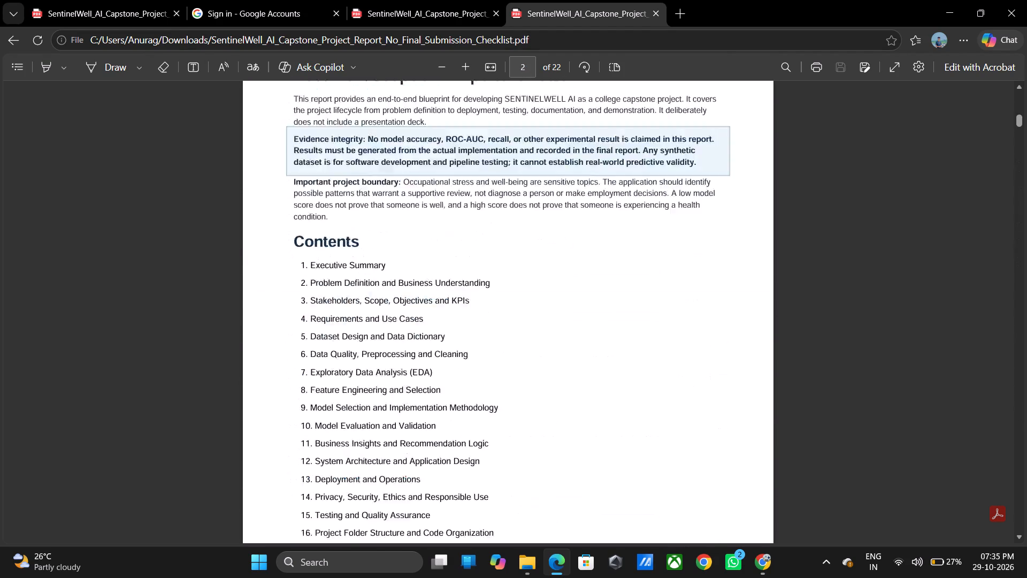
scroll(475, 288, up, 3)
scroll(475, 288, down, 2)
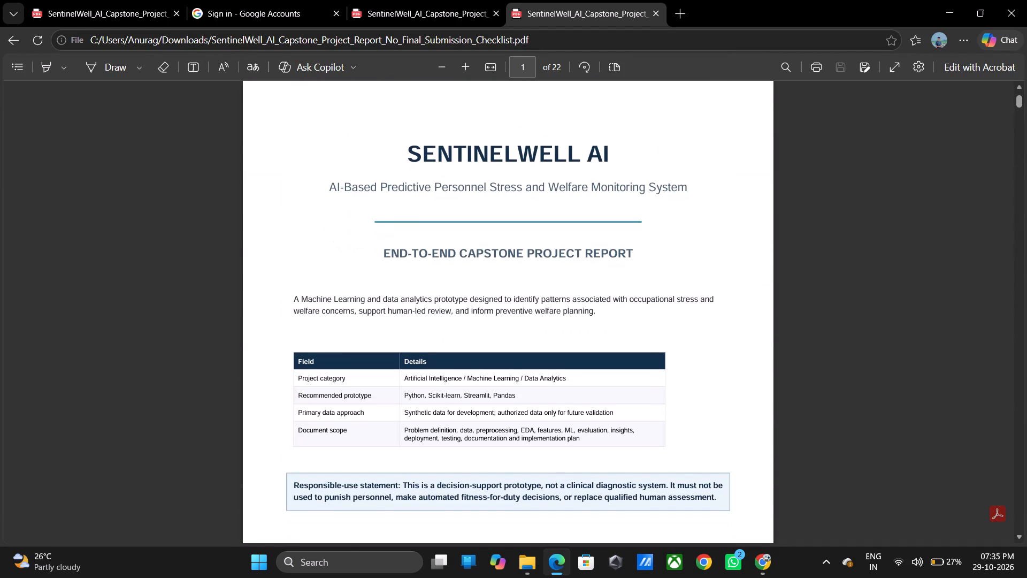
scroll(475, 288, down, 3)
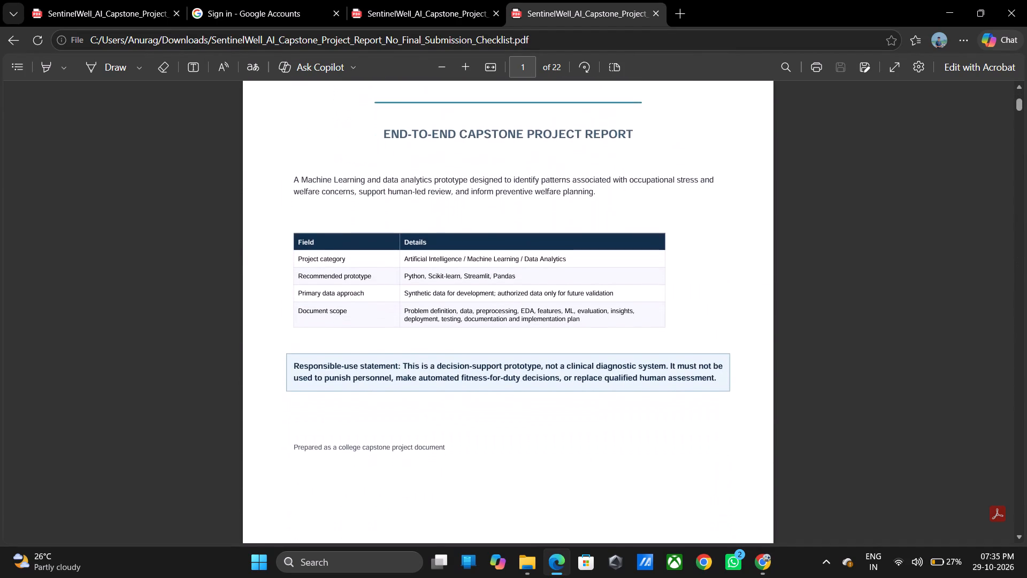
scroll(475, 288, down, 8)
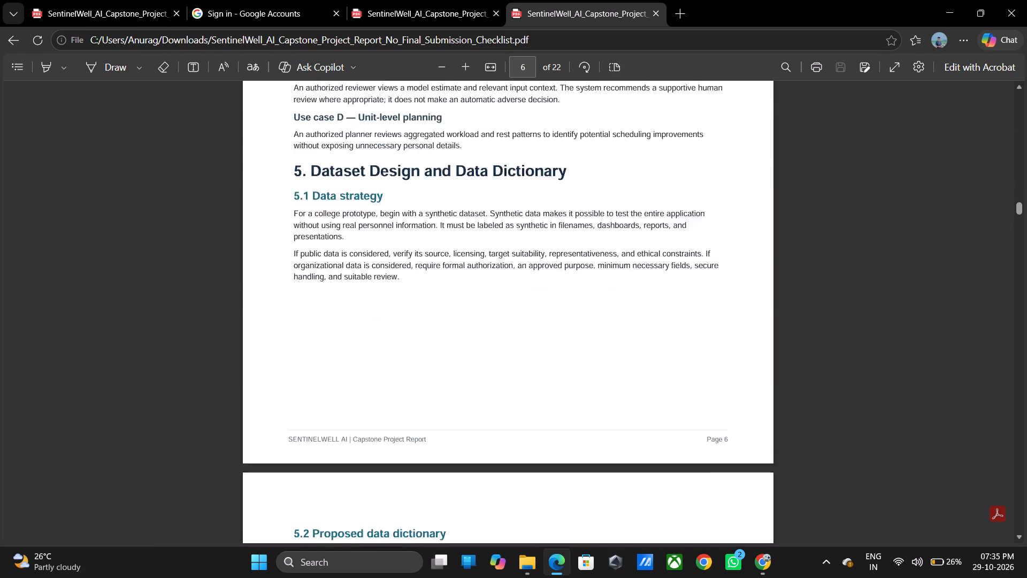
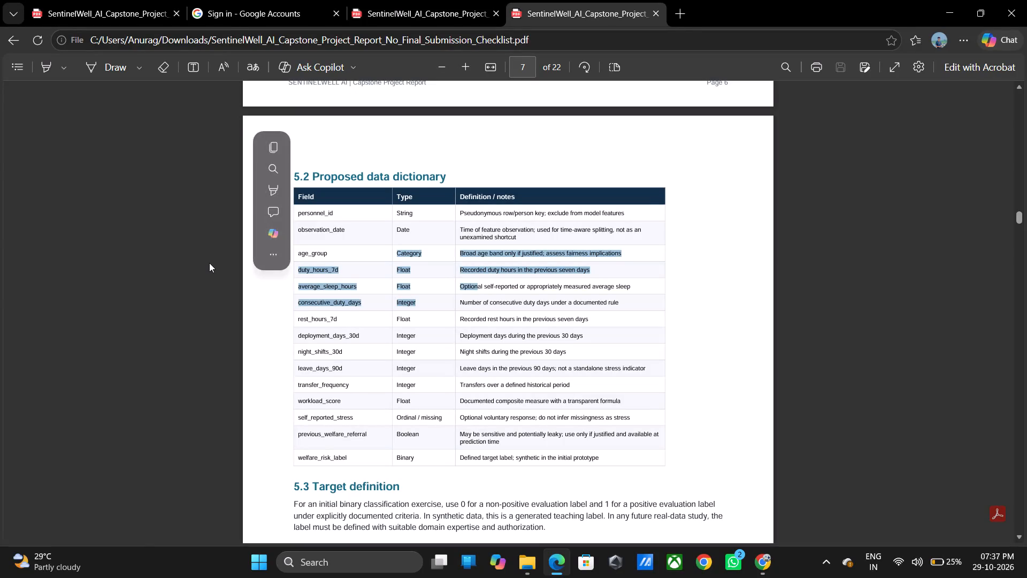
Clear the text selection in the proposed data dictionary table of section 5.2.
click(209, 263)
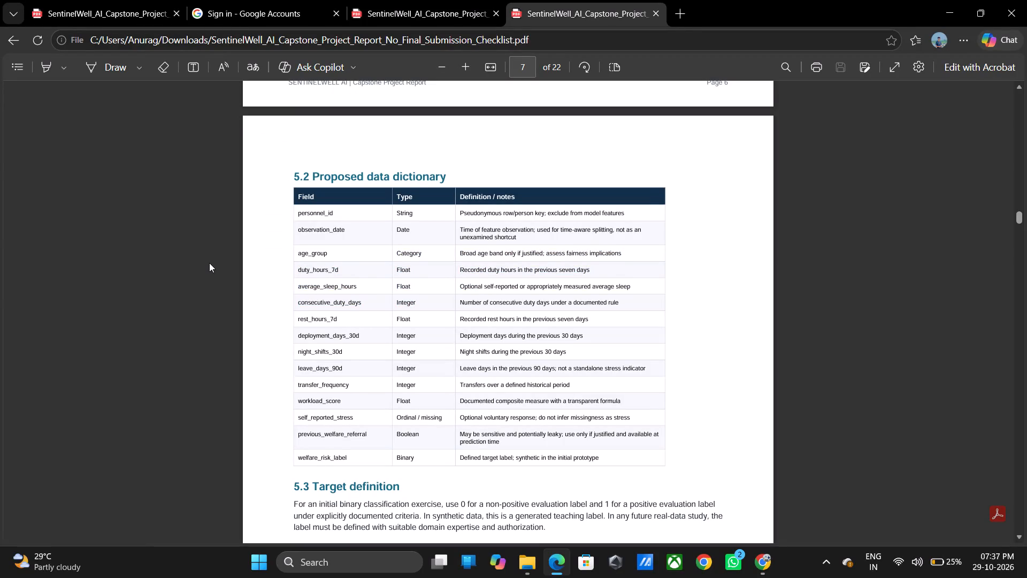
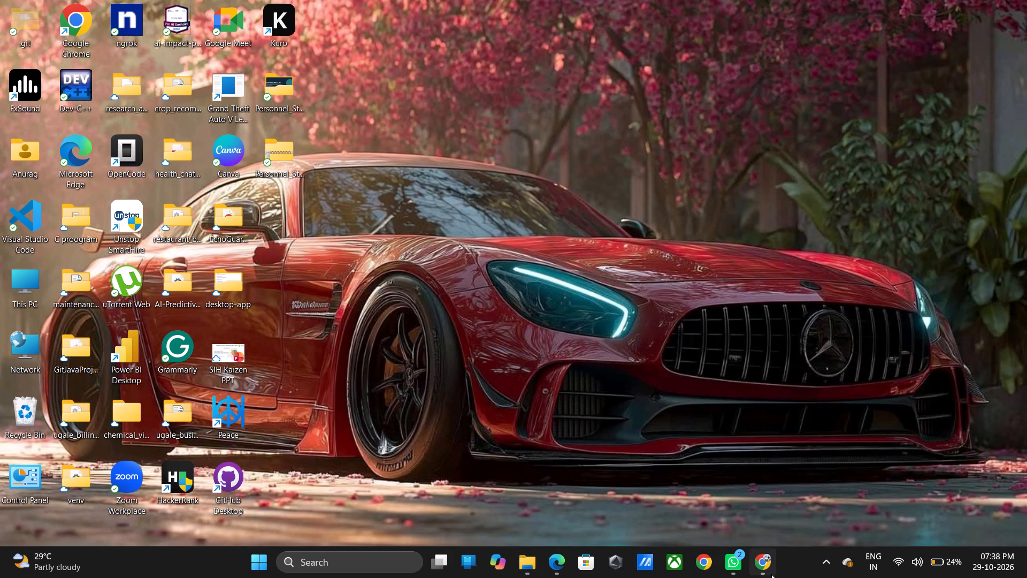
Switch to the Chrome window that has the restaurant website and the report-to-PowerPoint chat open.
click(773, 493)
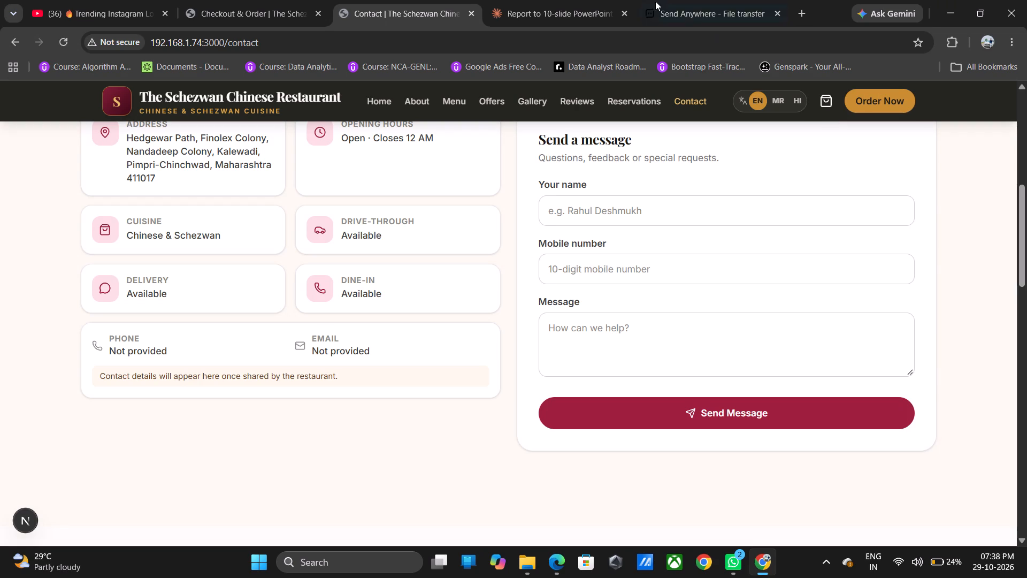
Open a new blank tab in Google Chrome, alongside the restaurant website and file transfer pages.
click(804, 13)
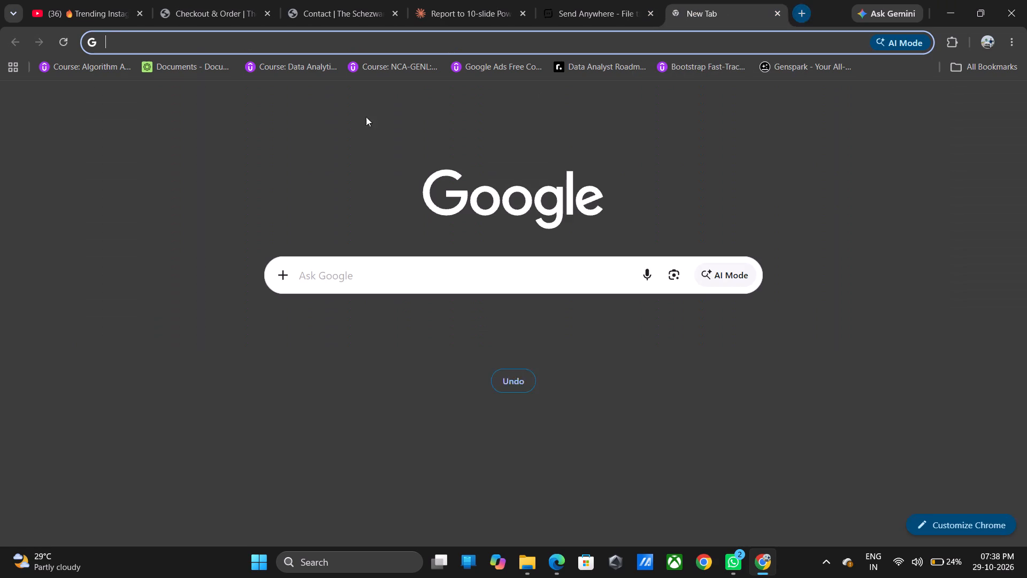
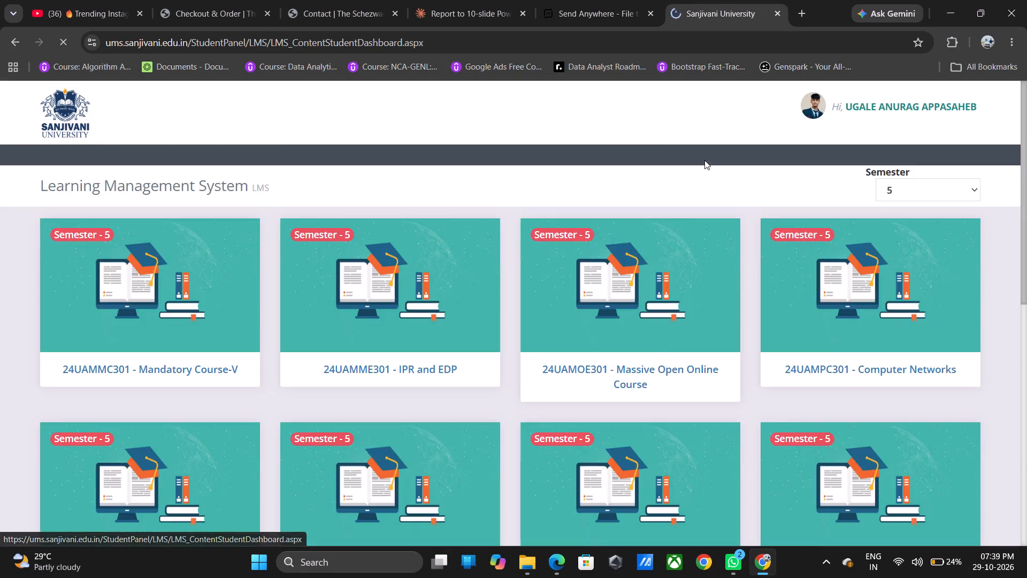
Open the CAPSTONE_PROJECT submission page from the pending submissions of 24UAMPC302 - Machine Learning using Watson Studio (IBM).
scroll(466, 350, down, 4)
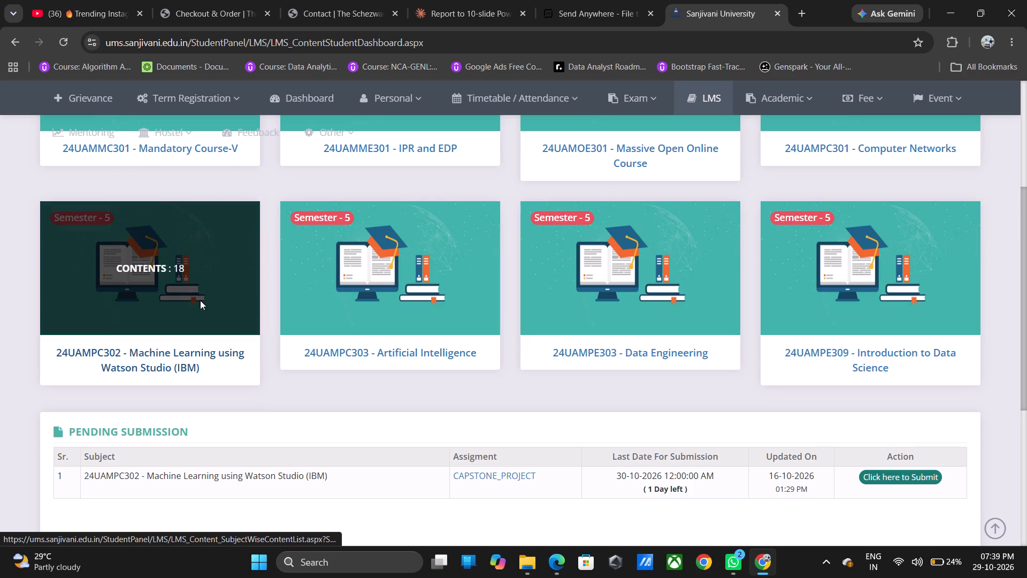
click(183, 293)
scroll(551, 318, down, 4)
scroll(528, 293, up, 3)
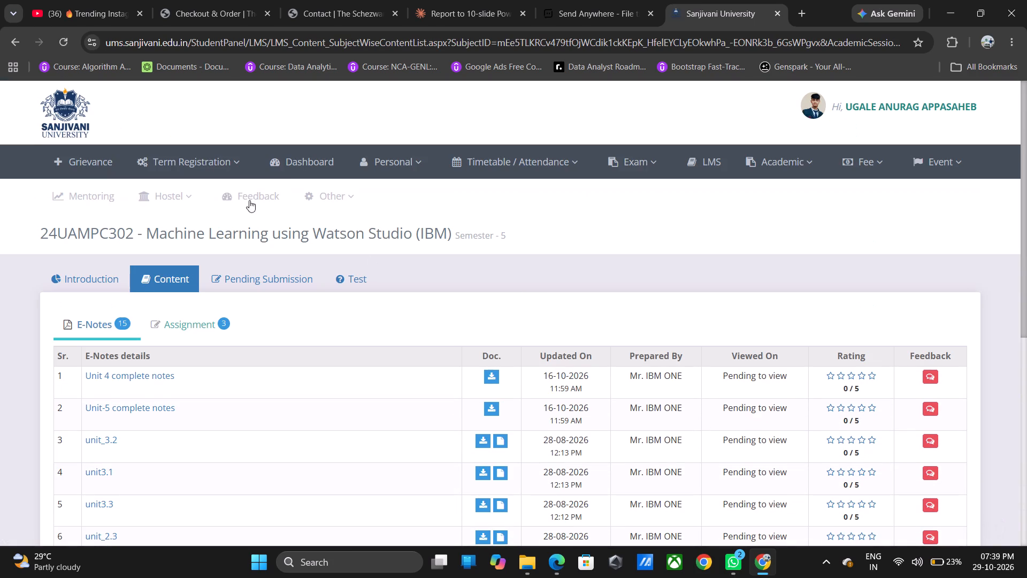
click(262, 280)
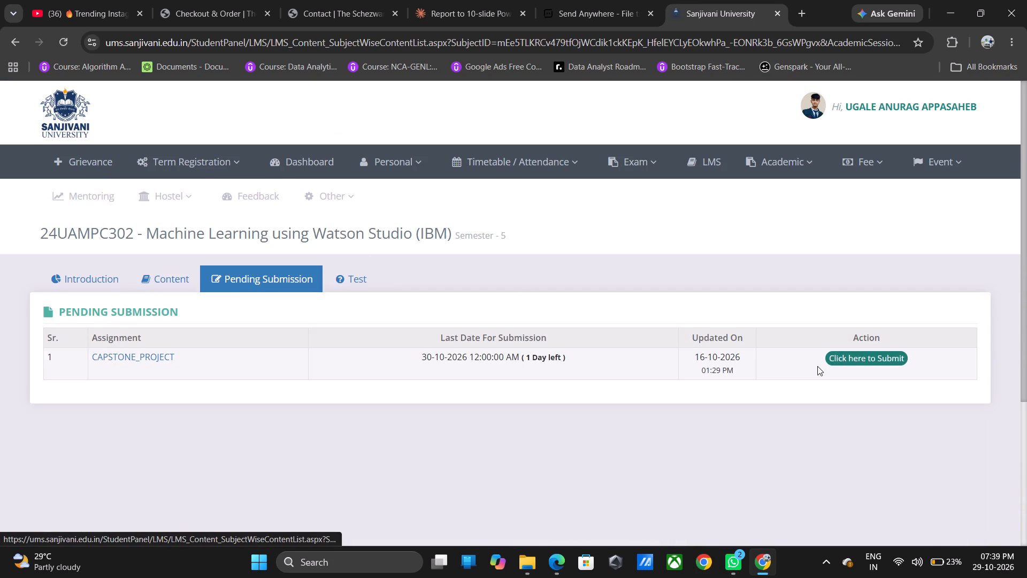
click(855, 358)
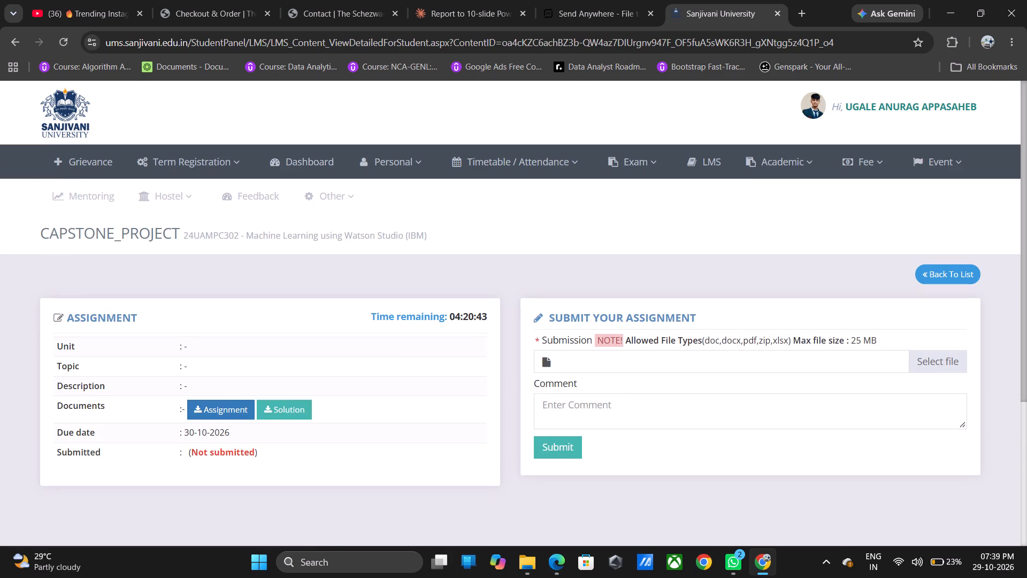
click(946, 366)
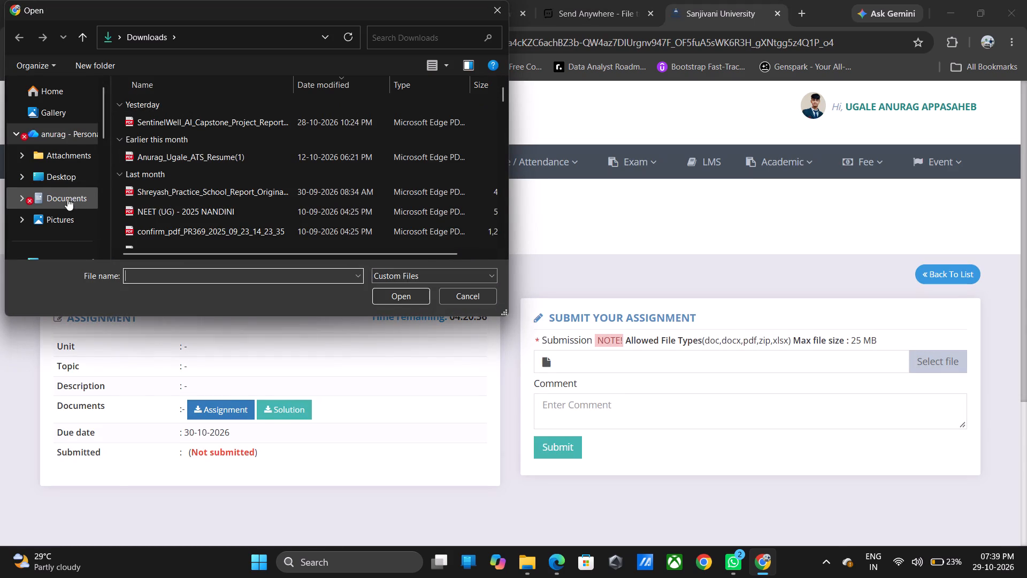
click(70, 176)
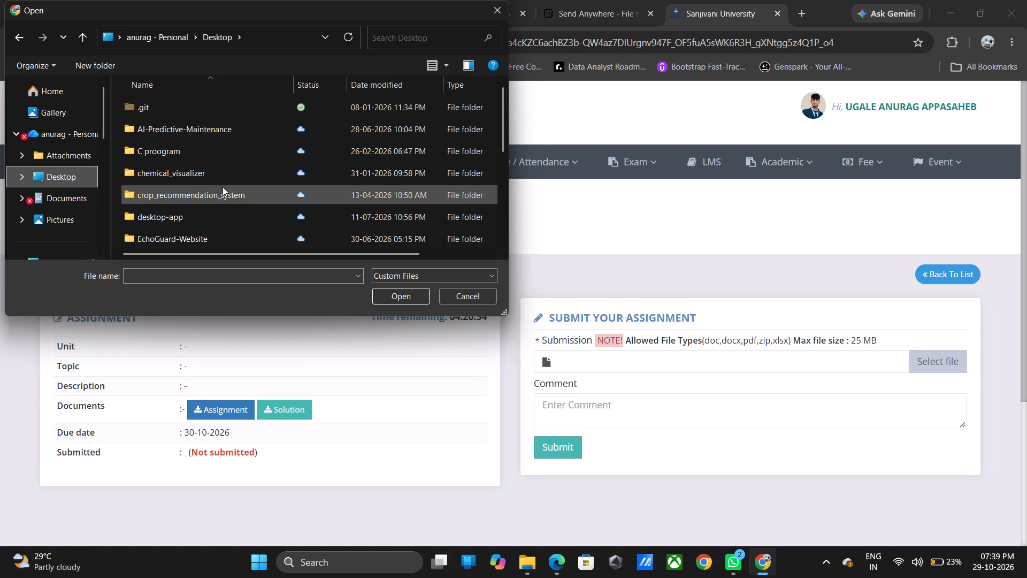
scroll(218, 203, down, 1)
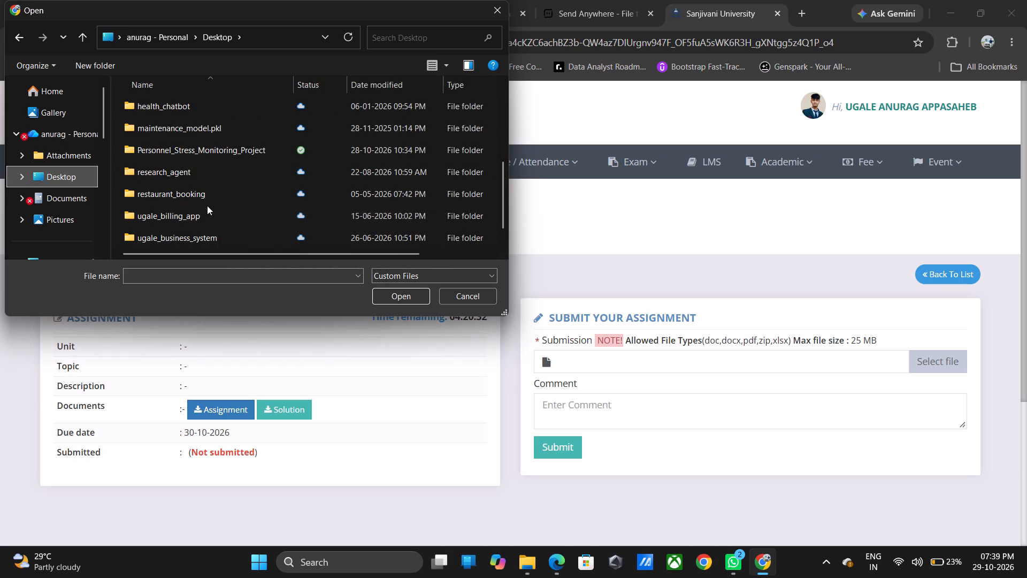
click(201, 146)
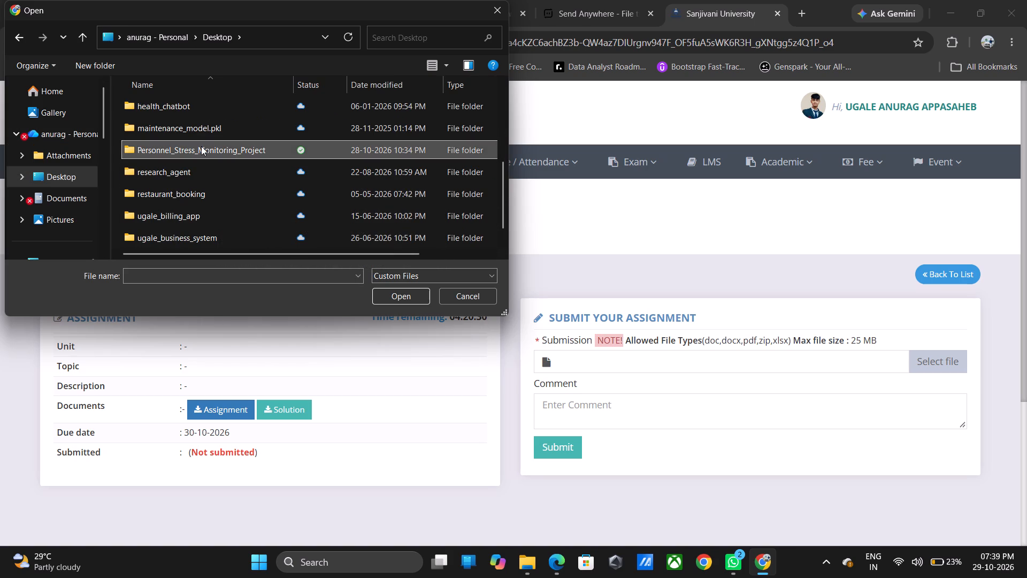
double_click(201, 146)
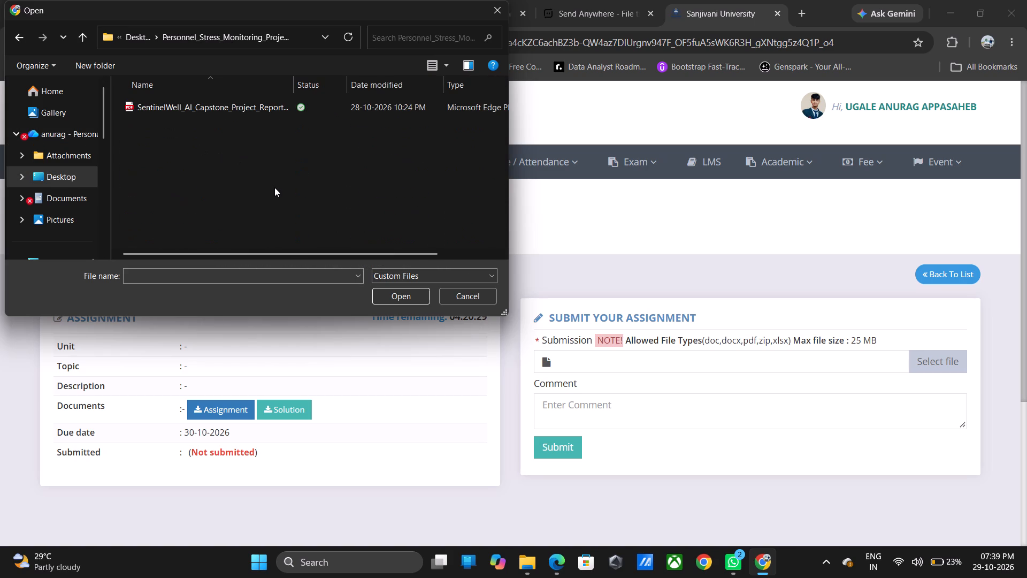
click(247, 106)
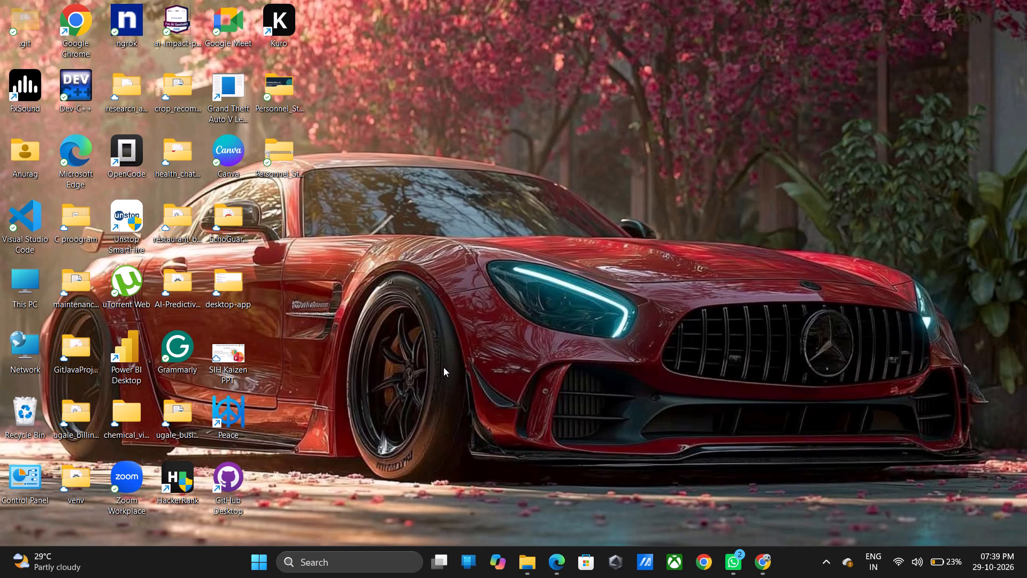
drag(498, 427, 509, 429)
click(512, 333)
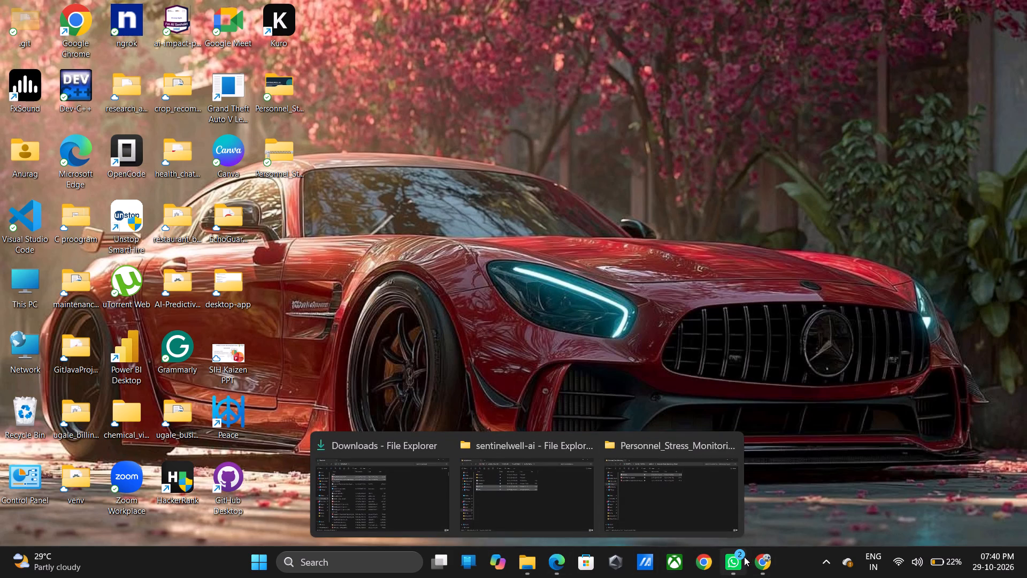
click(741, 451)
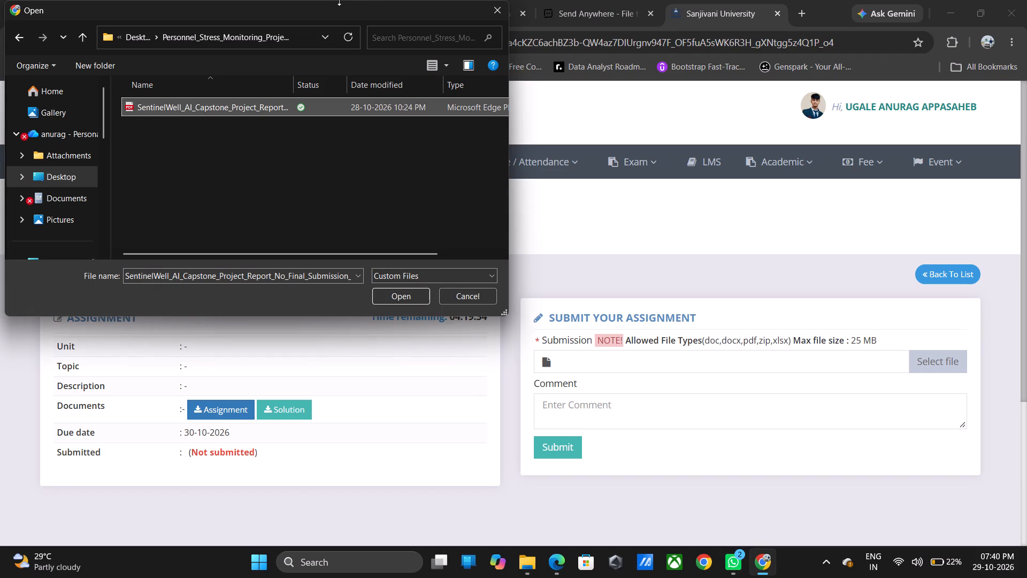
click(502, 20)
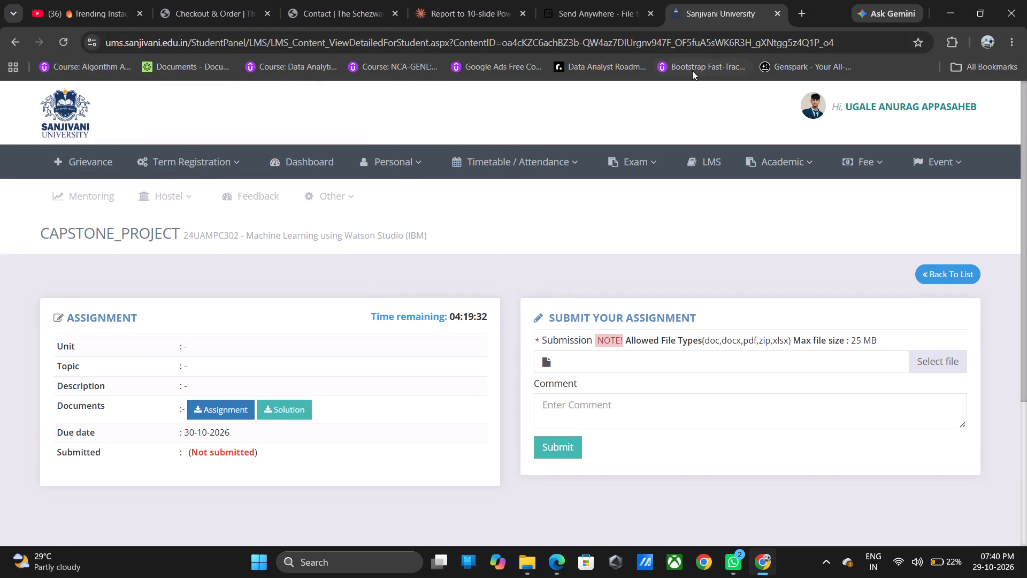
Open the PowerPoint to PDF converter on ilovepdf.com in a new tab.
click(794, 9)
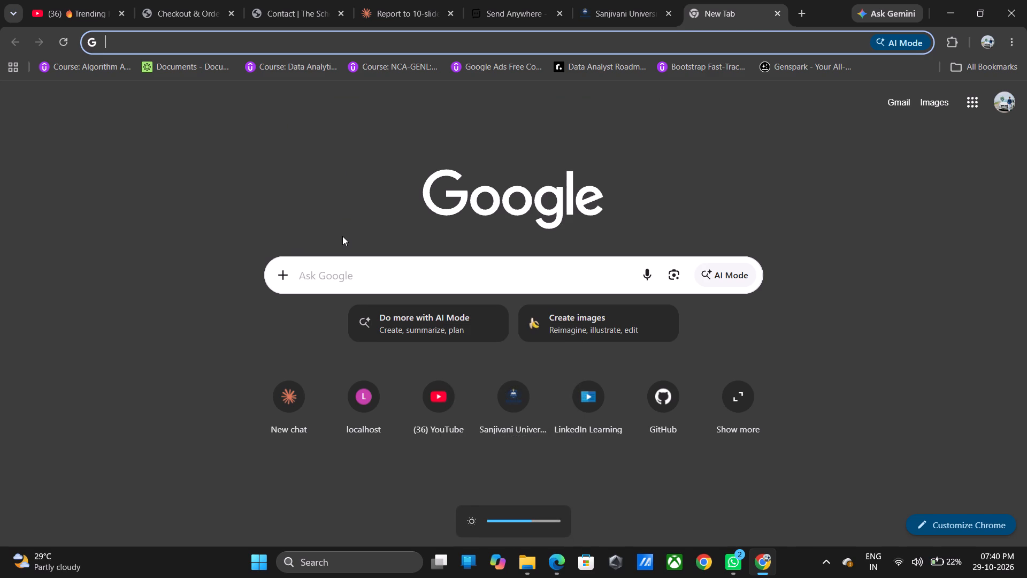
text(il)
key(Return)
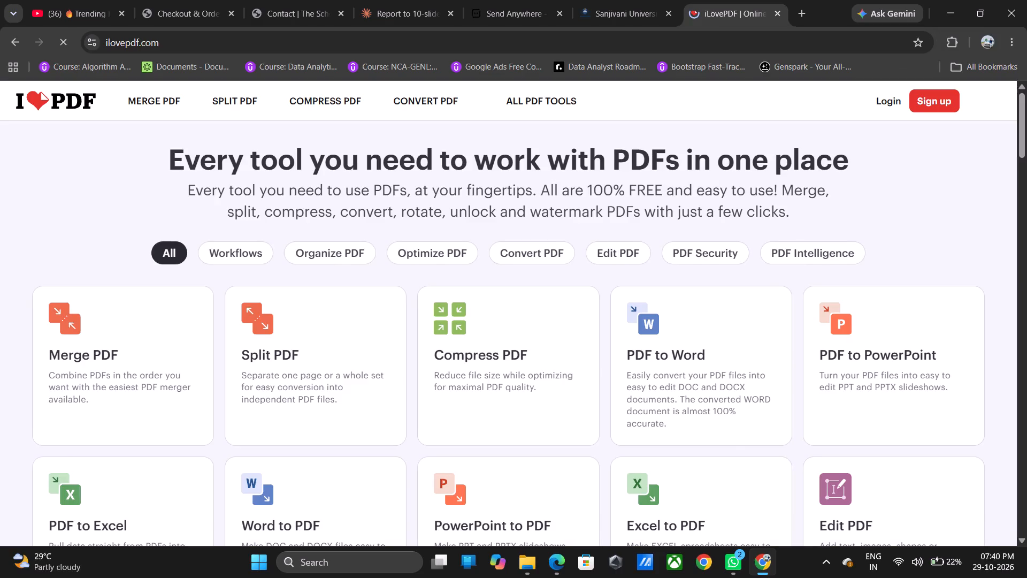
scroll(510, 398, down, 3)
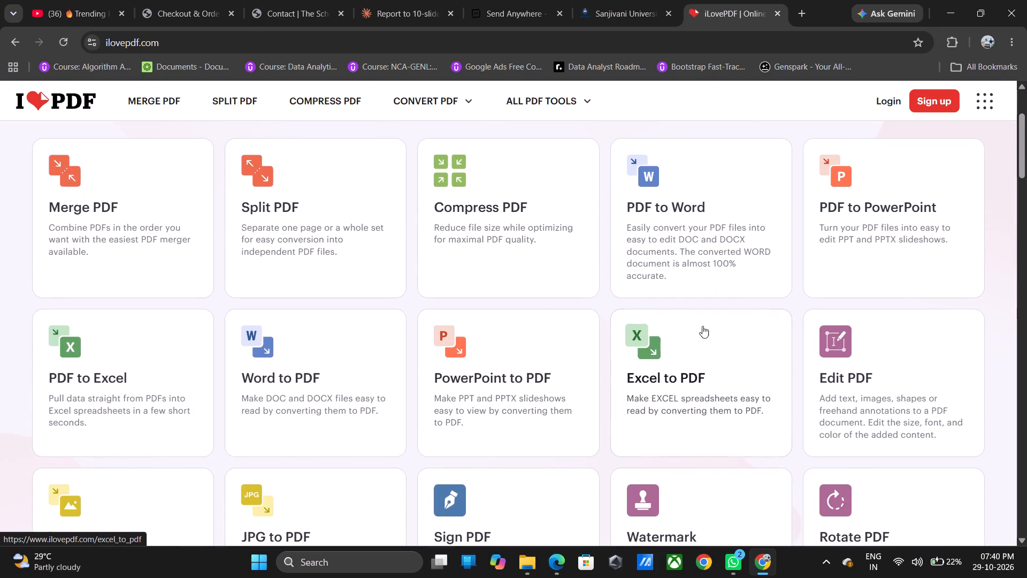
click(528, 394)
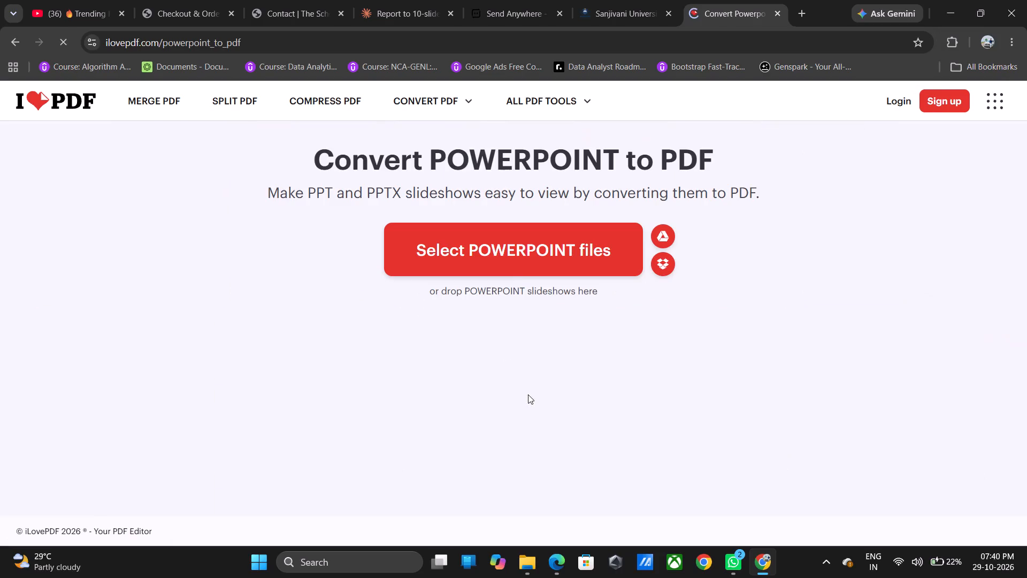
click(513, 261)
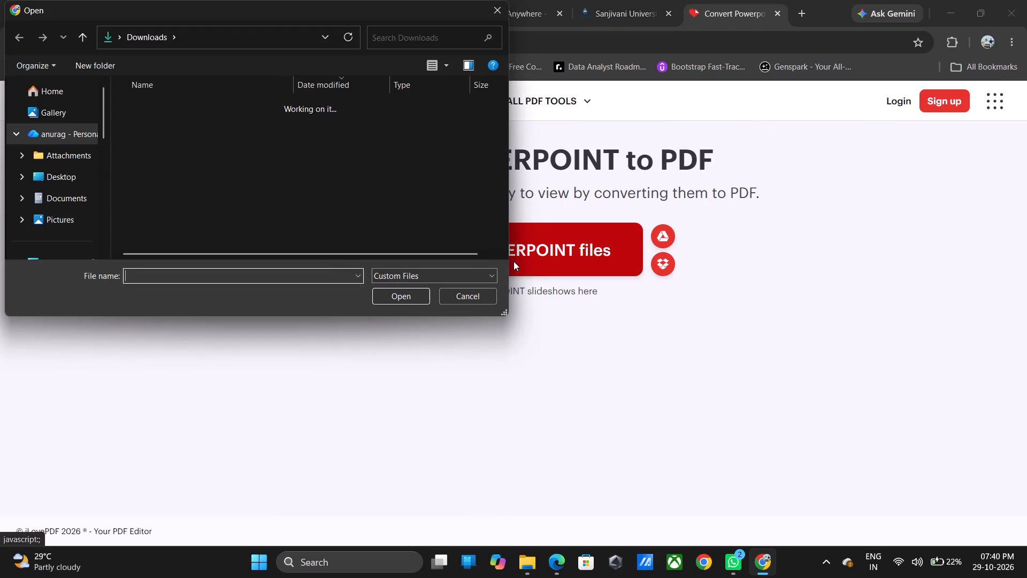
click(178, 128)
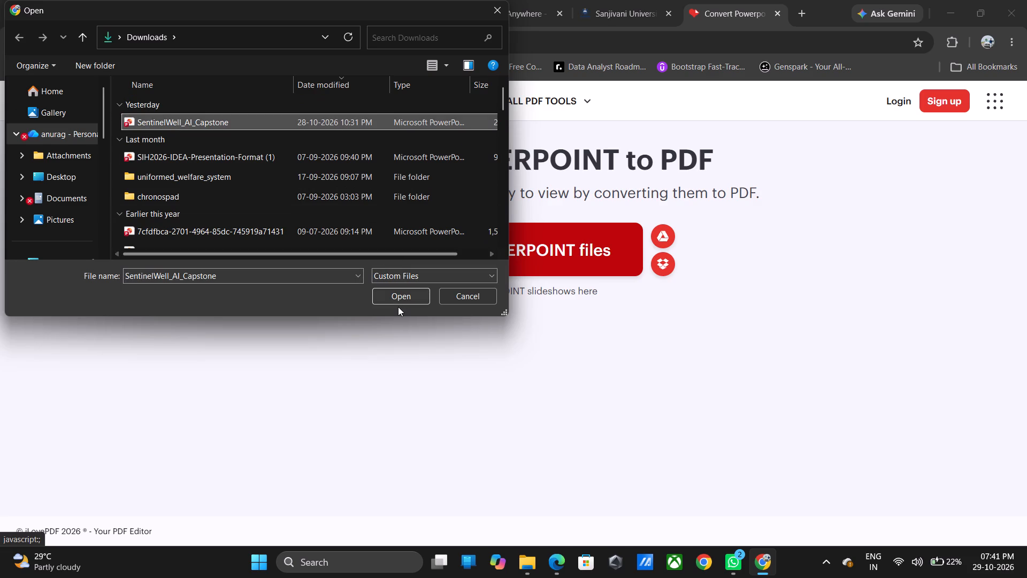
click(398, 307)
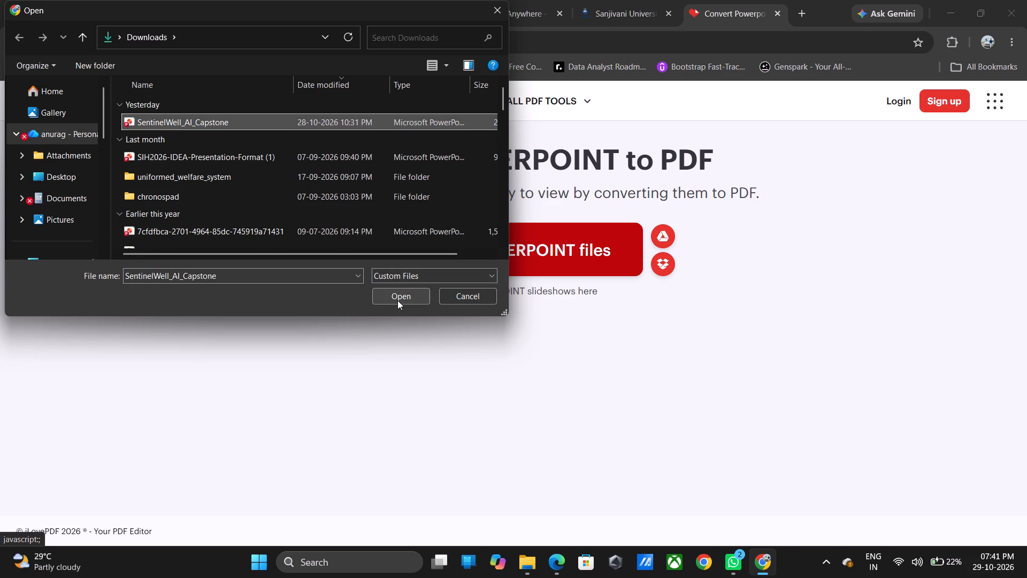
click(397, 300)
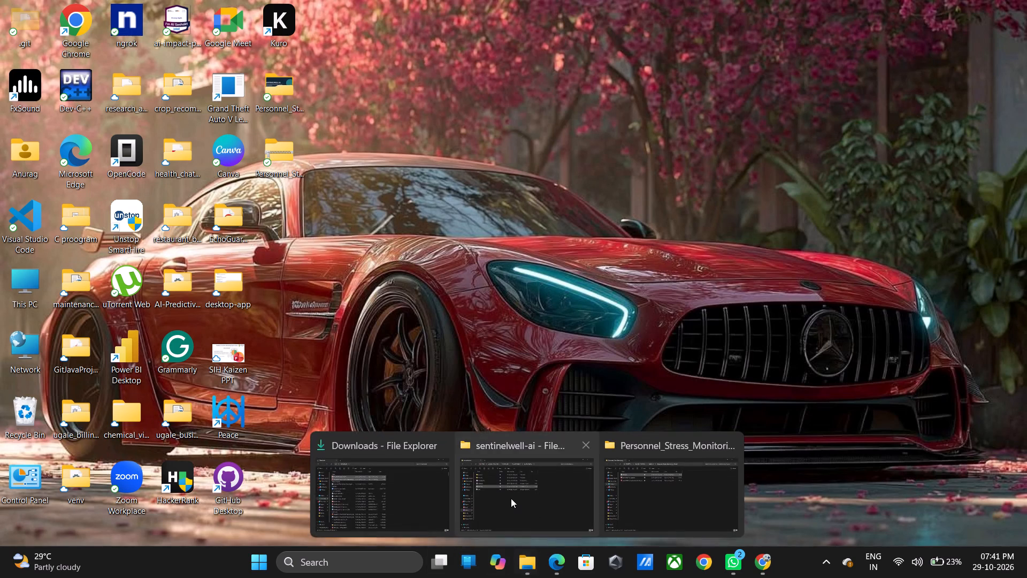
click(511, 498)
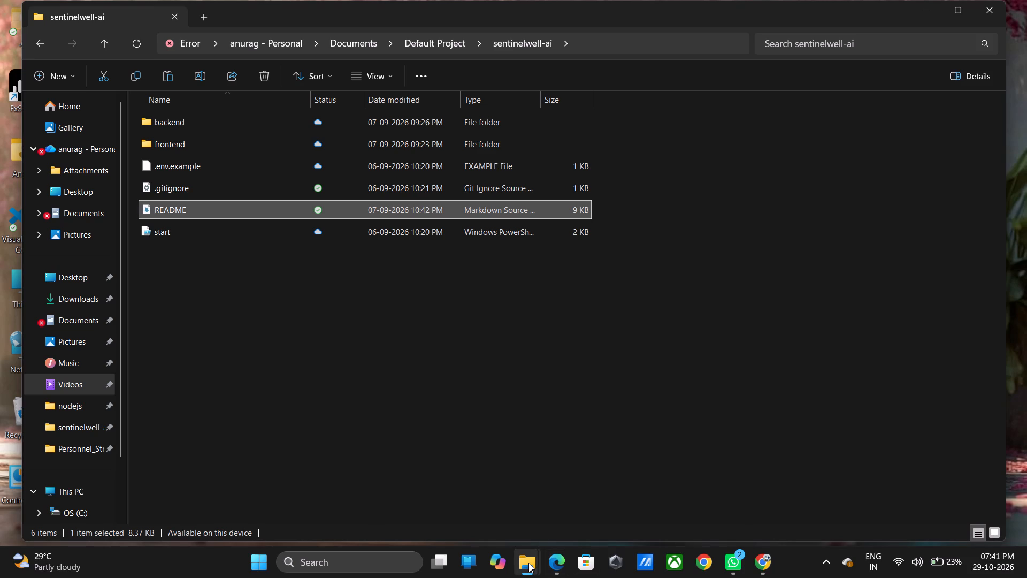
click(407, 514)
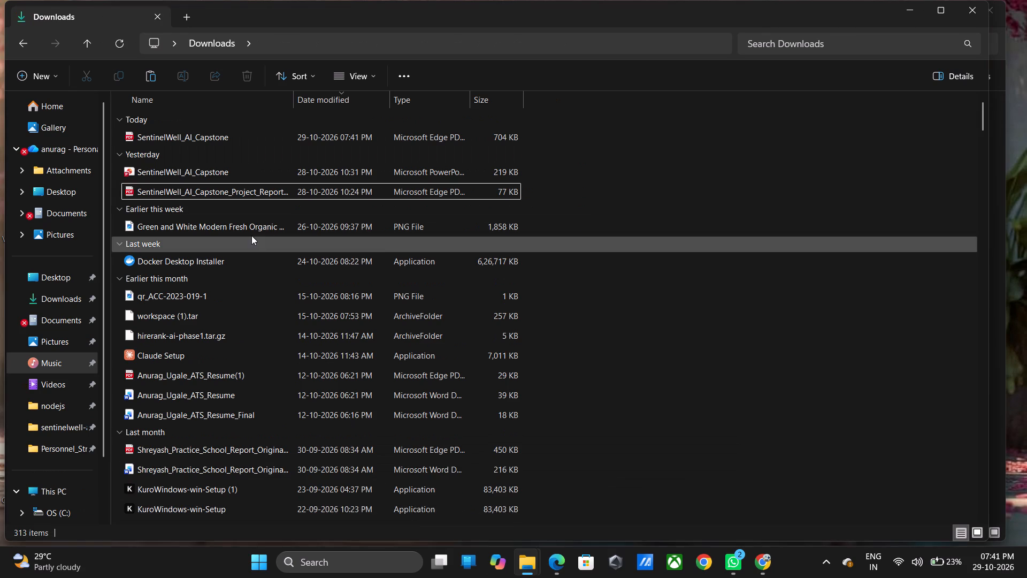
click(187, 174)
click(179, 136)
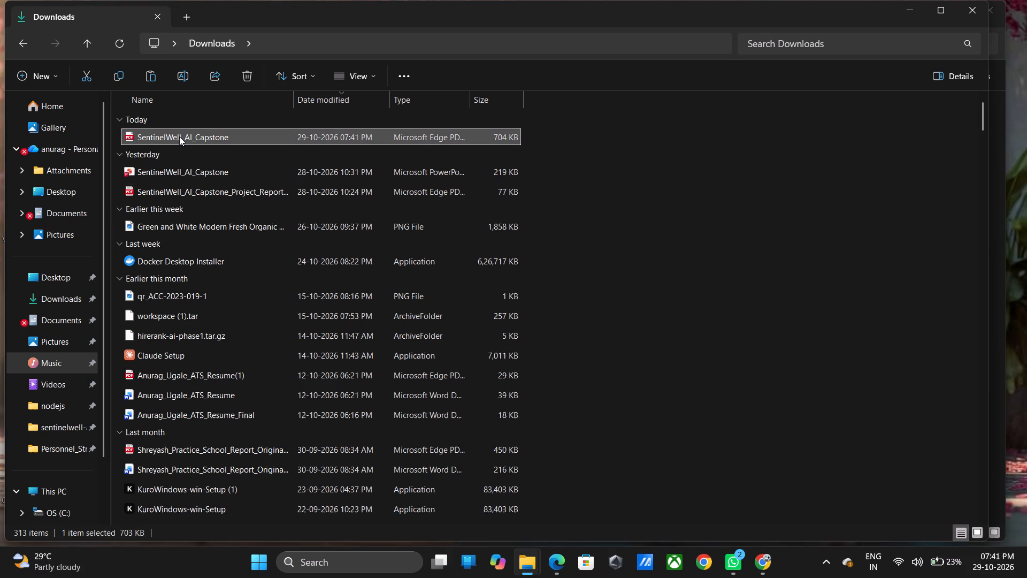
key(ctrl+c)
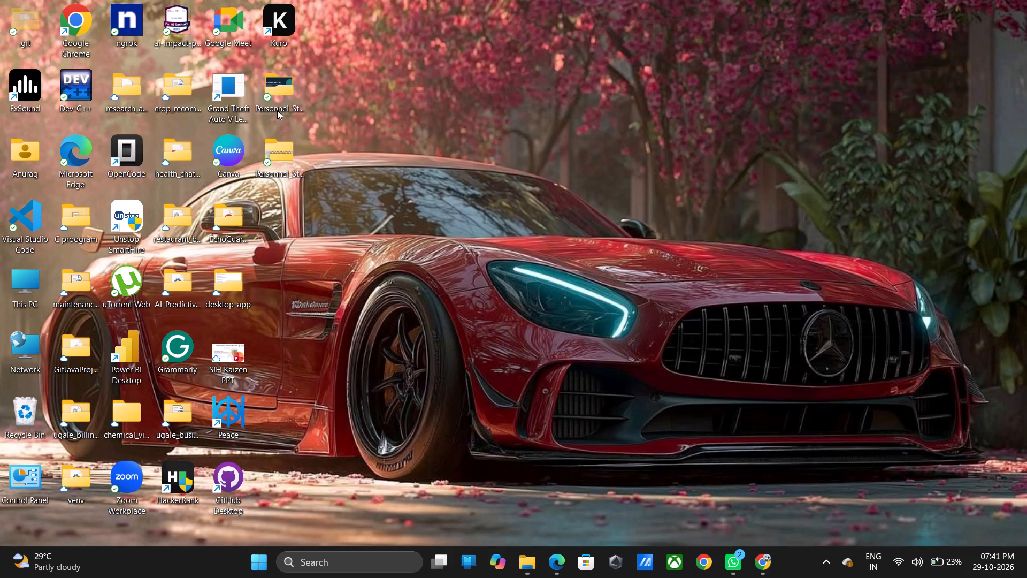
double_click(278, 104)
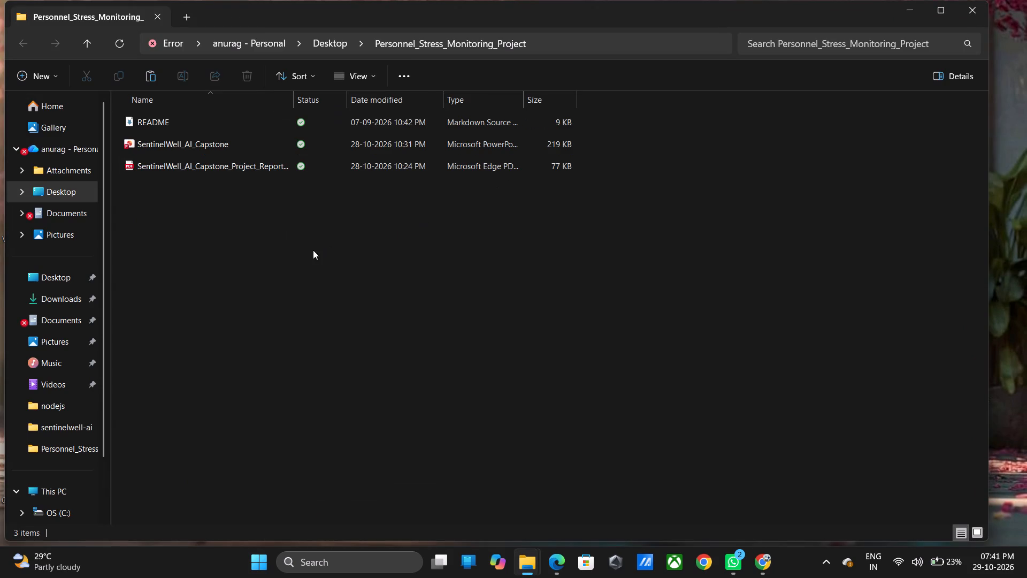
click(246, 238)
key(ctrl+v)
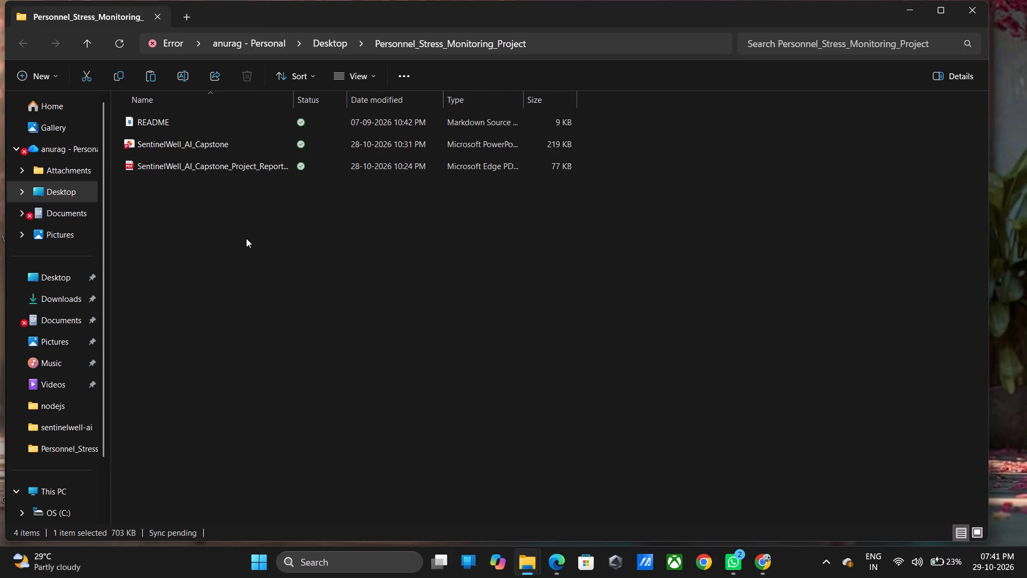
click(213, 248)
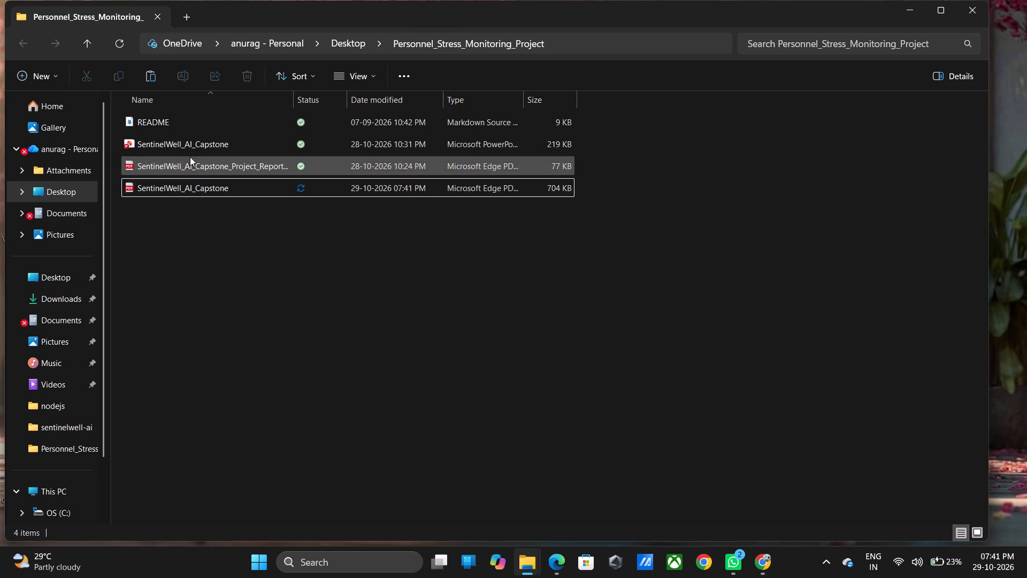
Delete the SentinelWell_AI_Capstone PowerPoint file from the Personnel_Stress_Monitoring_Project folder, keeping its PDF version.
click(188, 151)
click(189, 140)
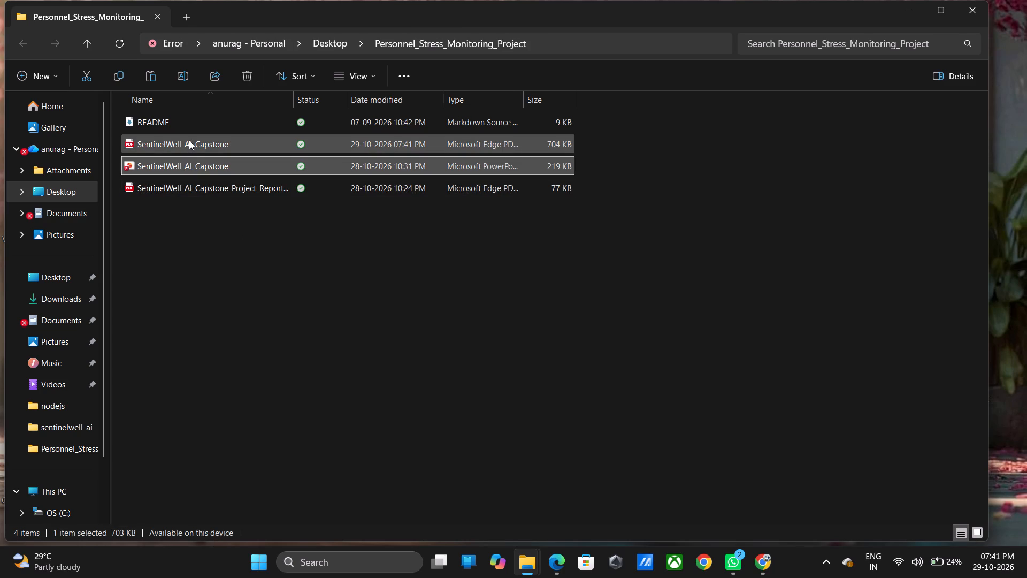
click(187, 161)
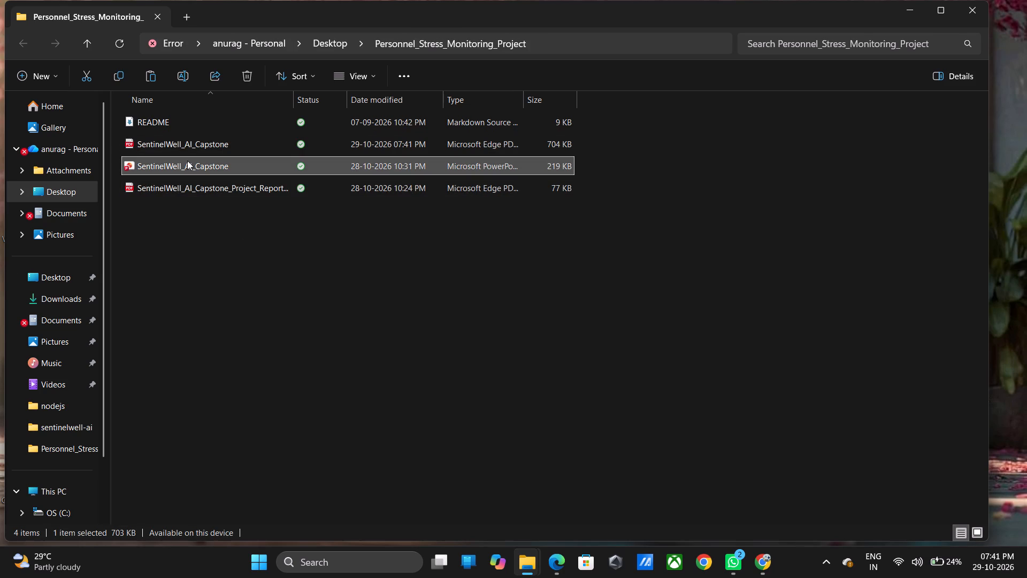
key(Delete)
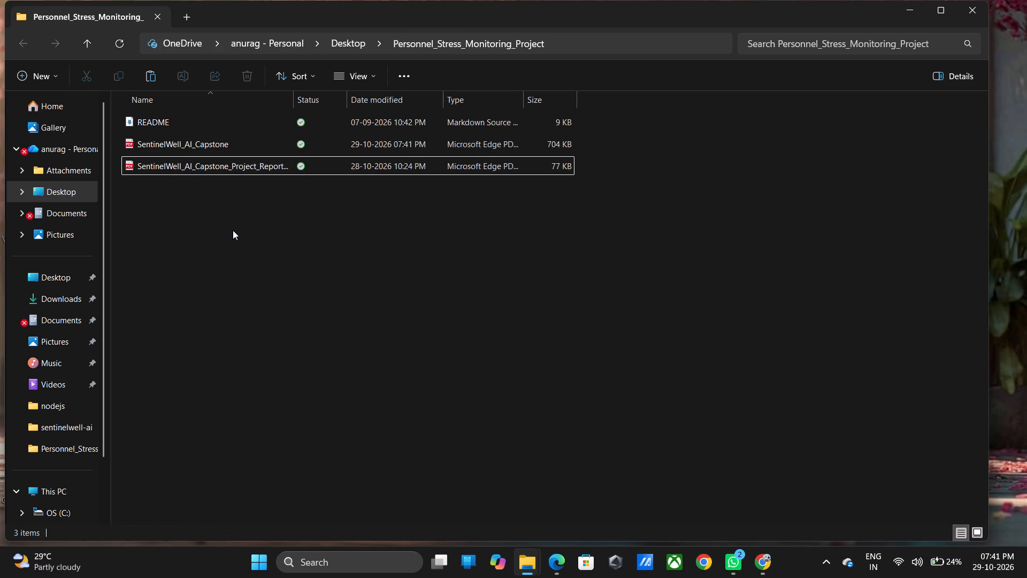
click(235, 234)
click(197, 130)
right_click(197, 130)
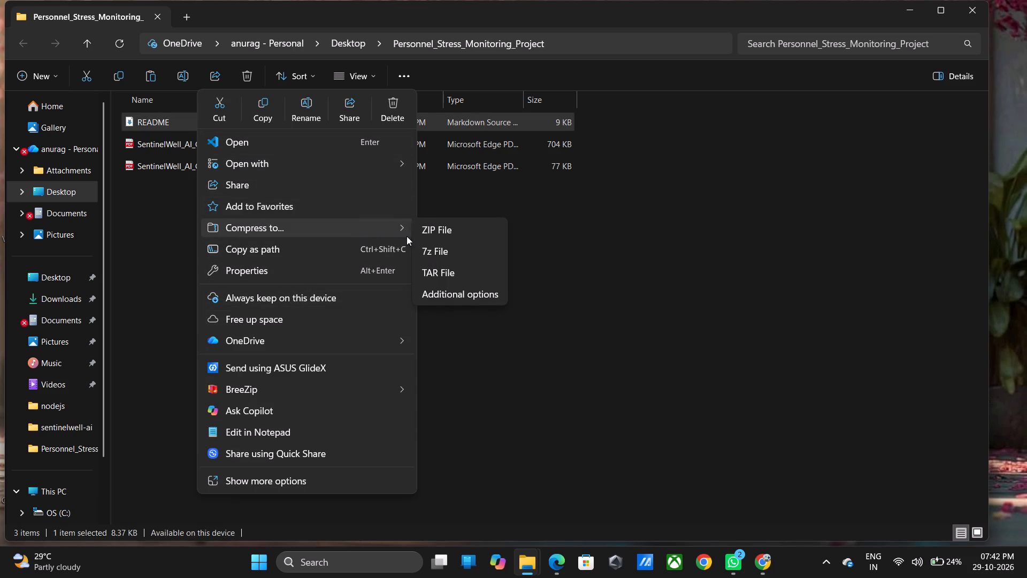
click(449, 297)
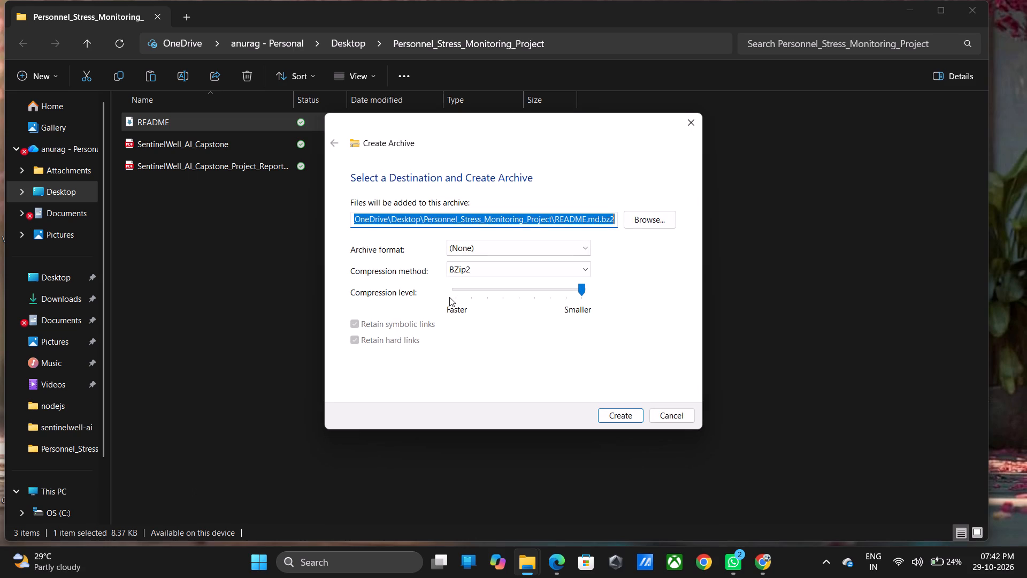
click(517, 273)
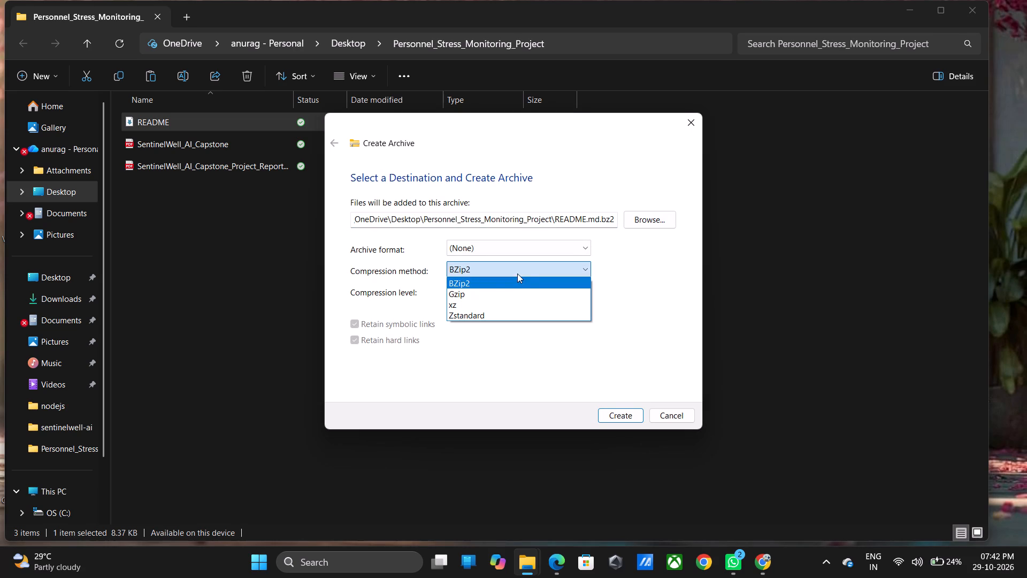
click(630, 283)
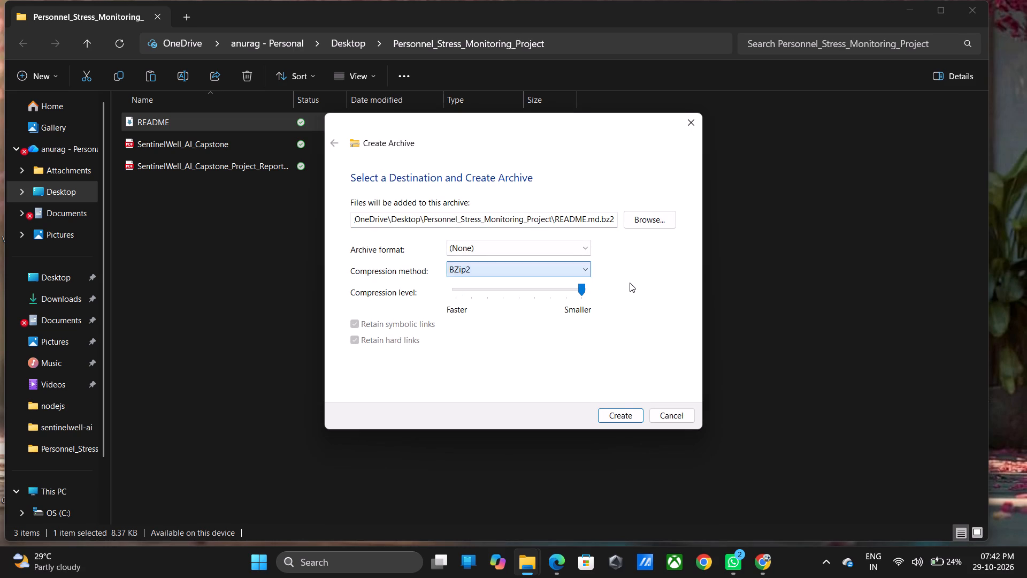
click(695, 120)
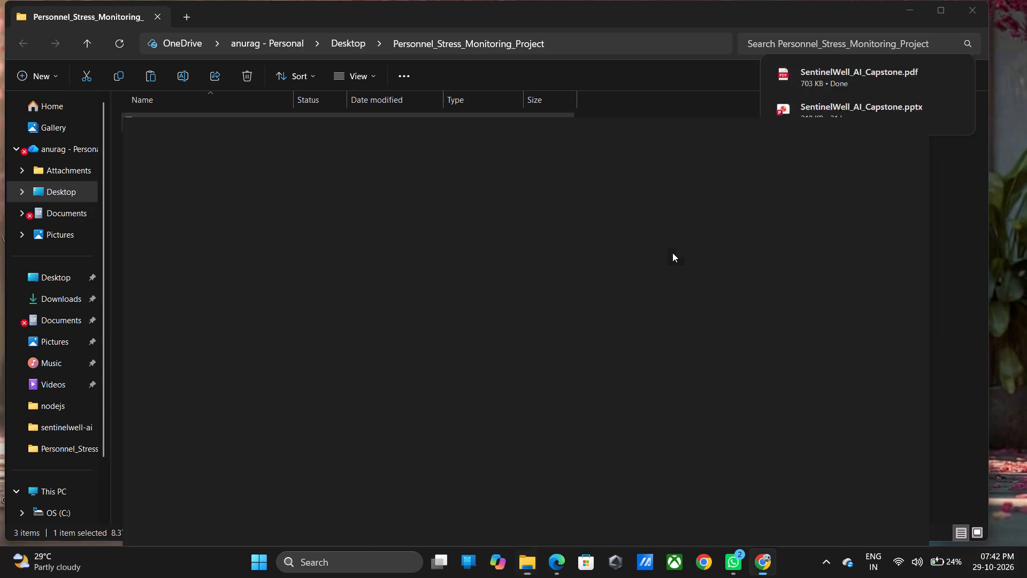
Switch to Chrome and search the web in a new tab for converting a readme file to PDF.
click(803, 13)
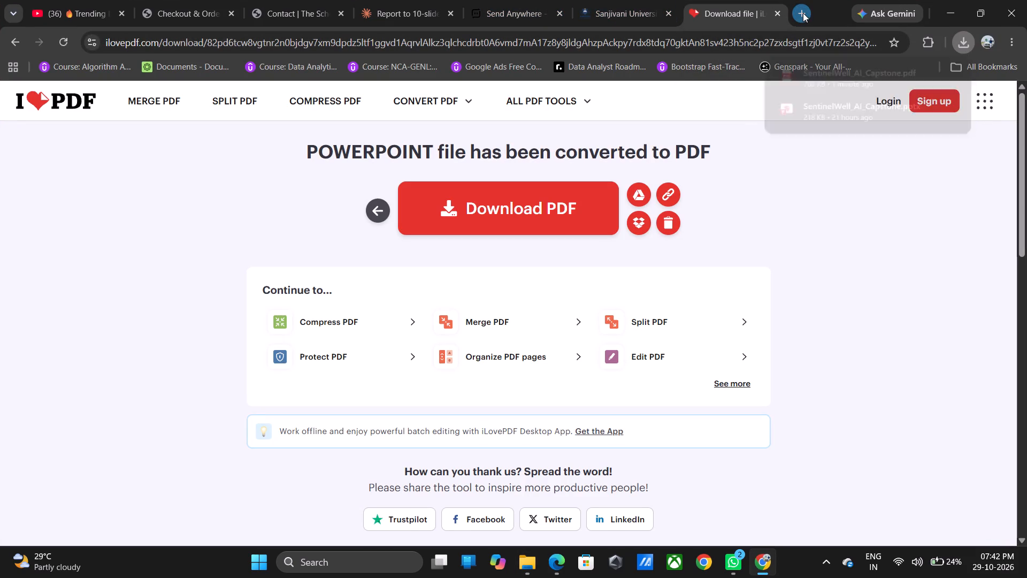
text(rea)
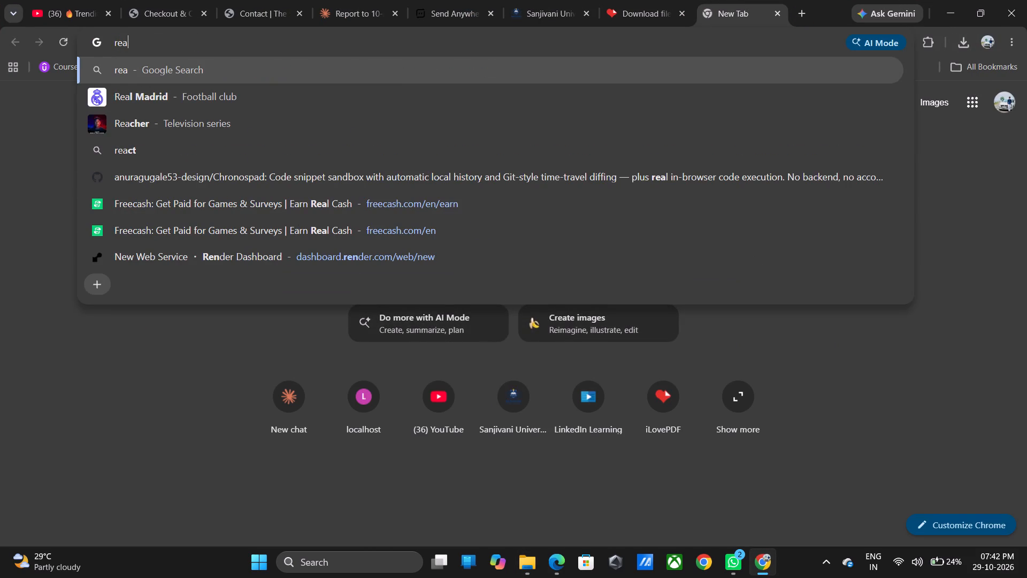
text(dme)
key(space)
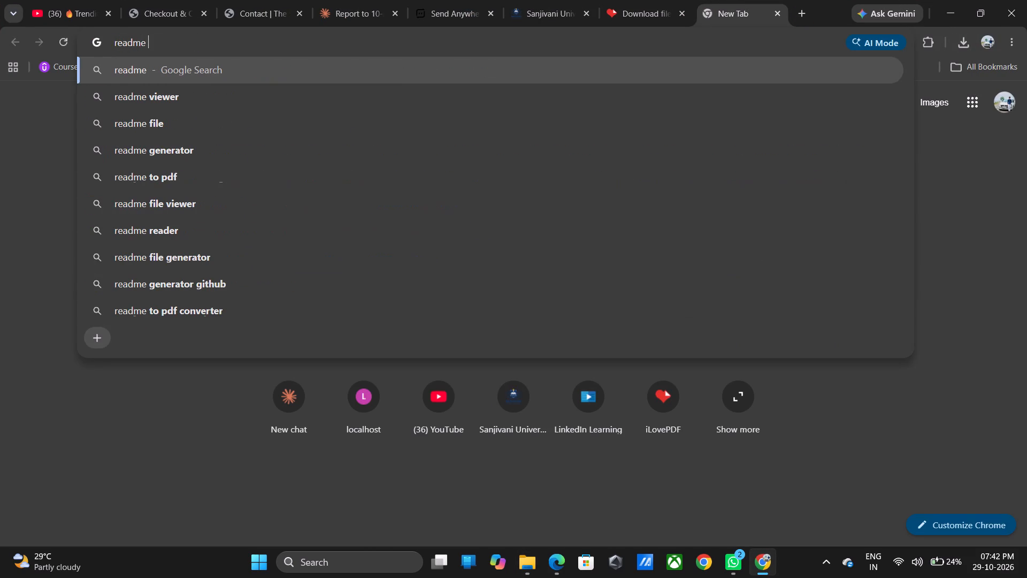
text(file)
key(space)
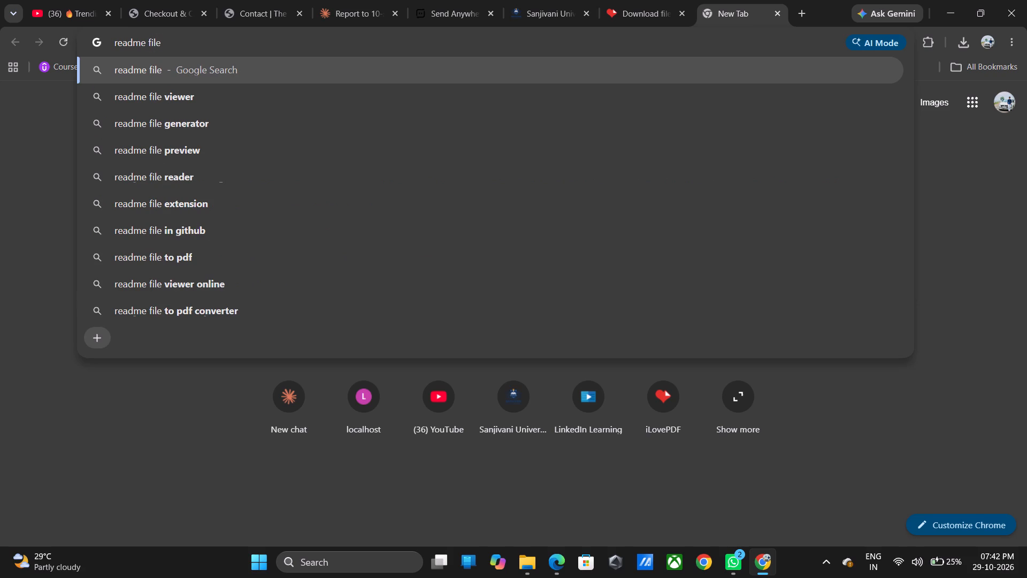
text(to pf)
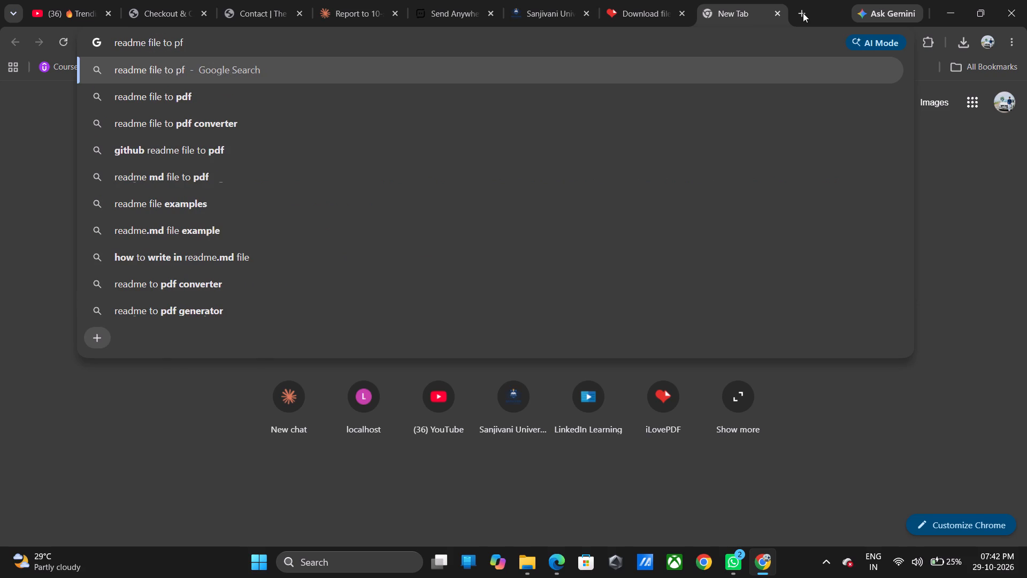
Search Google in Chrome for "readme file to pdf" and open pdfforge's Markdown to PDF converter.
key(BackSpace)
text(df)
key(Return)
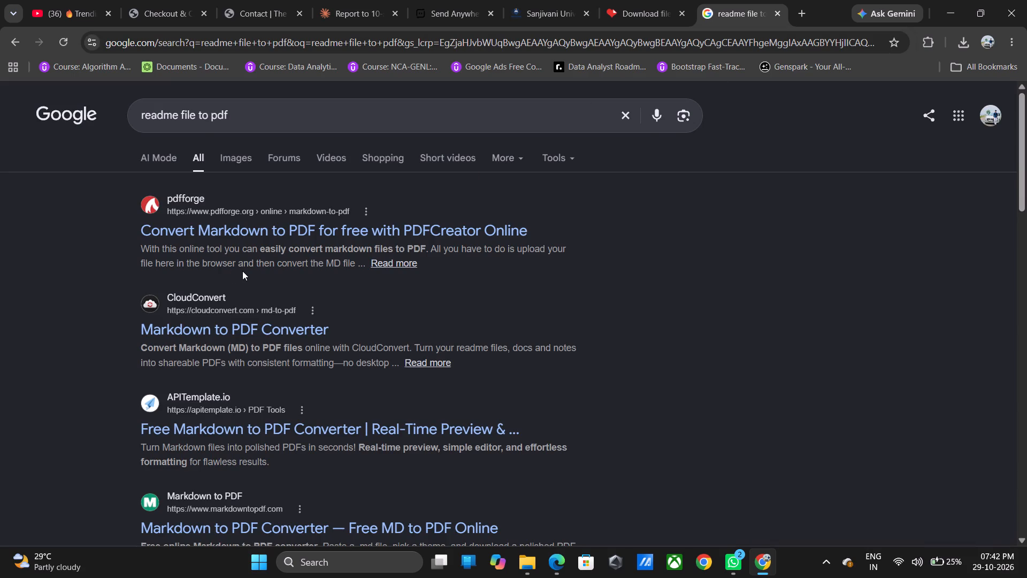
scroll(242, 271, down, 1)
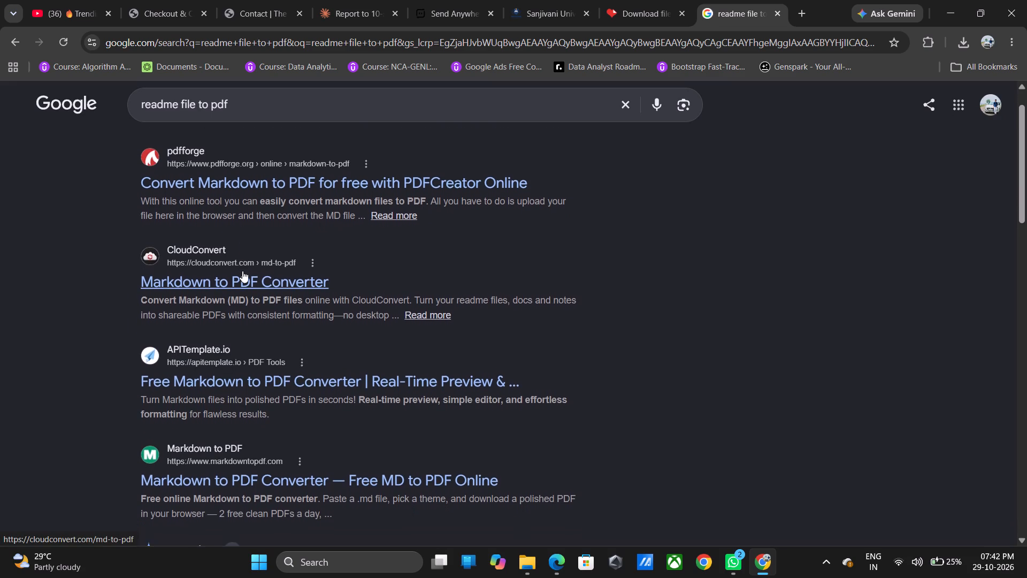
scroll(242, 271, down, 1)
scroll(242, 271, up, 7)
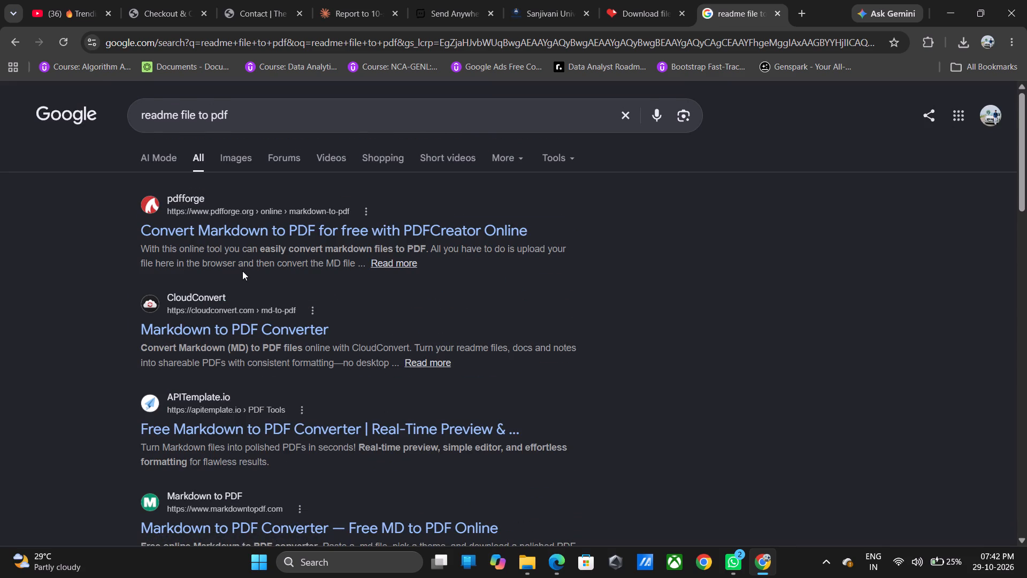
click(231, 238)
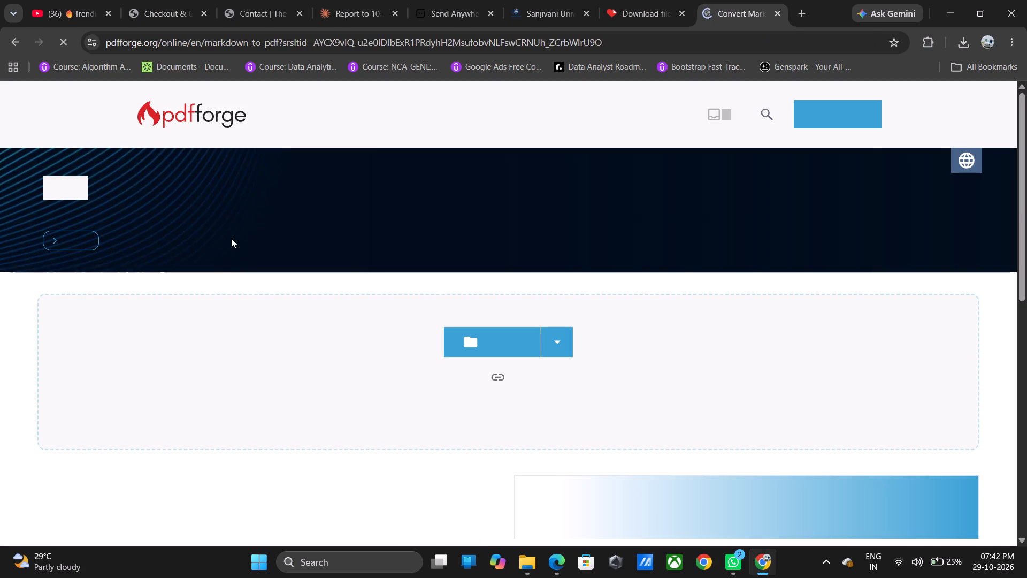
Upload the README Markdown file from the desktop's Personnel_Stress_Monitoring_Project folder to the converter.
click(485, 344)
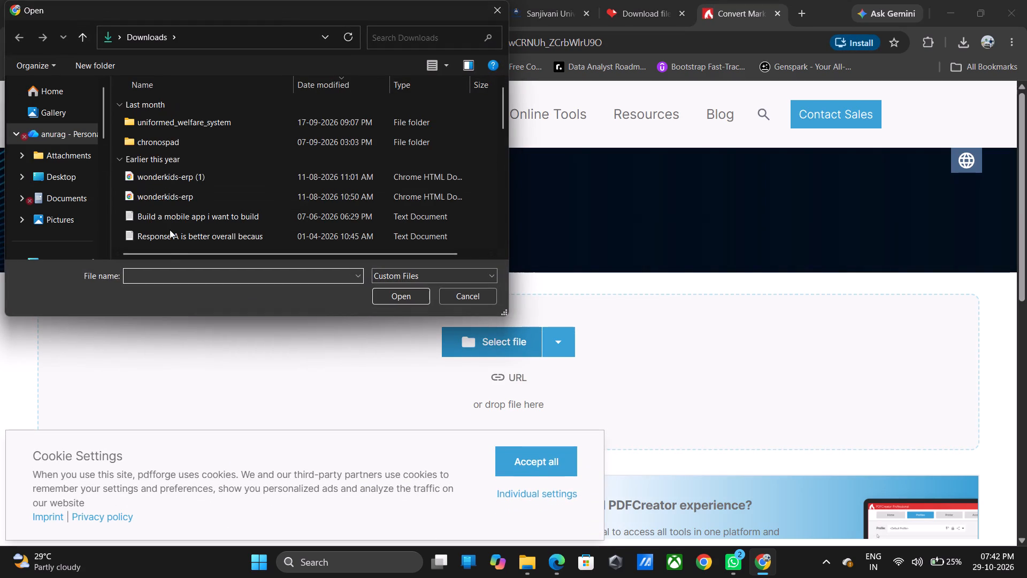
click(62, 178)
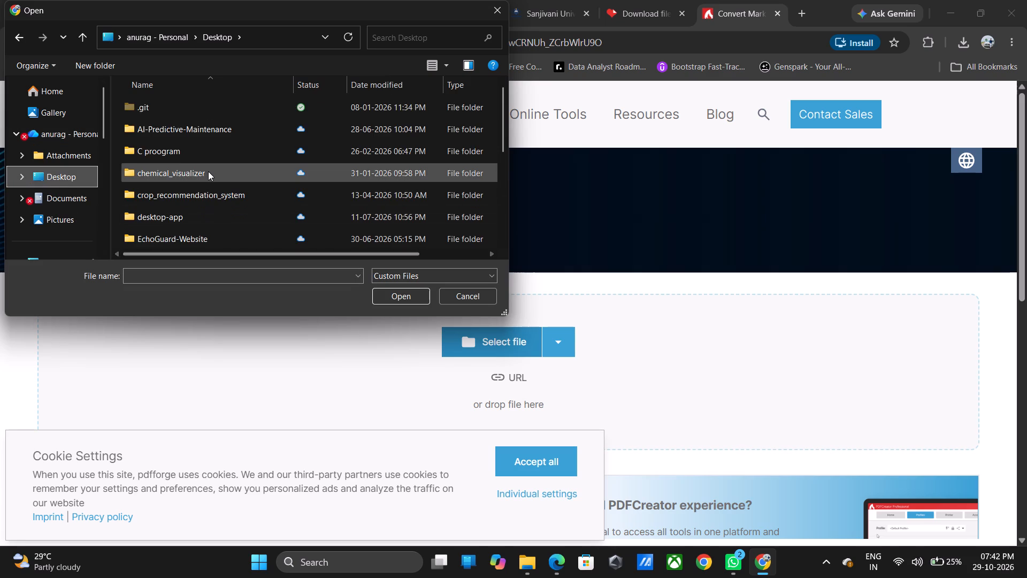
scroll(208, 171, down, 2)
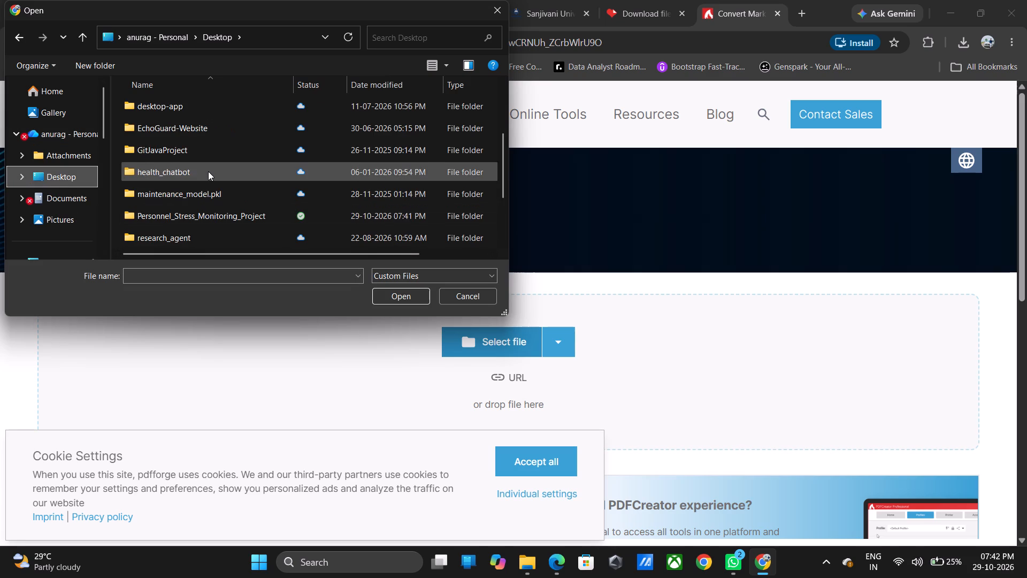
double_click(193, 223)
click(178, 110)
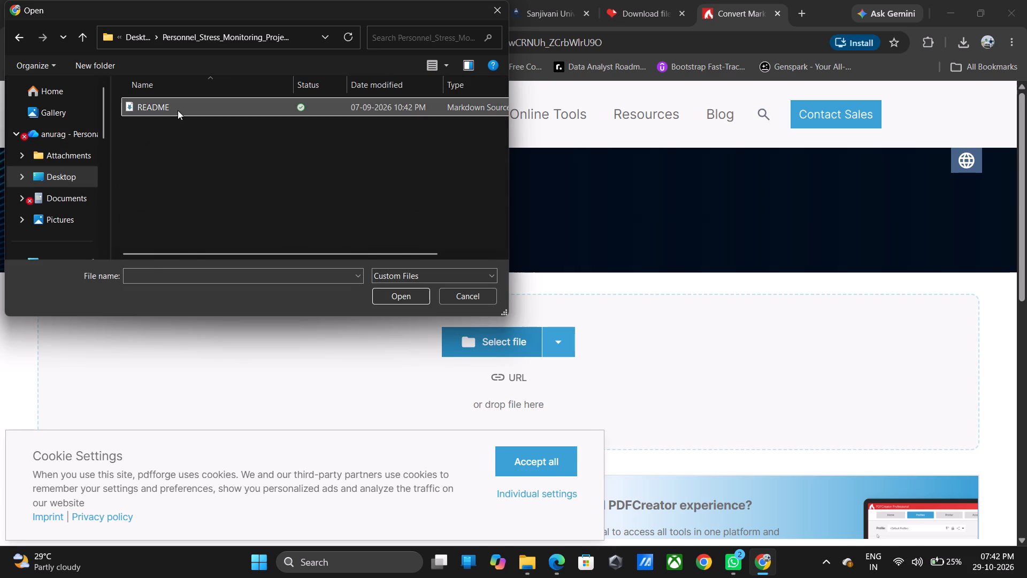
click(392, 301)
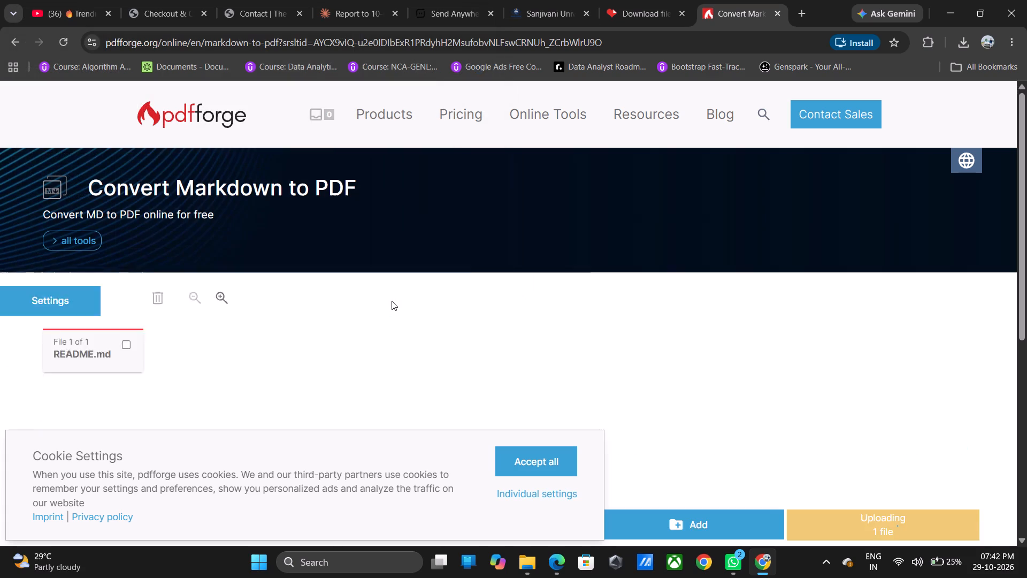
Start converting the uploaded README.md to PDF with the default portrait A4 settings.
scroll(407, 358, down, 2)
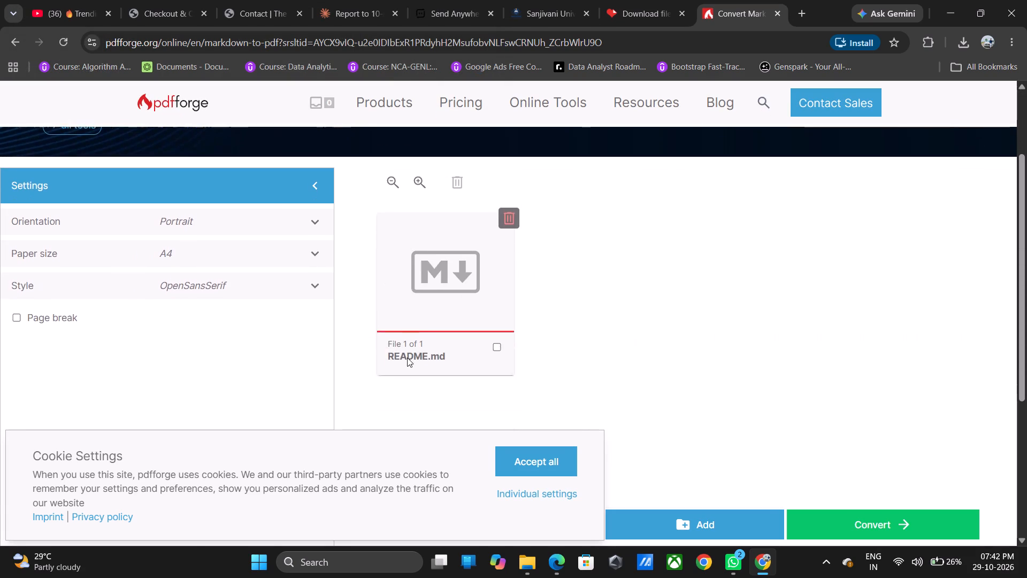
scroll(407, 358, down, 1)
scroll(407, 358, up, 2)
scroll(407, 358, down, 1)
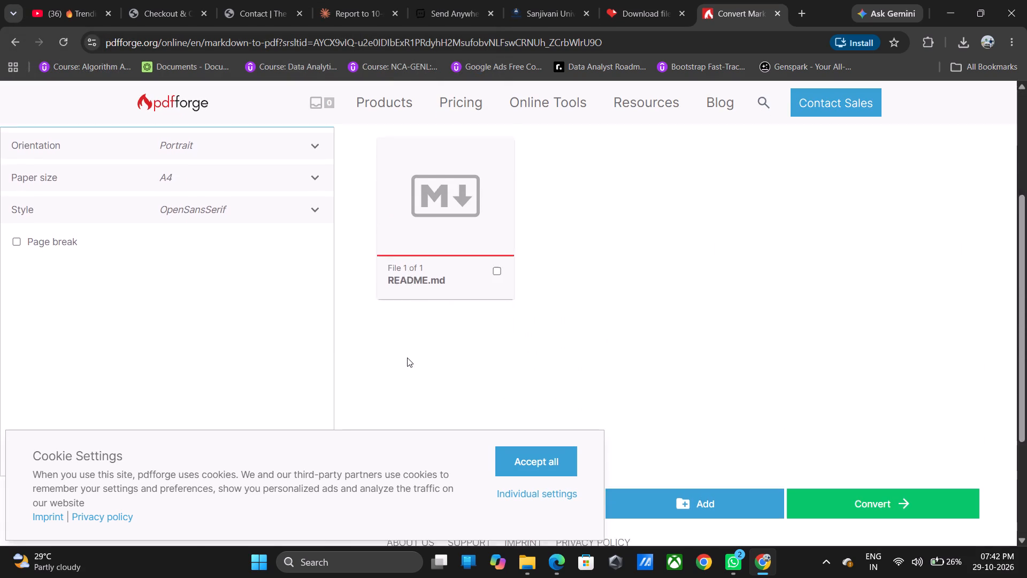
scroll(407, 358, down, 1)
click(834, 333)
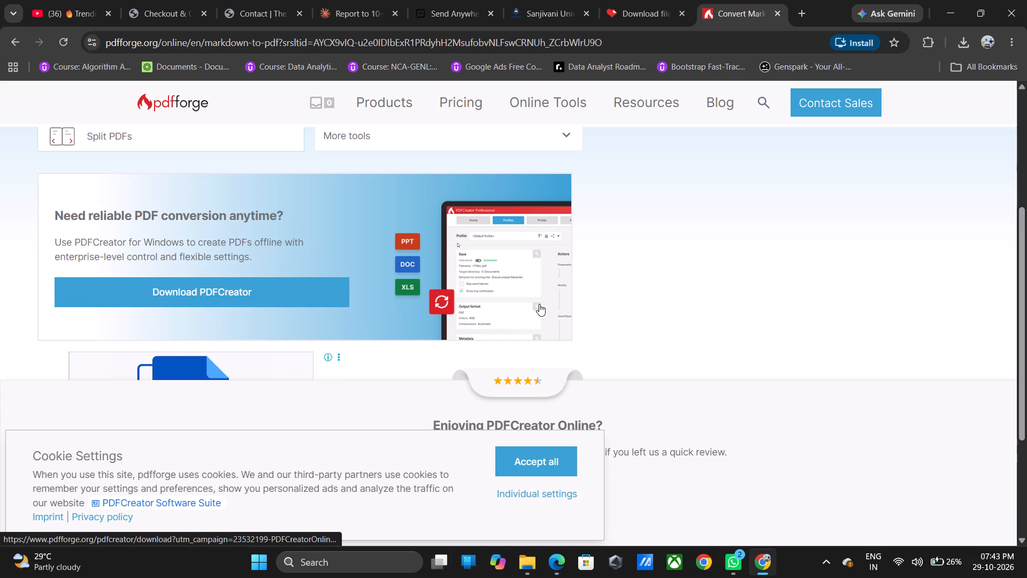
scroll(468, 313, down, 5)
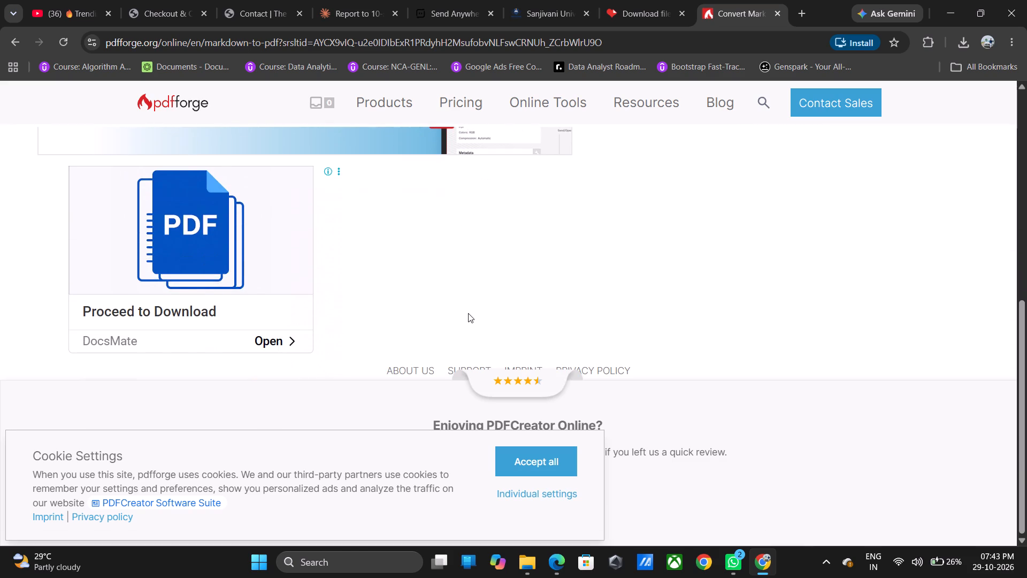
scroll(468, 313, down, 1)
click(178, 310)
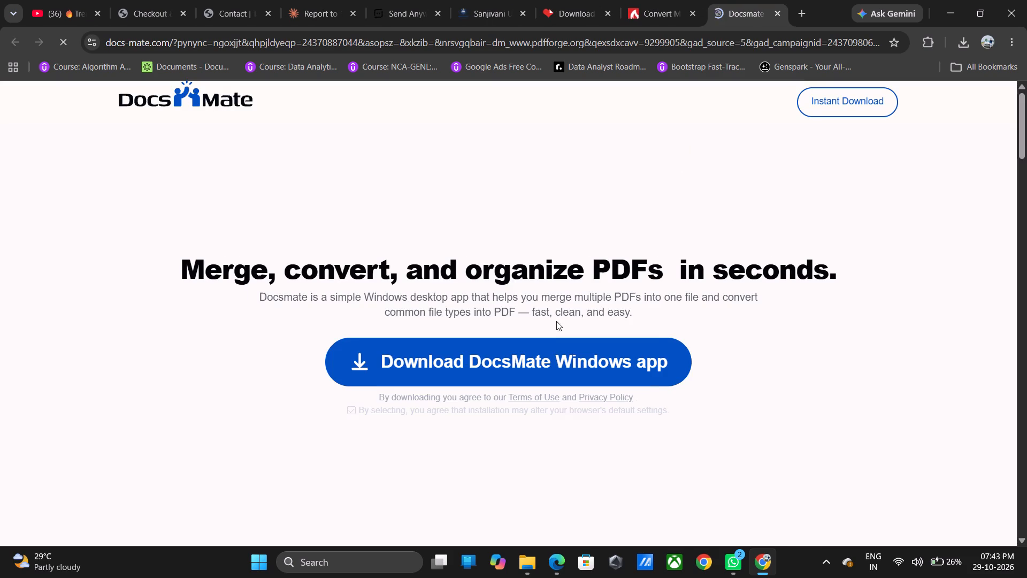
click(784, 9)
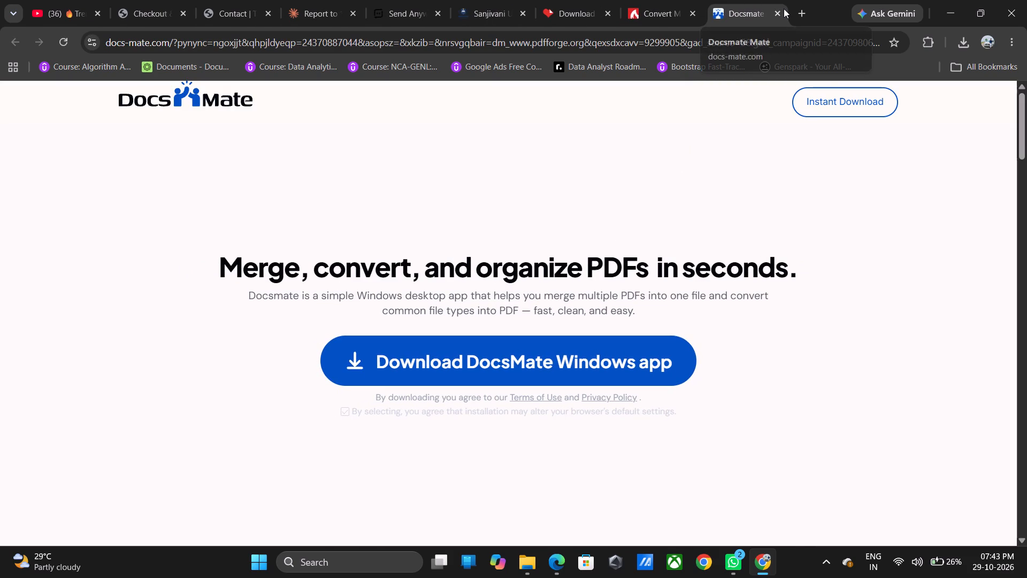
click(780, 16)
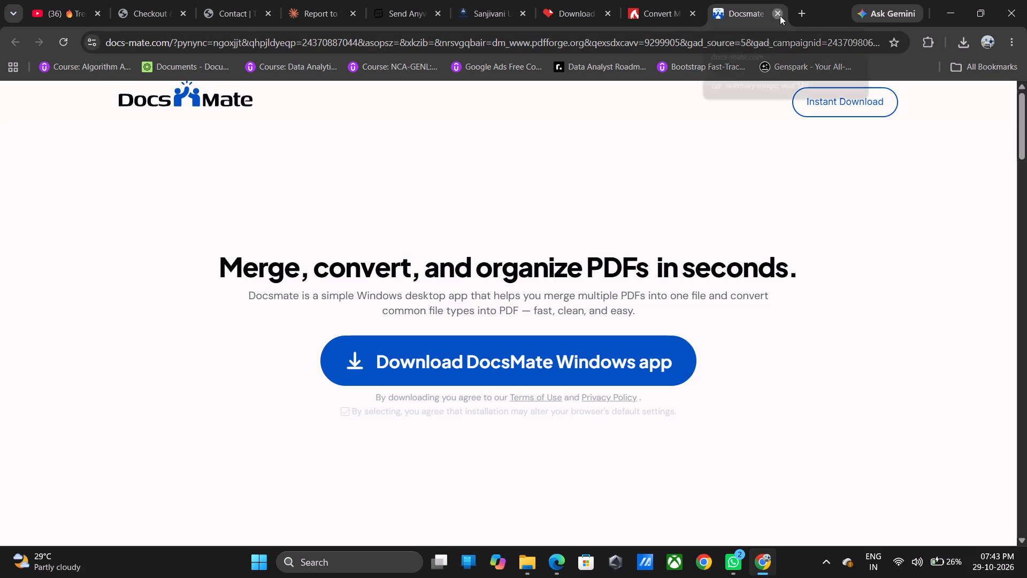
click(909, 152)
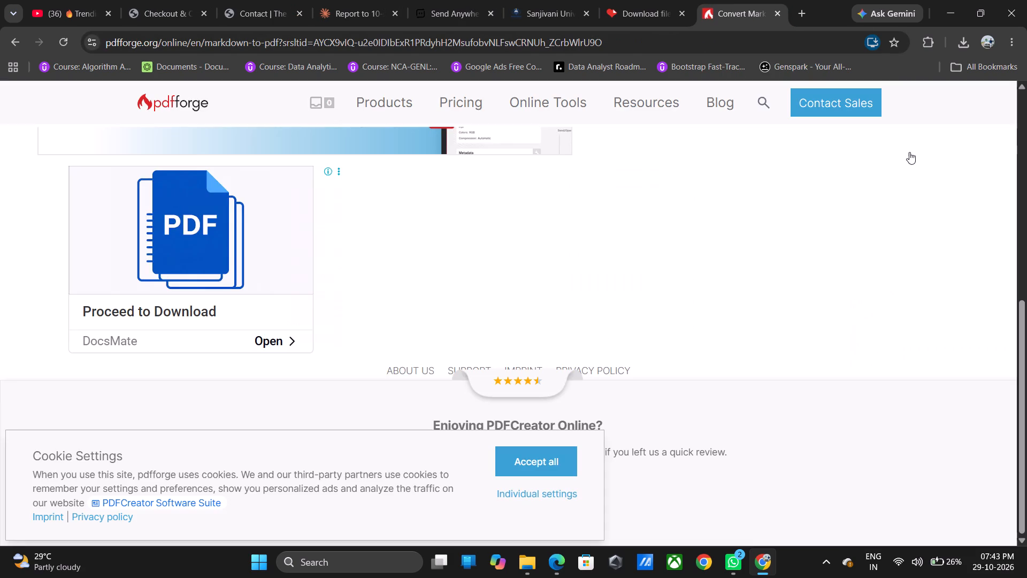
Download the converted README PDF from pdfforge.
scroll(596, 327, up, 5)
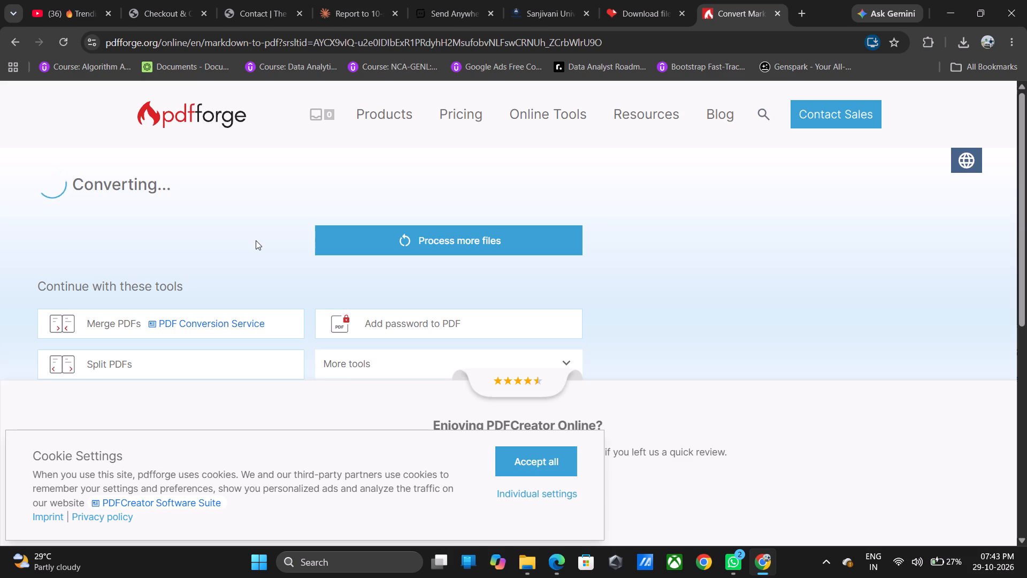
click(231, 241)
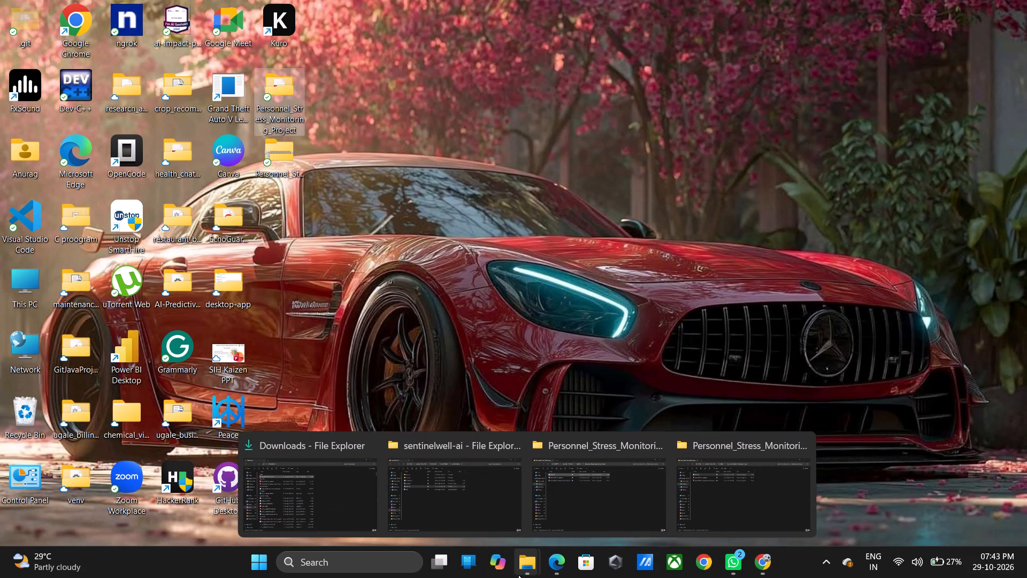
Copy the README PDF from Downloads into the desktop's Personnel_Stress_Monitoring_Project folder, using File Explorer.
click(440, 465)
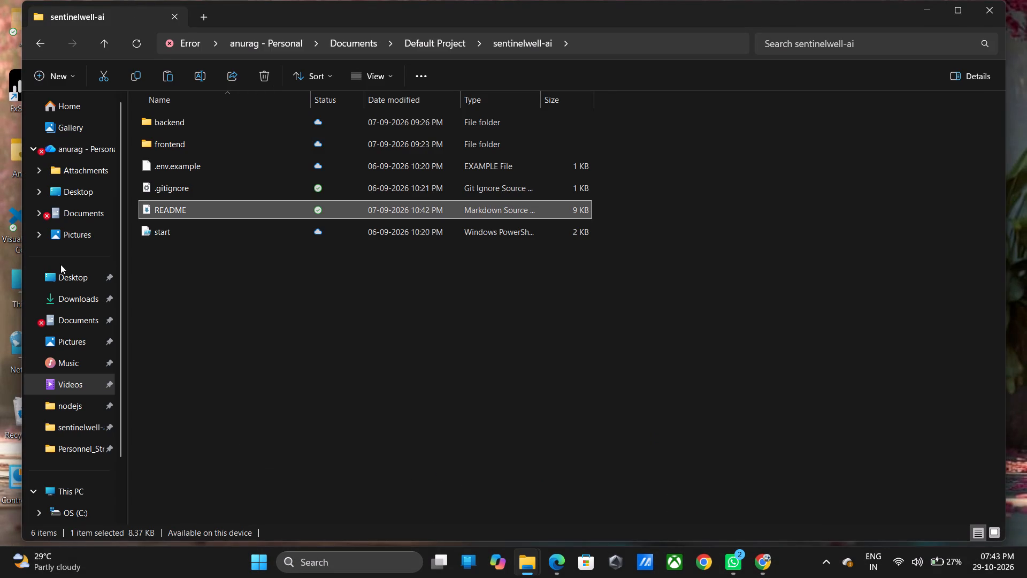
click(83, 301)
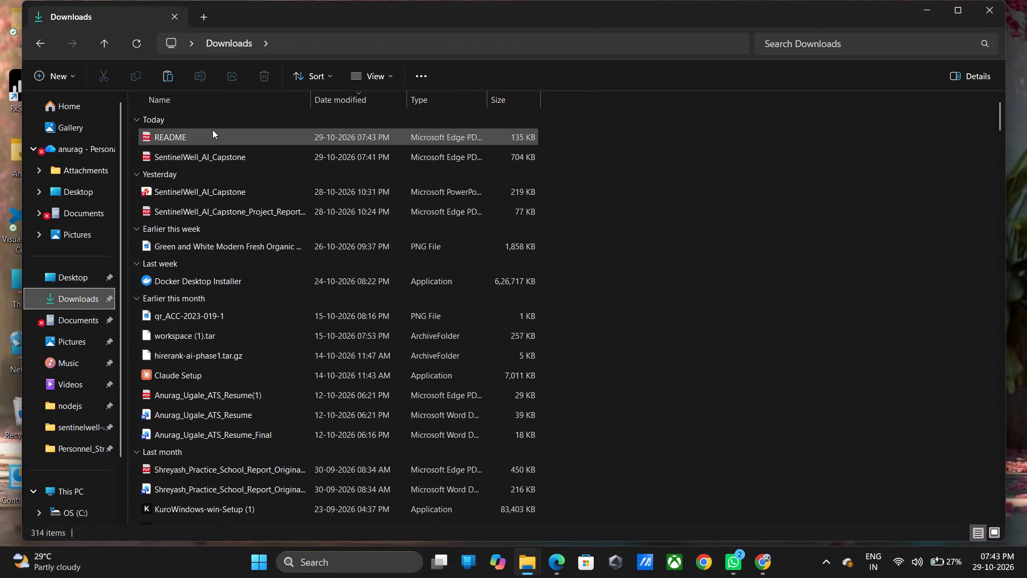
click(211, 140)
key(ctrl+c)
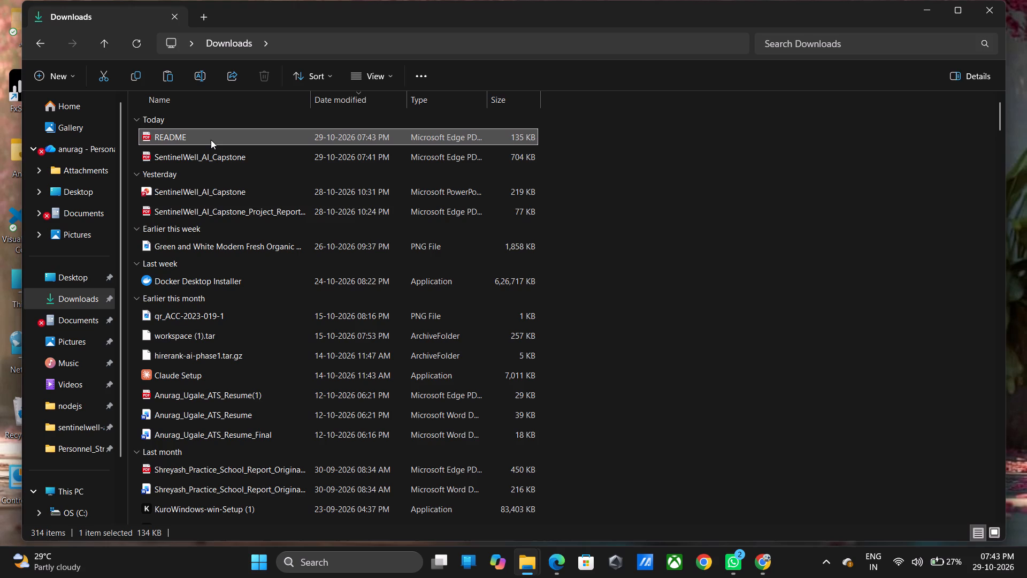
double_click(270, 111)
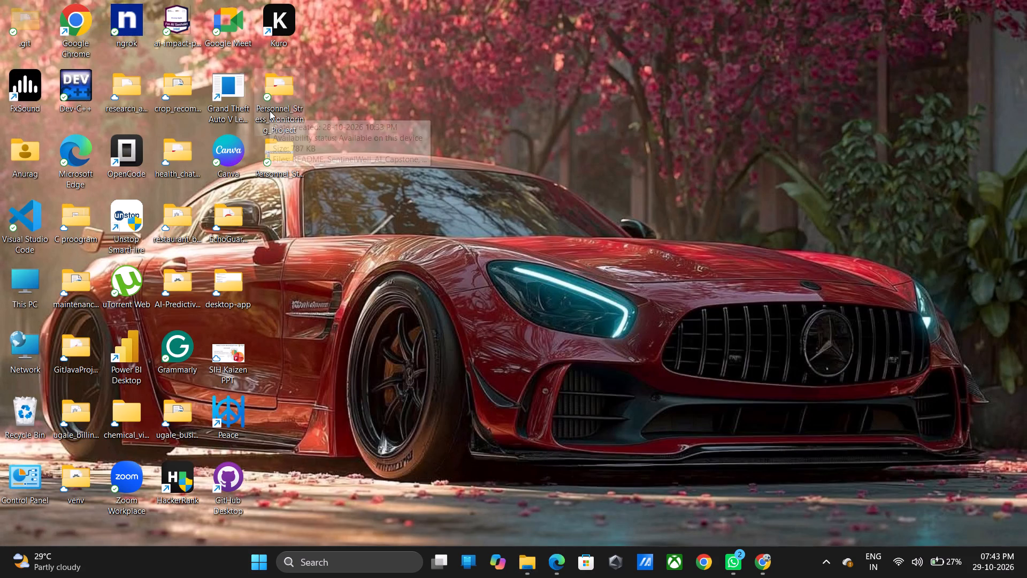
click(223, 225)
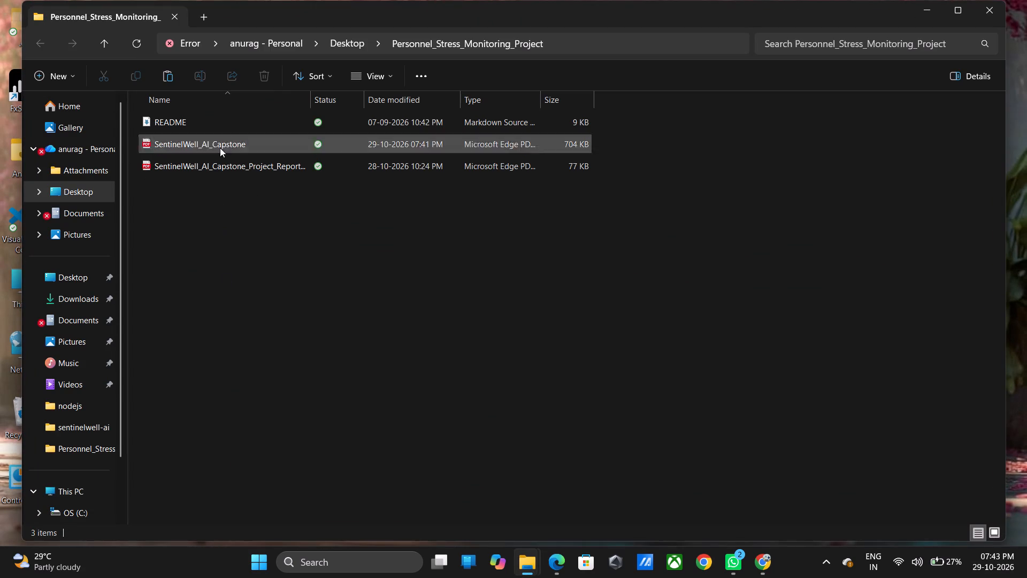
key(ctrl+v)
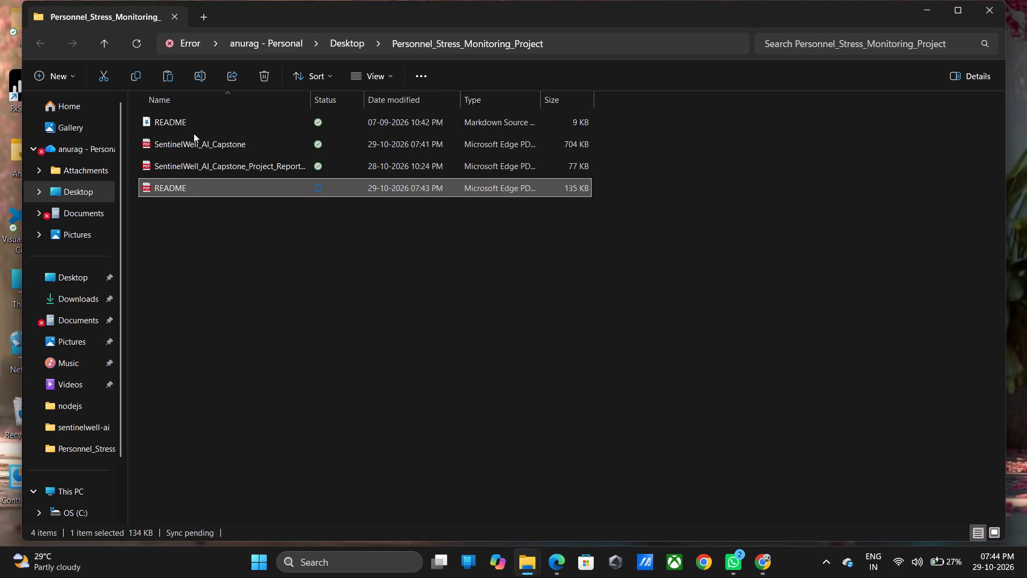
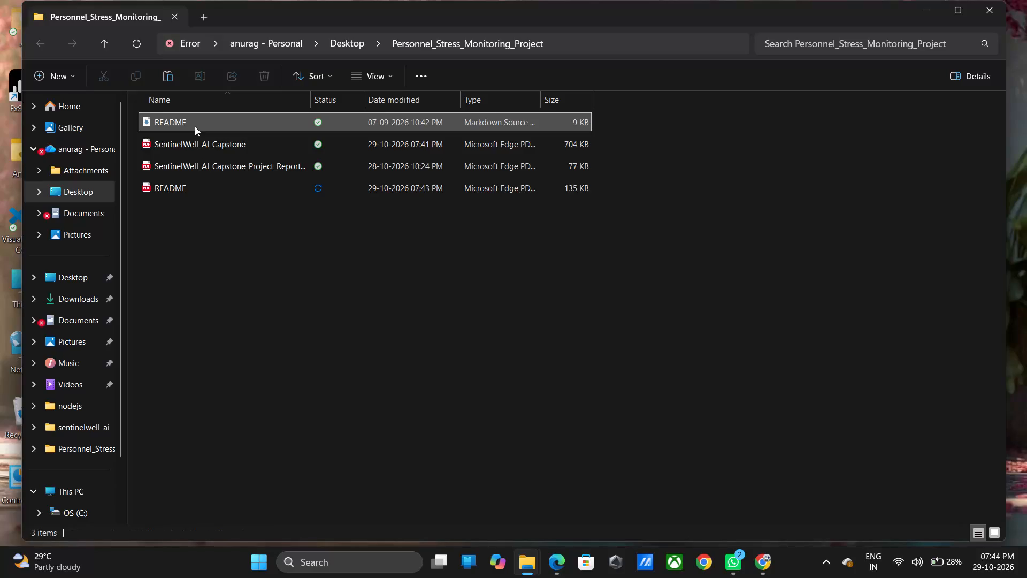
Open the README PDF from the project folder and review its pages for conversion quality, dismissing the Microsoft Rewards popup.
double_click(207, 124)
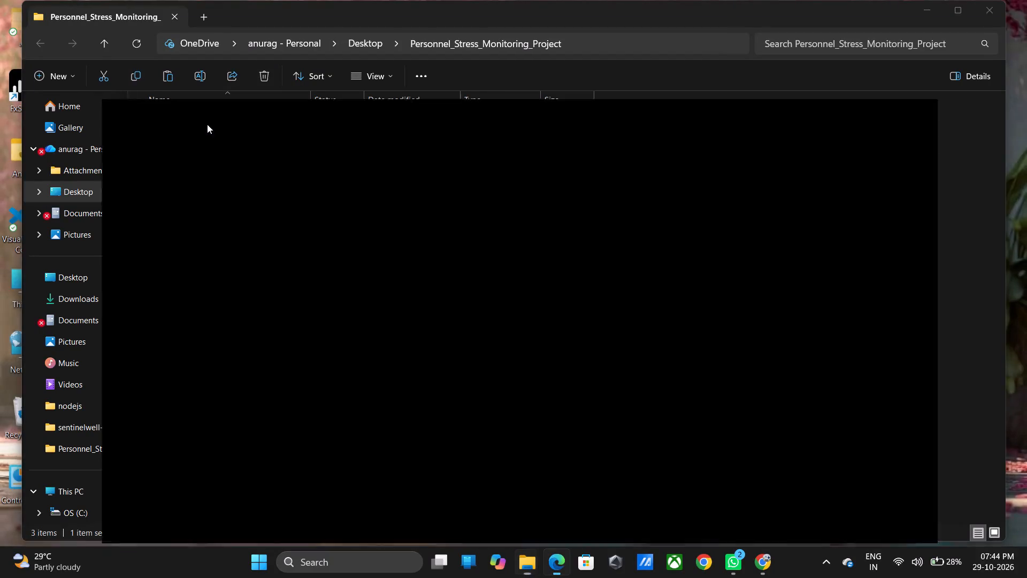
scroll(482, 265, down, 6)
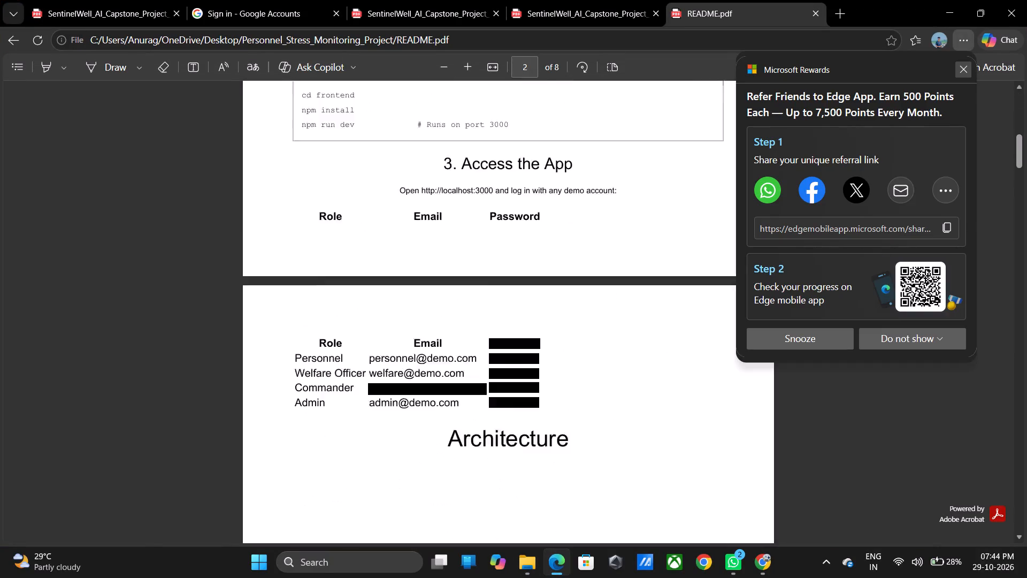
scroll(482, 265, down, 12)
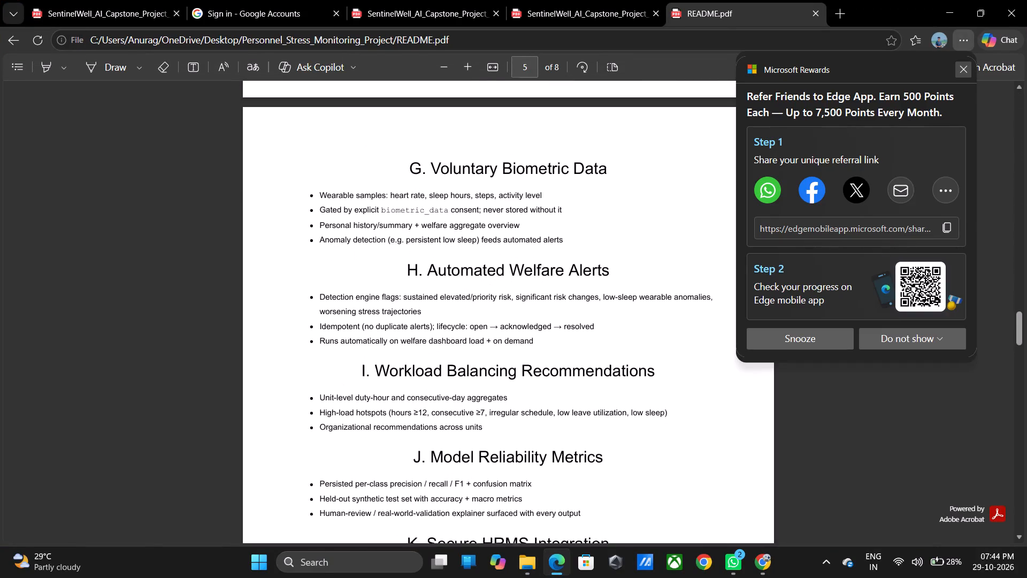
scroll(482, 265, down, 6)
scroll(482, 265, up, 6)
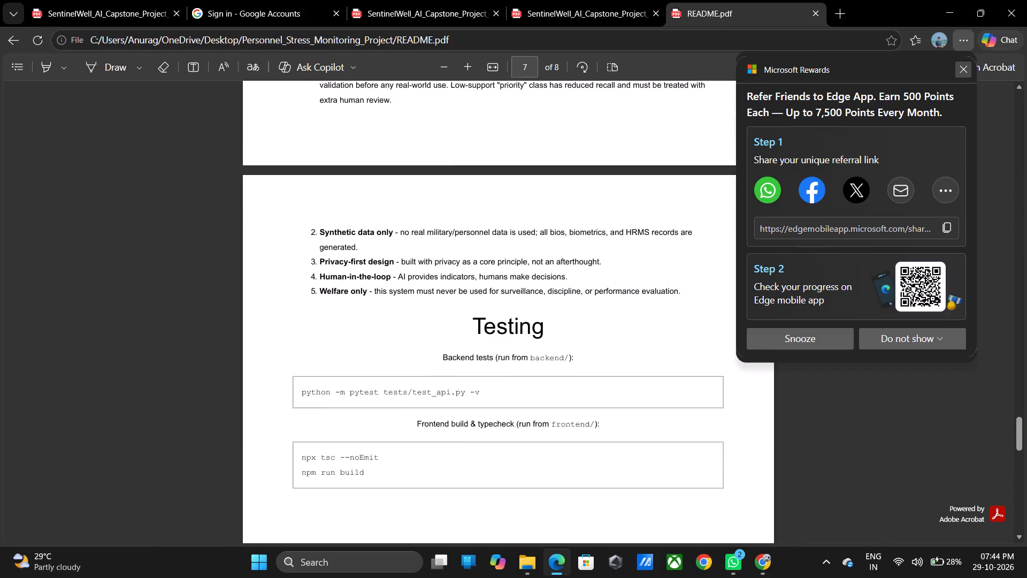
scroll(482, 265, up, 18)
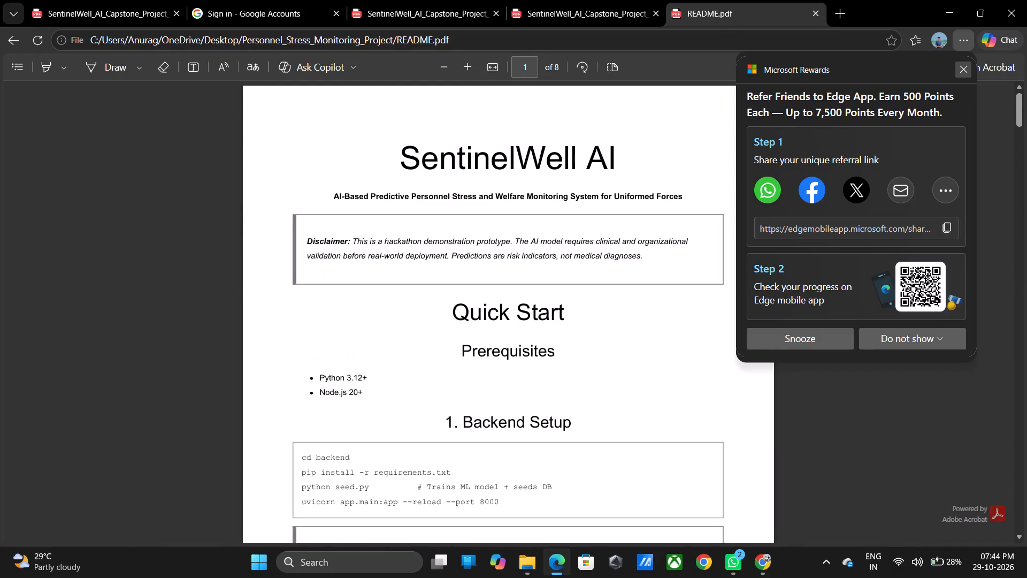
scroll(482, 265, up, 1)
scroll(482, 265, down, 3)
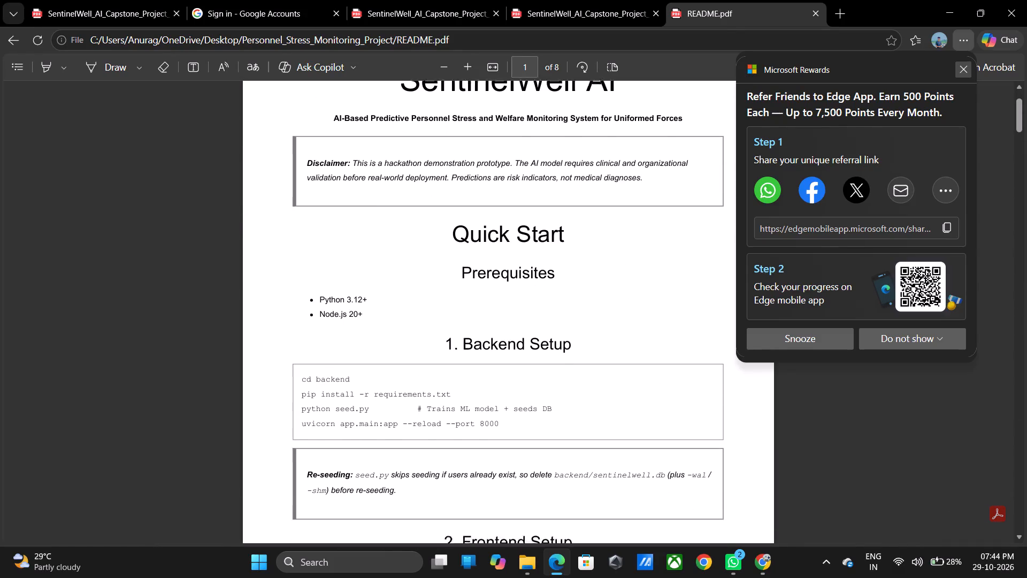
scroll(482, 265, down, 3)
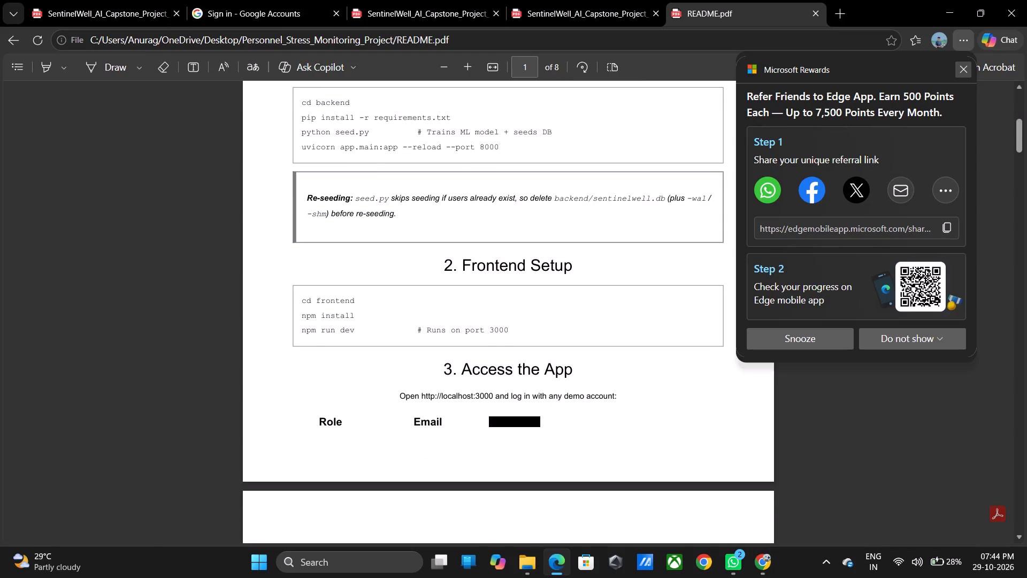
scroll(482, 265, down, 5)
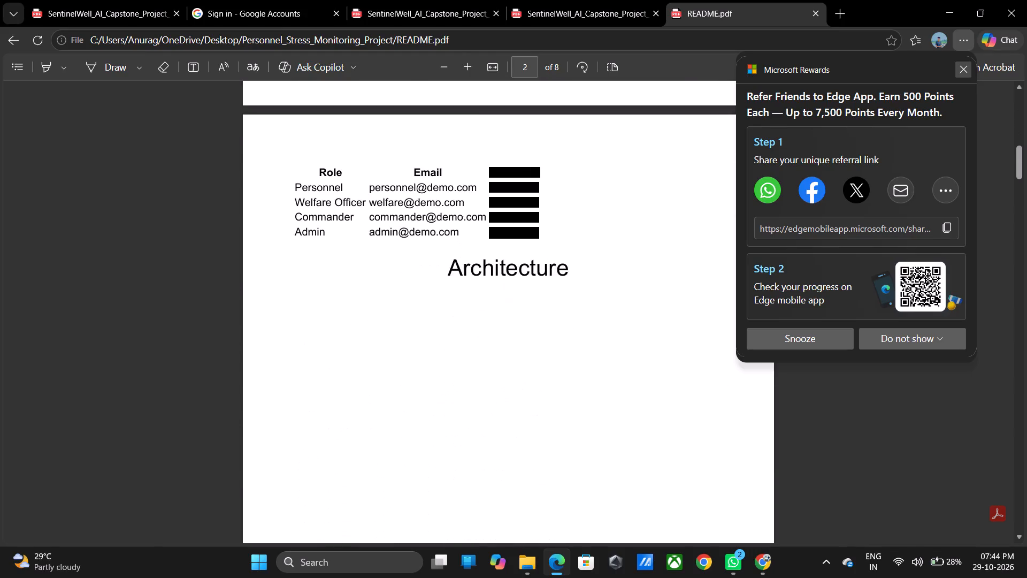
scroll(482, 265, down, 2)
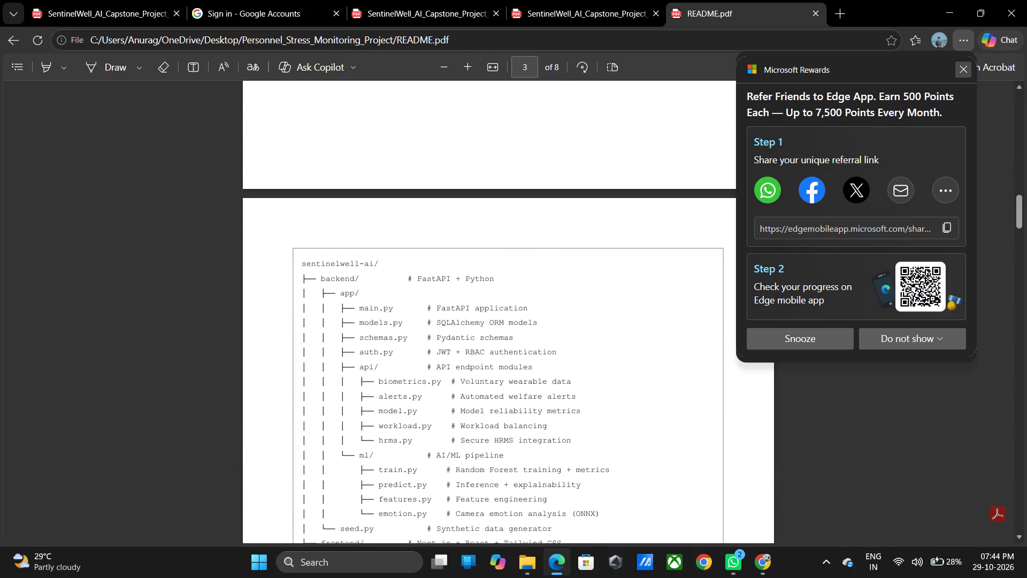
scroll(482, 265, down, 14)
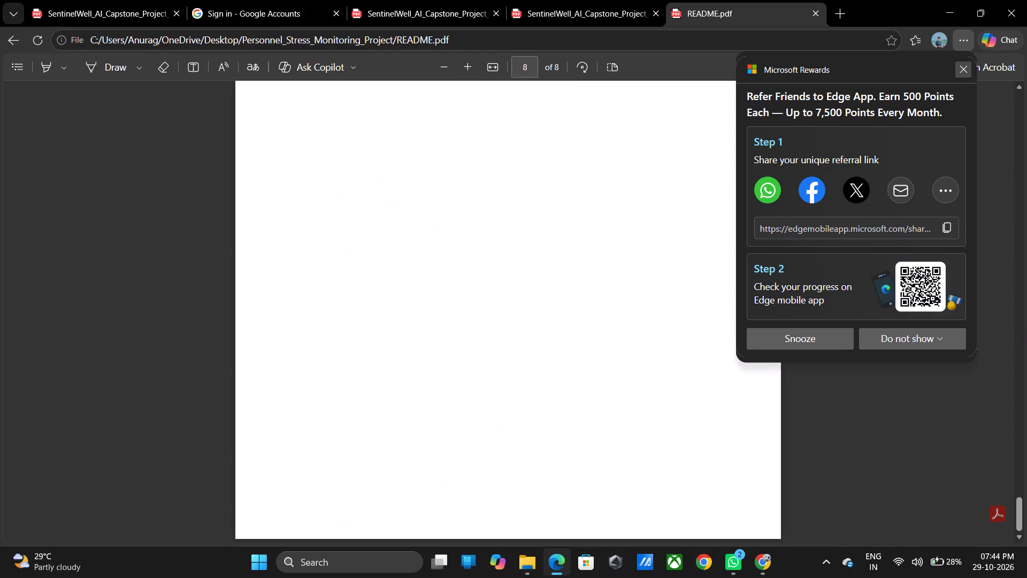
scroll(482, 265, down, 2)
click(965, 81)
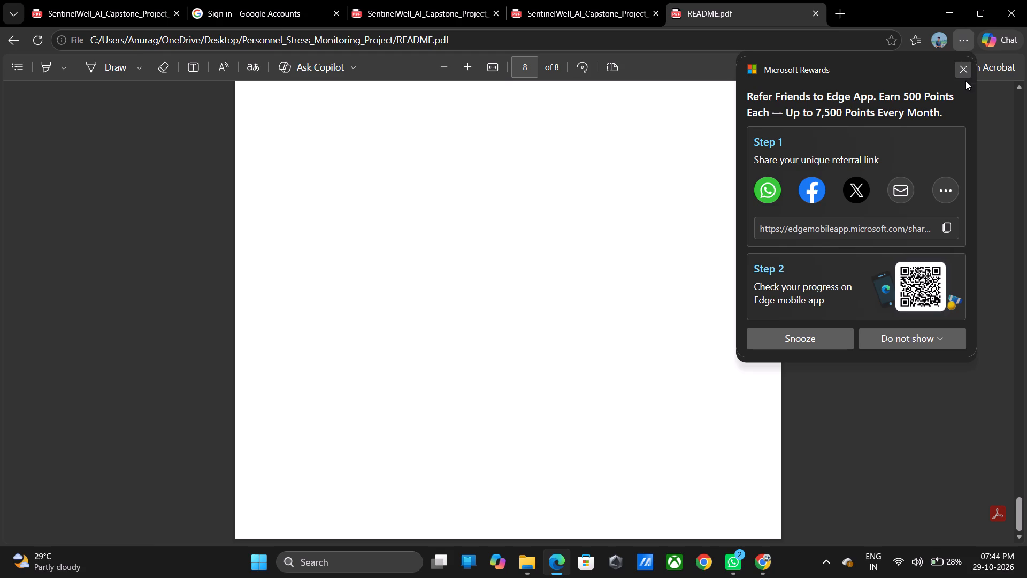
click(971, 67)
click(964, 71)
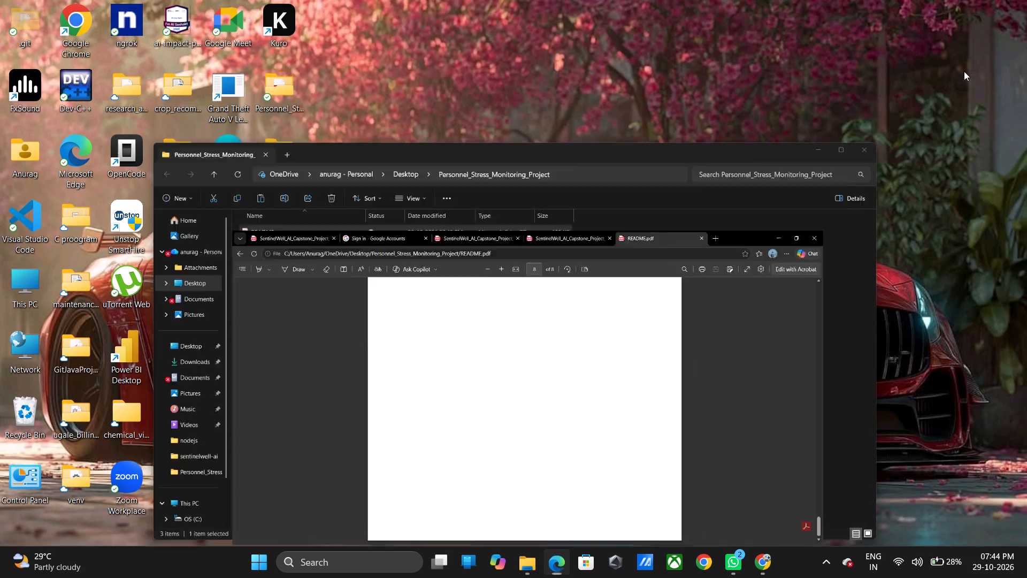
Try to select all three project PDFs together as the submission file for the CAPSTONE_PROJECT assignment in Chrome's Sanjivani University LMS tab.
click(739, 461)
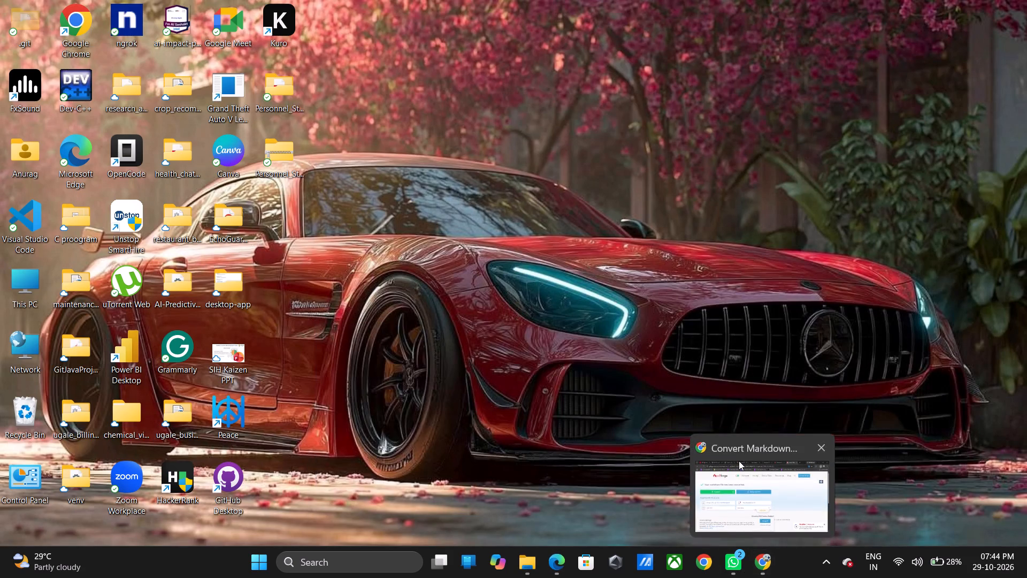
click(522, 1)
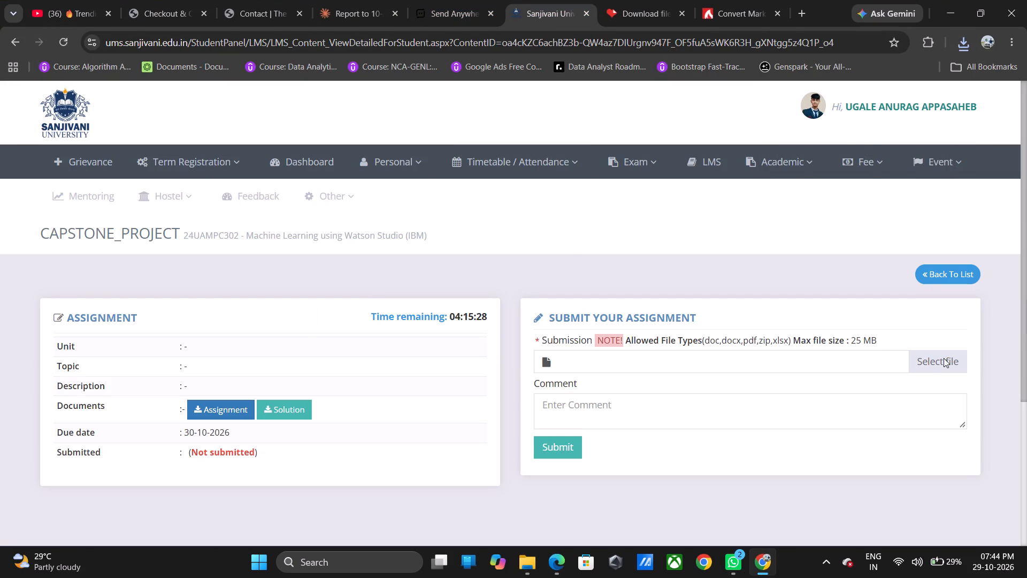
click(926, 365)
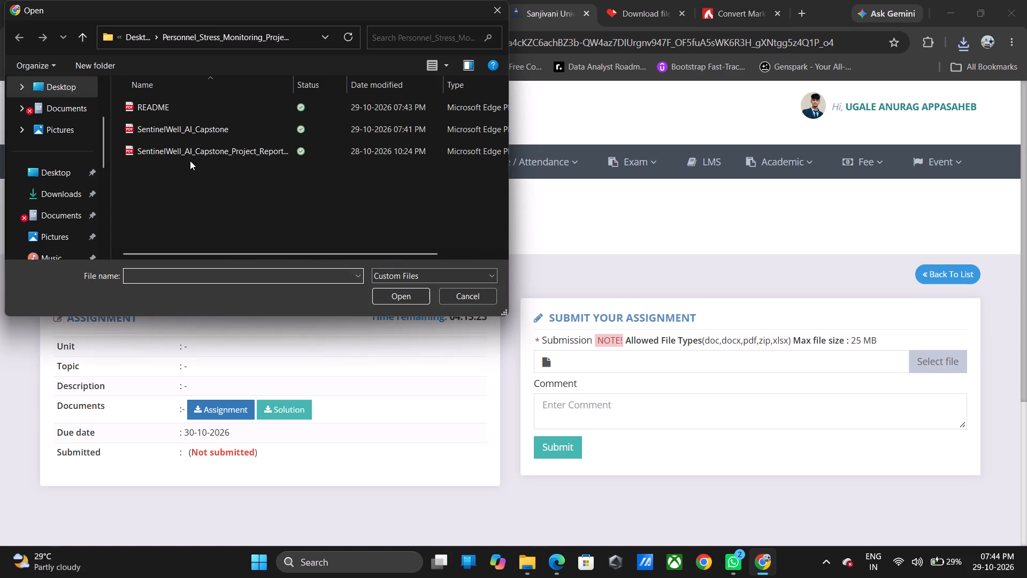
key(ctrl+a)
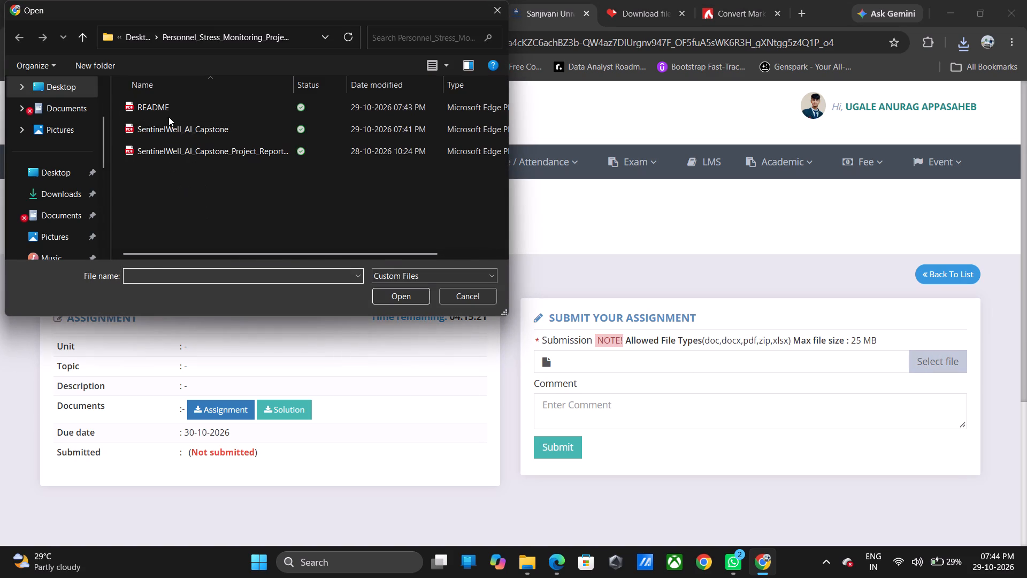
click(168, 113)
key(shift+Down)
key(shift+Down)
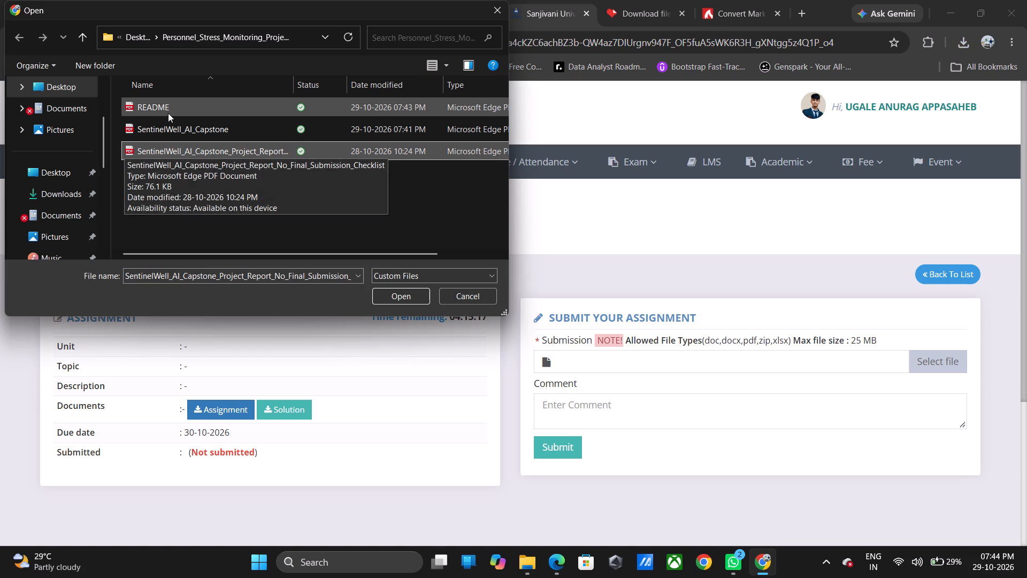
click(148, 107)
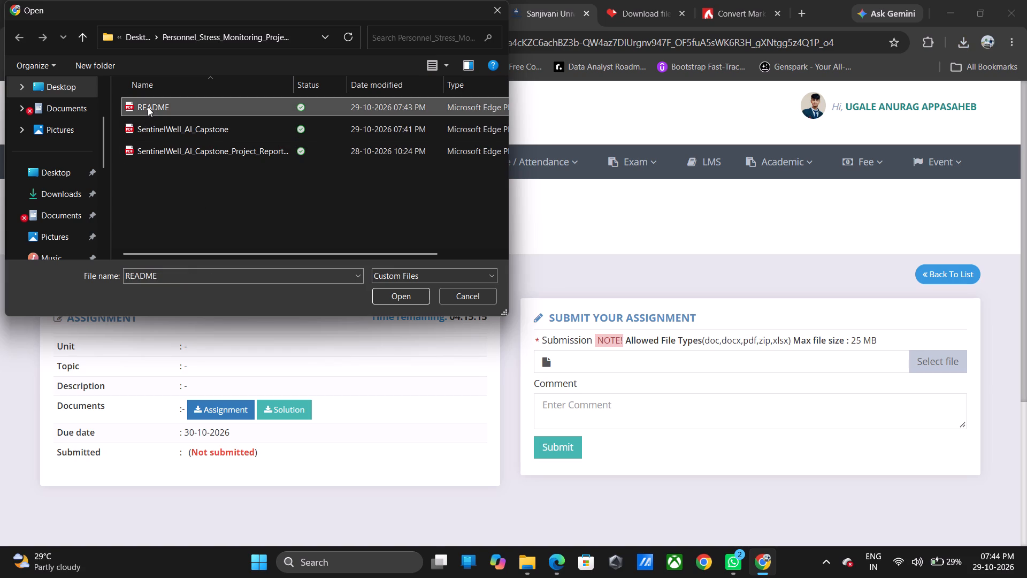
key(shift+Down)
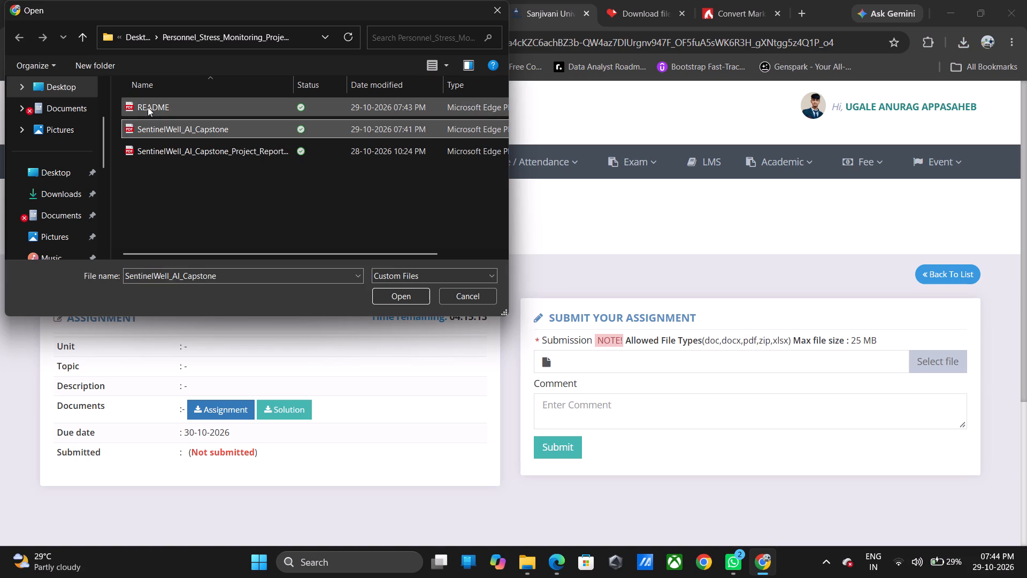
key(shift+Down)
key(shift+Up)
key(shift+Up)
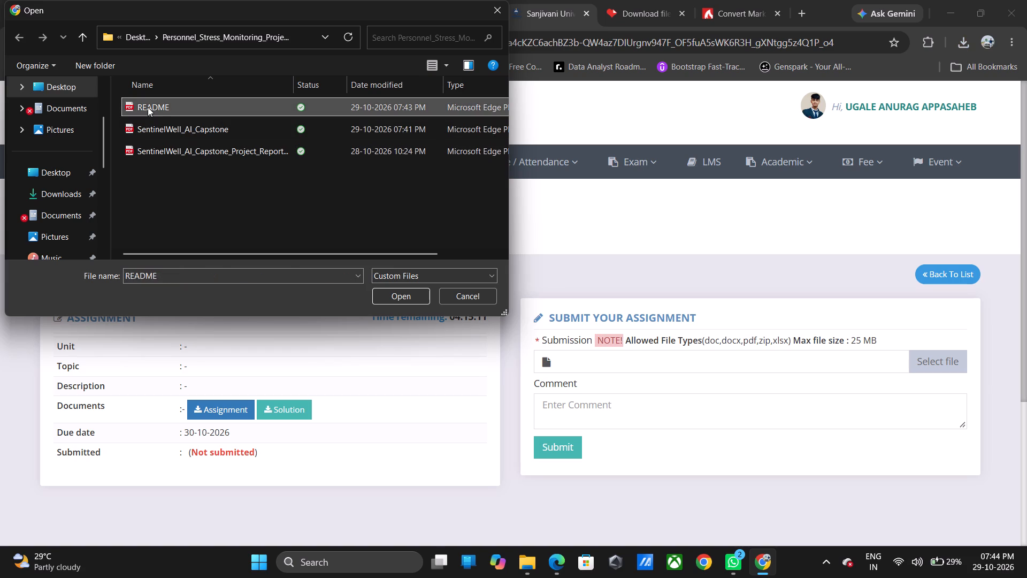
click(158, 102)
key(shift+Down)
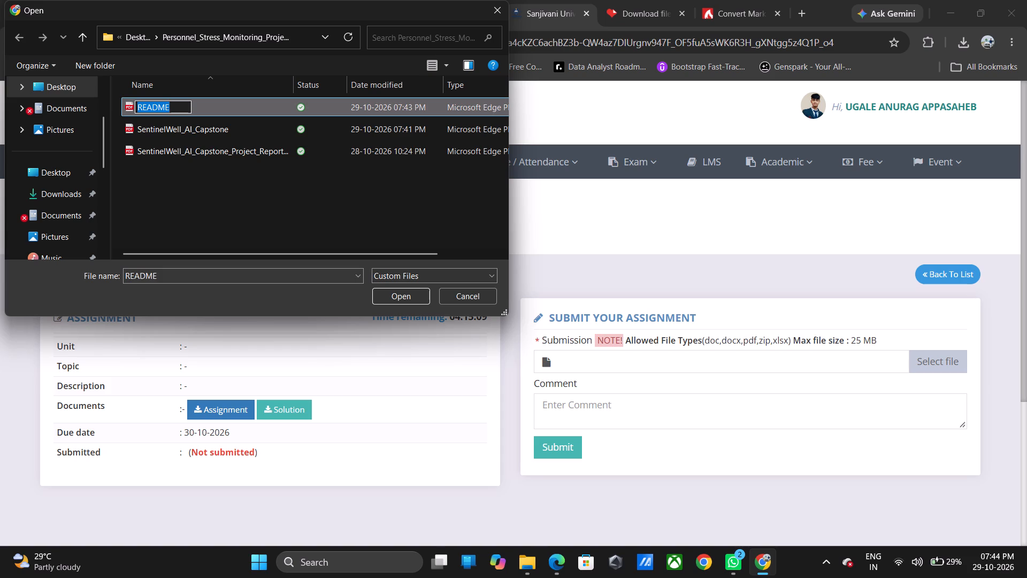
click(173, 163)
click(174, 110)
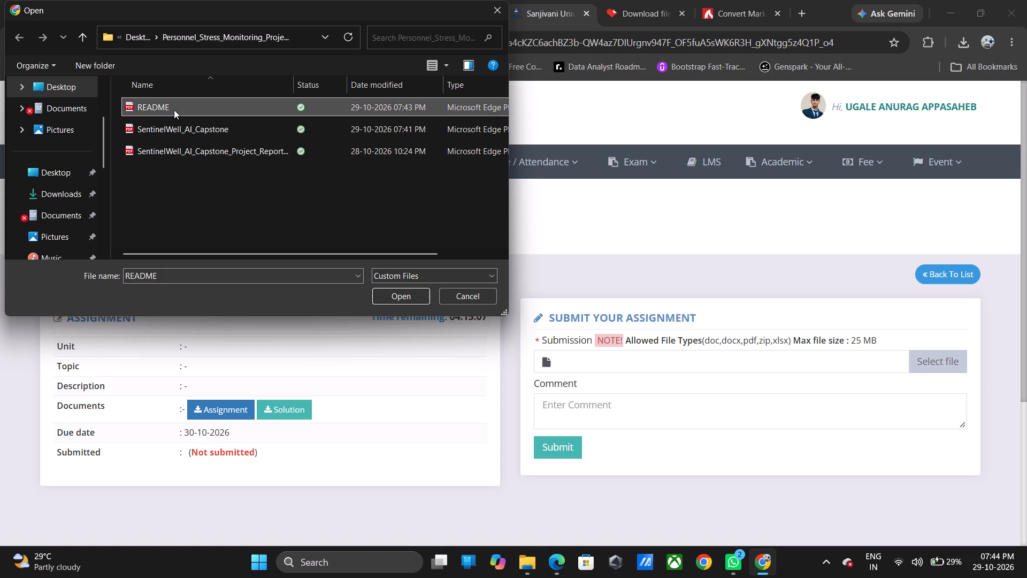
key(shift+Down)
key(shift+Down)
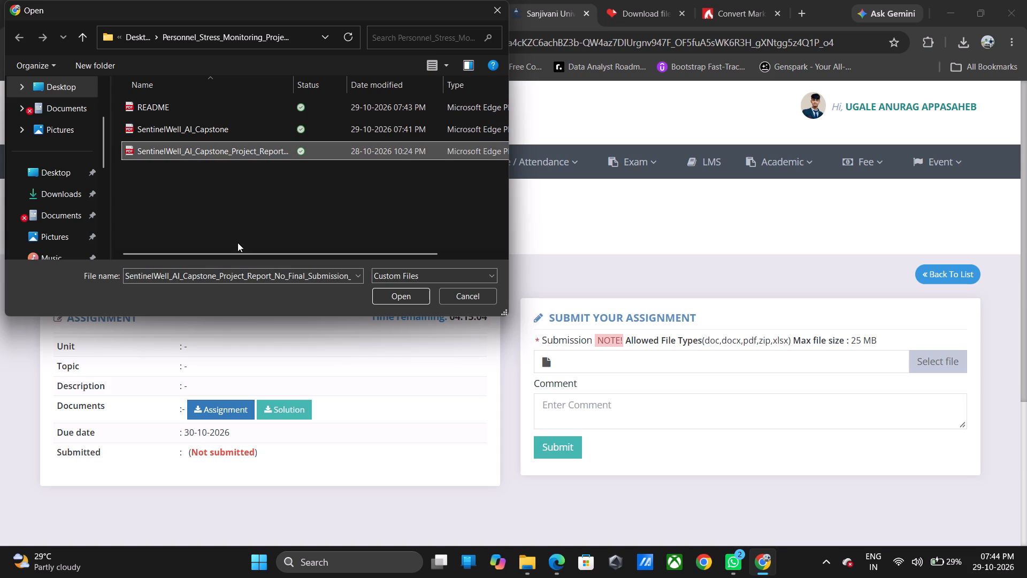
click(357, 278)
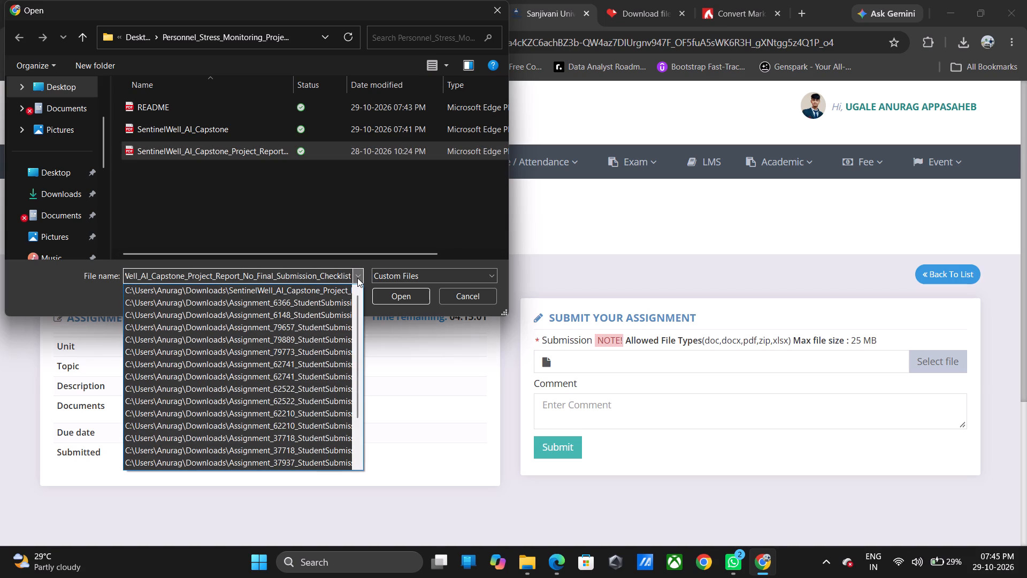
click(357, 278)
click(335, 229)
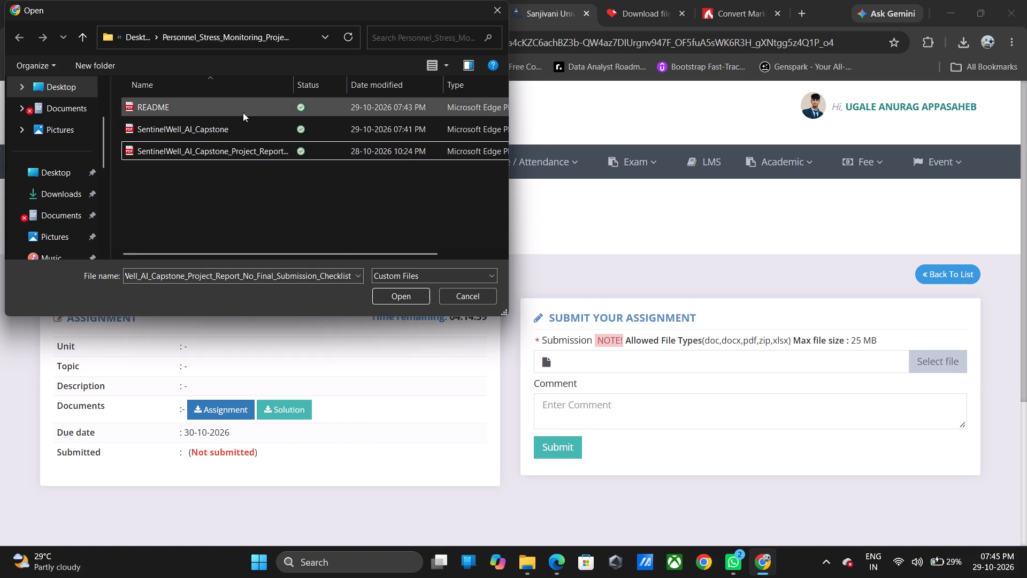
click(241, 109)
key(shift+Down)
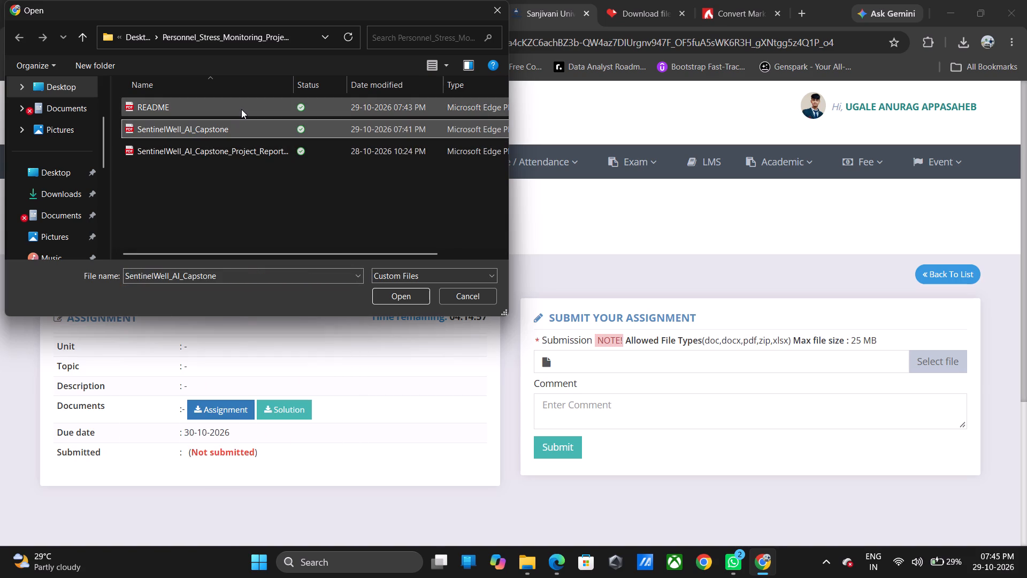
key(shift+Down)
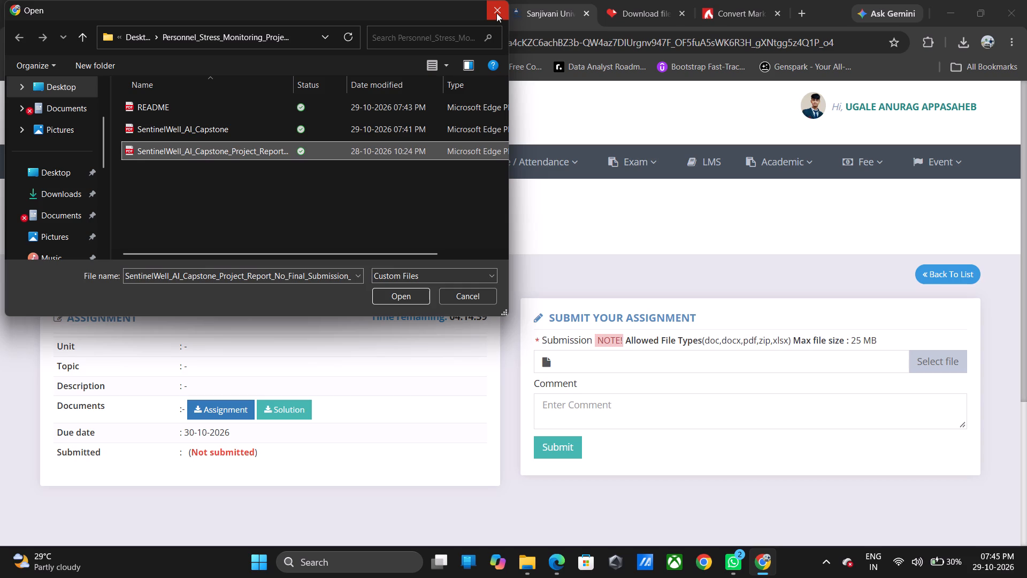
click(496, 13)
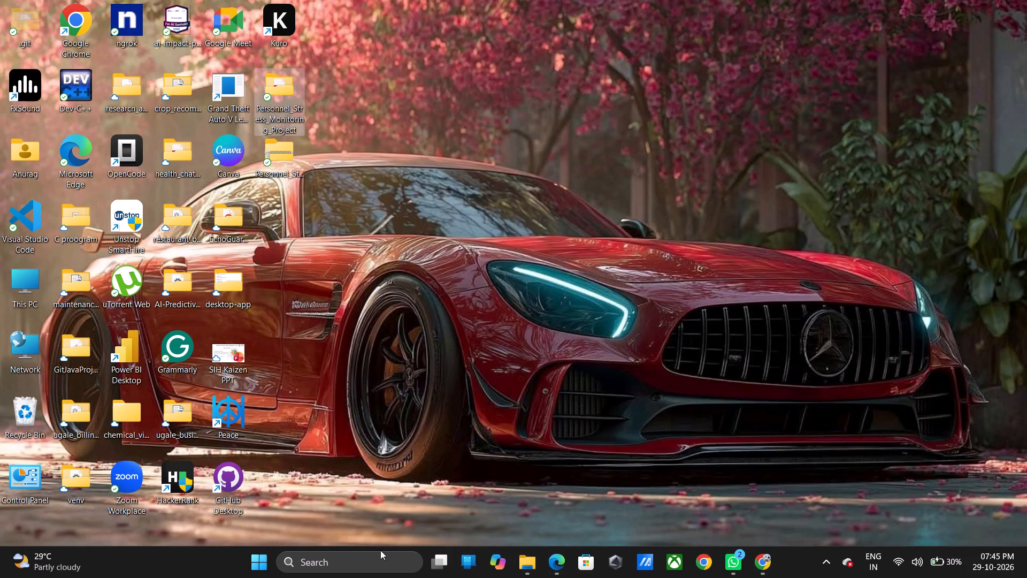
Search Windows for Word and launch it.
click(361, 565)
text(wo)
click(438, 147)
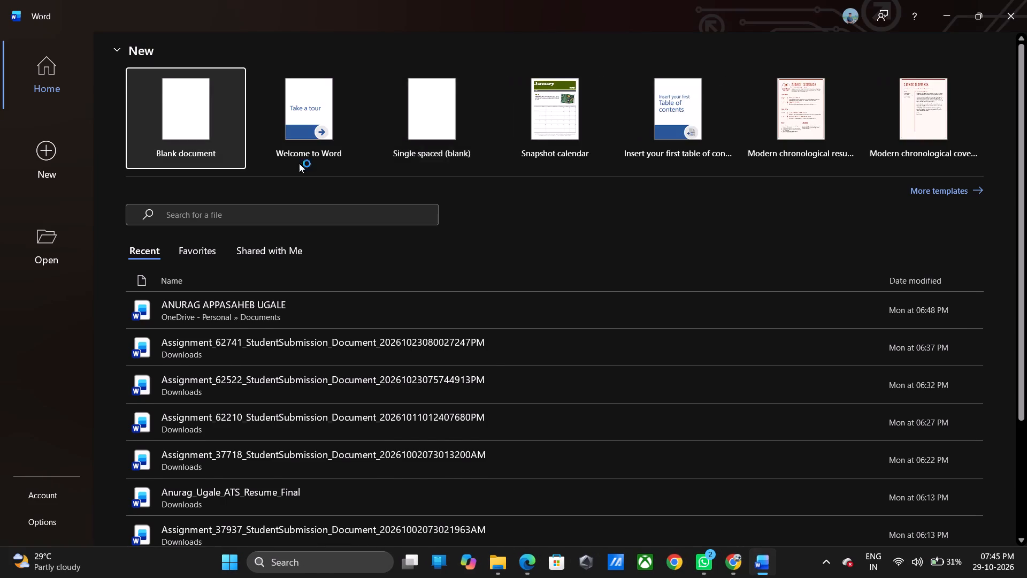
Create a new blank document.
click(217, 141)
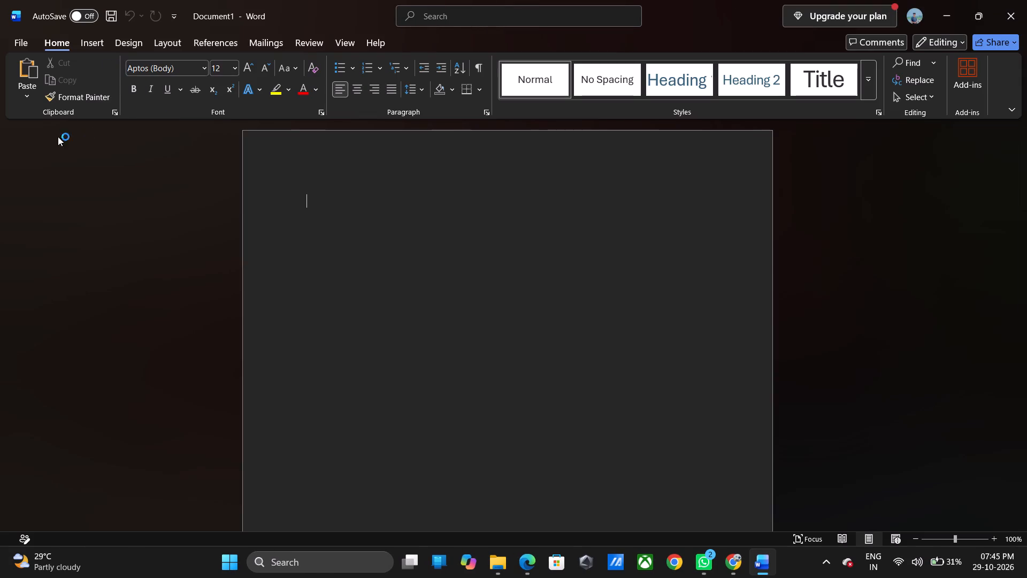
Bring up the Open page to browse for an existing file.
click(25, 47)
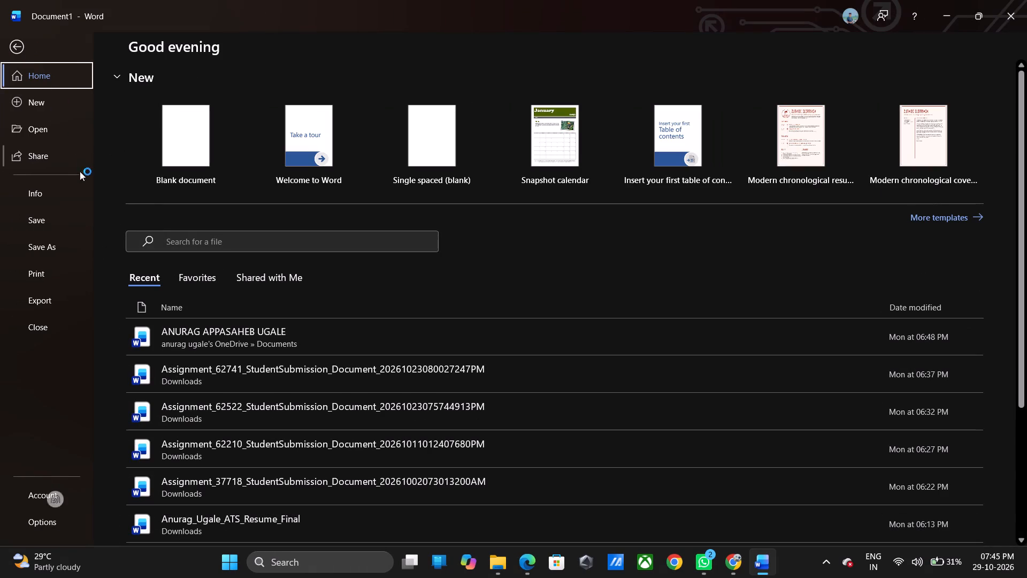
click(34, 132)
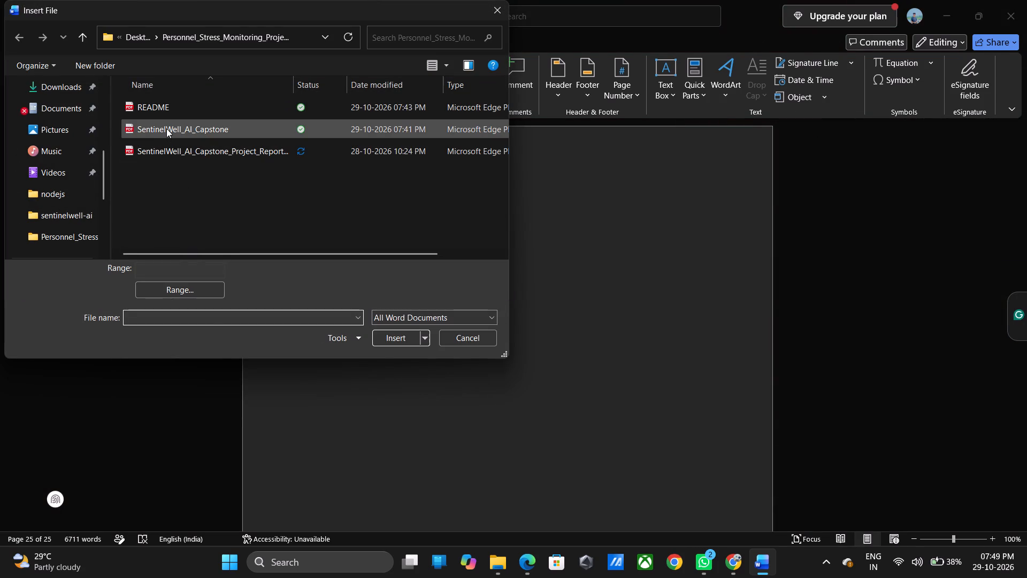
click(166, 128)
click(399, 343)
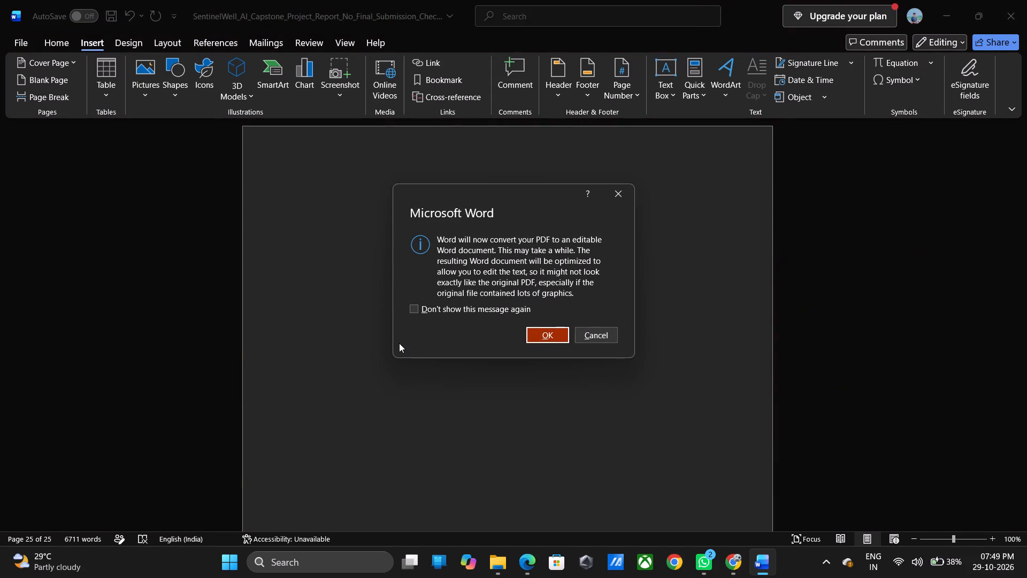
click(549, 332)
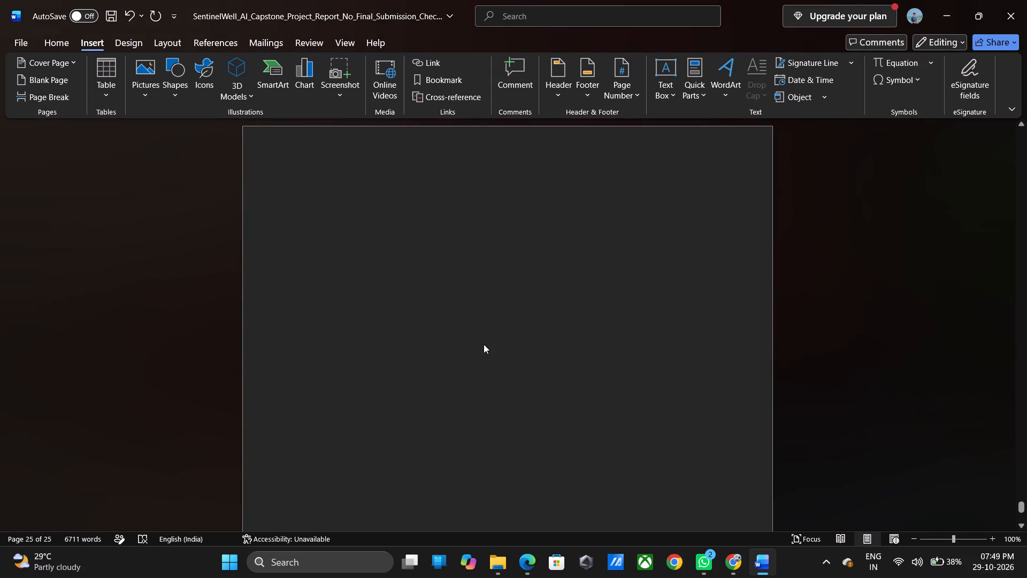
Look through the newly inserted SentinelWell AI pages and the report's closing sections to examine how the combined content is laid out.
scroll(484, 344, up, 5)
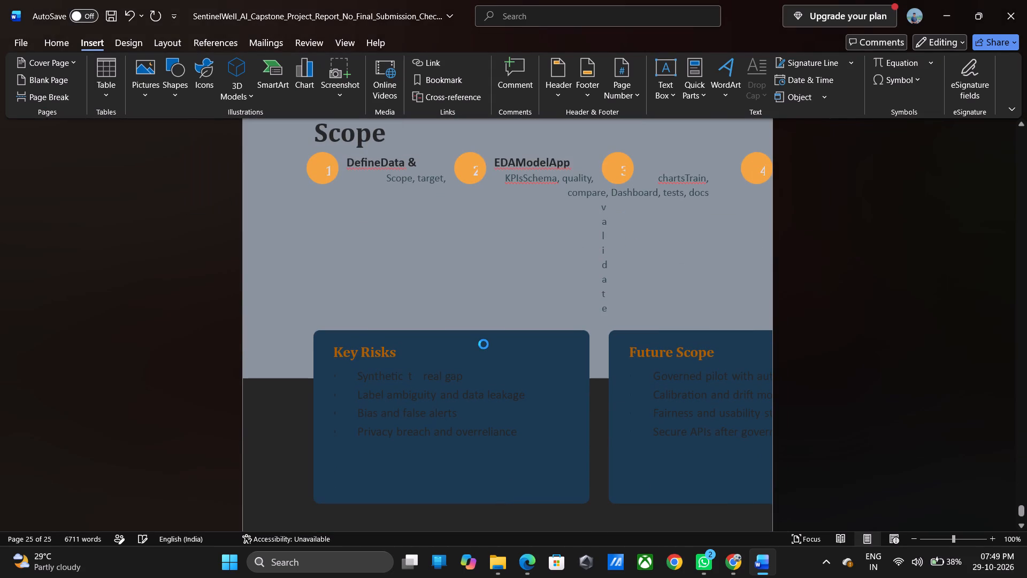
scroll(484, 344, up, 18)
scroll(484, 344, down, 1)
scroll(484, 344, up, 4)
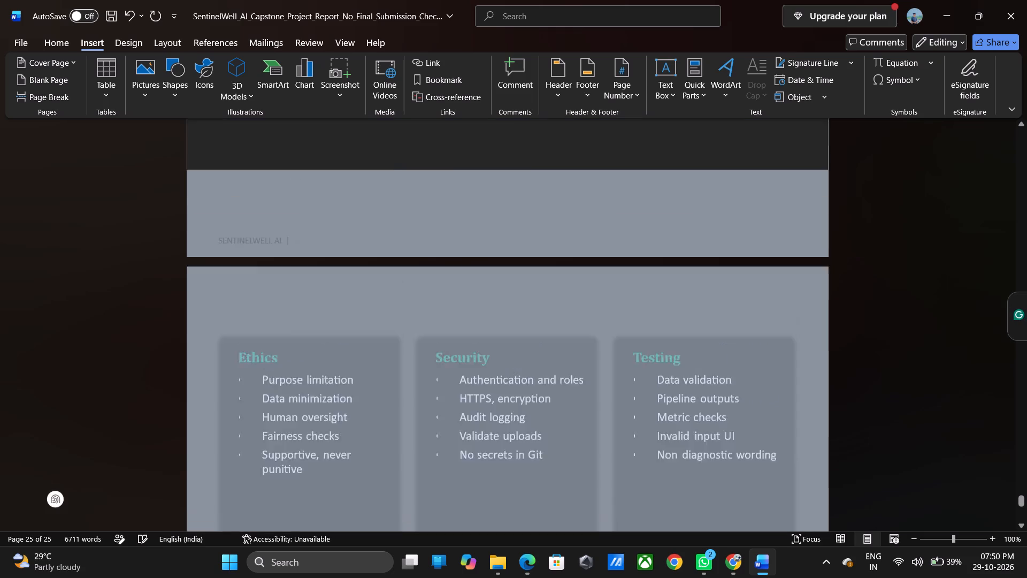
scroll(484, 344, up, 20)
scroll(484, 344, up, 1)
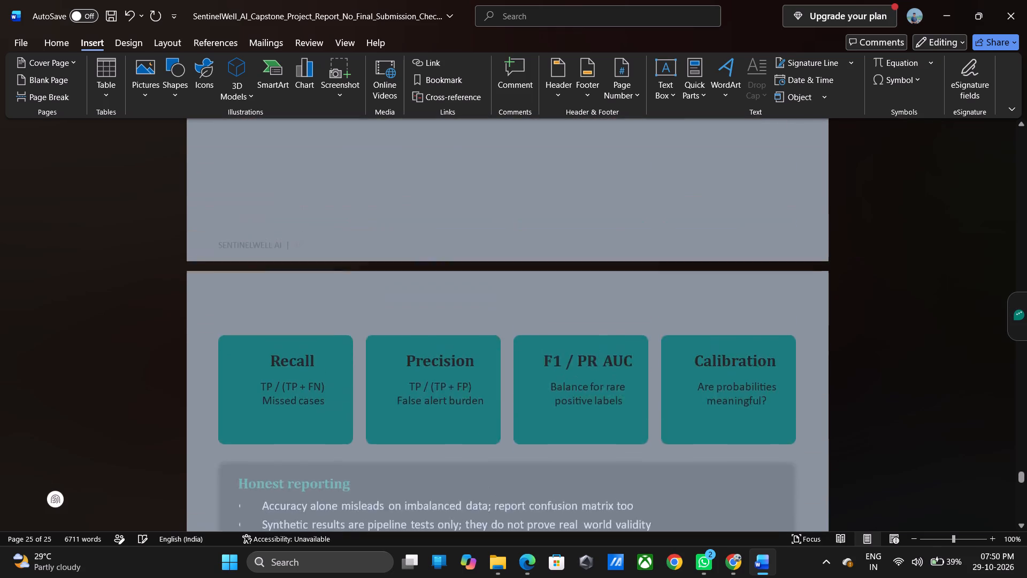
scroll(484, 344, up, 19)
scroll(484, 344, down, 7)
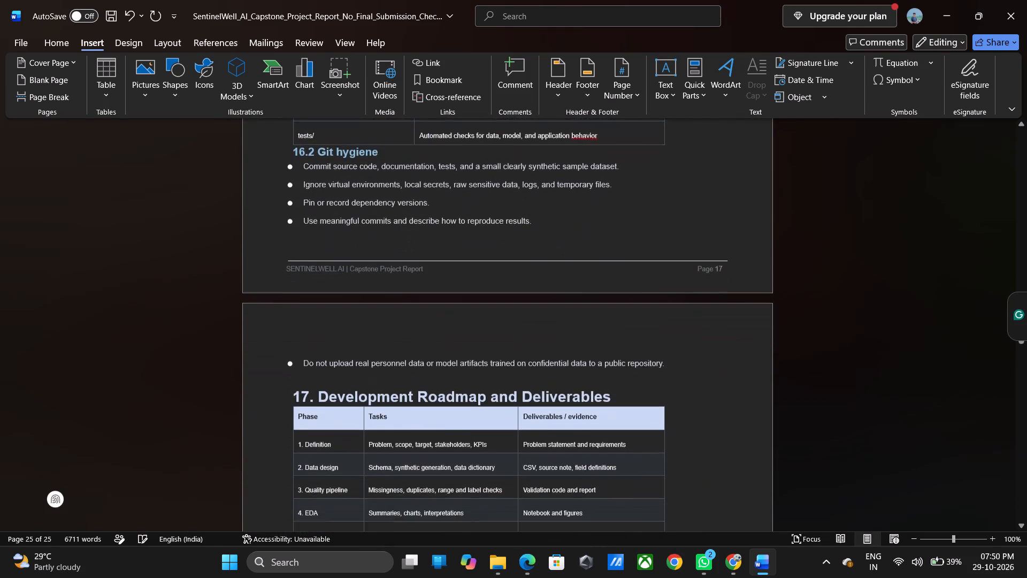
scroll(484, 344, down, 8)
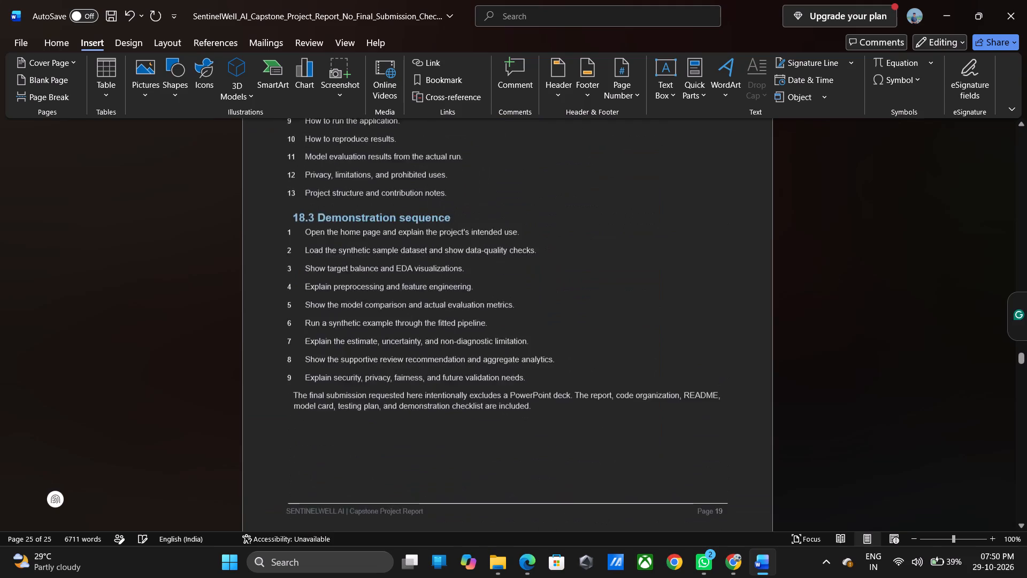
scroll(484, 344, down, 6)
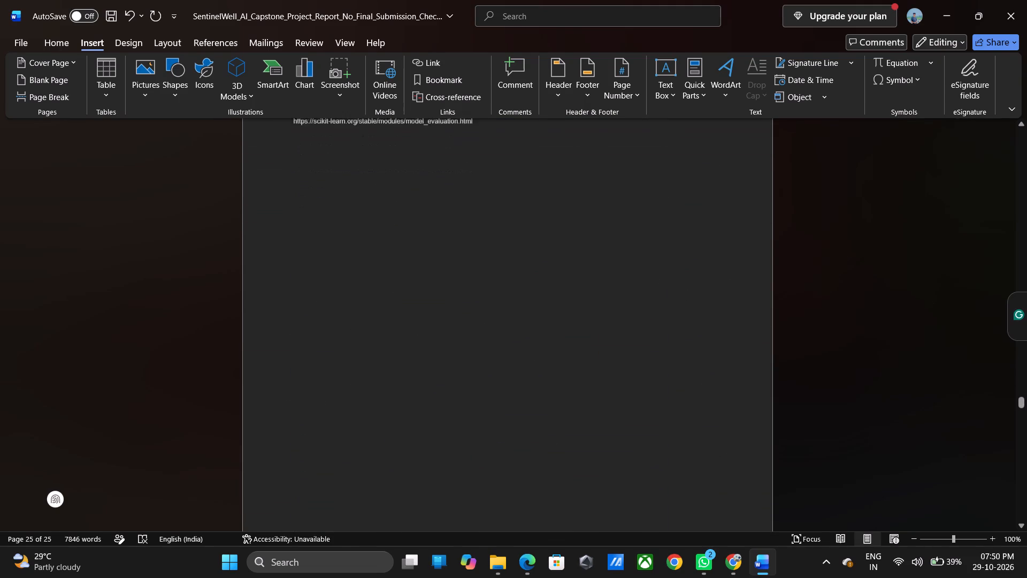
scroll(484, 344, down, 1)
scroll(484, 344, up, 3)
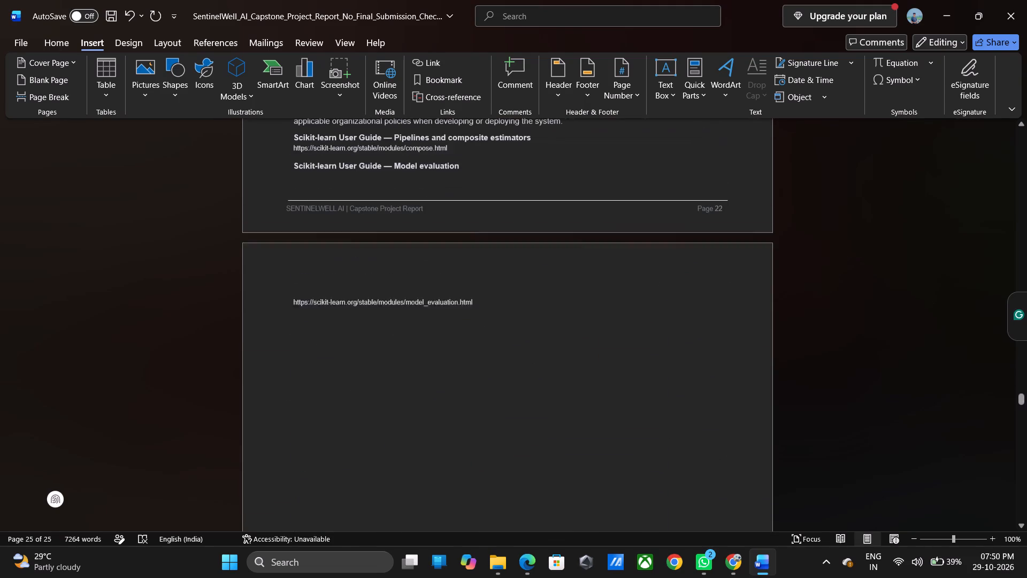
scroll(484, 344, up, 1)
scroll(484, 344, down, 4)
scroll(484, 344, up, 1)
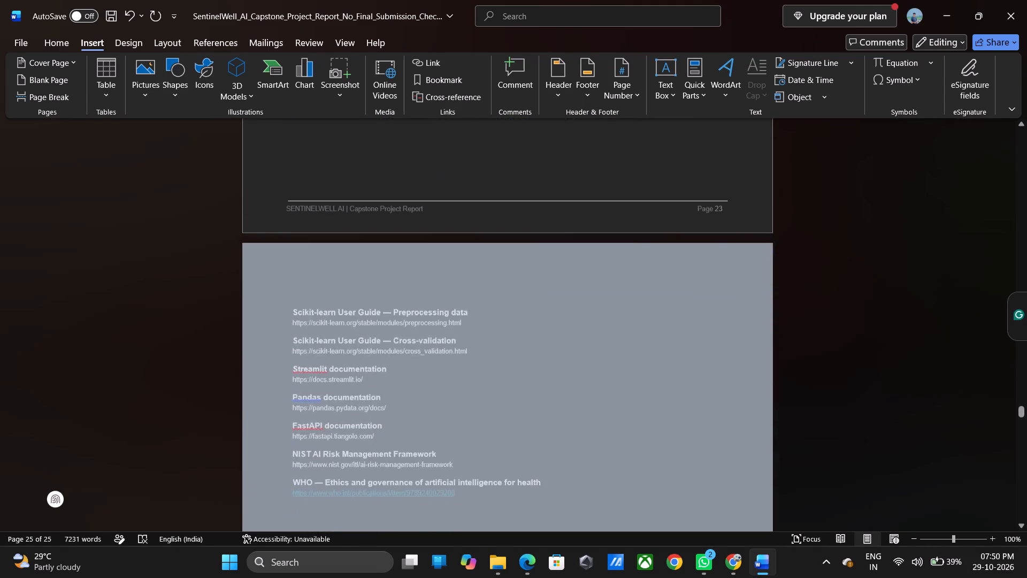
scroll(484, 344, up, 1)
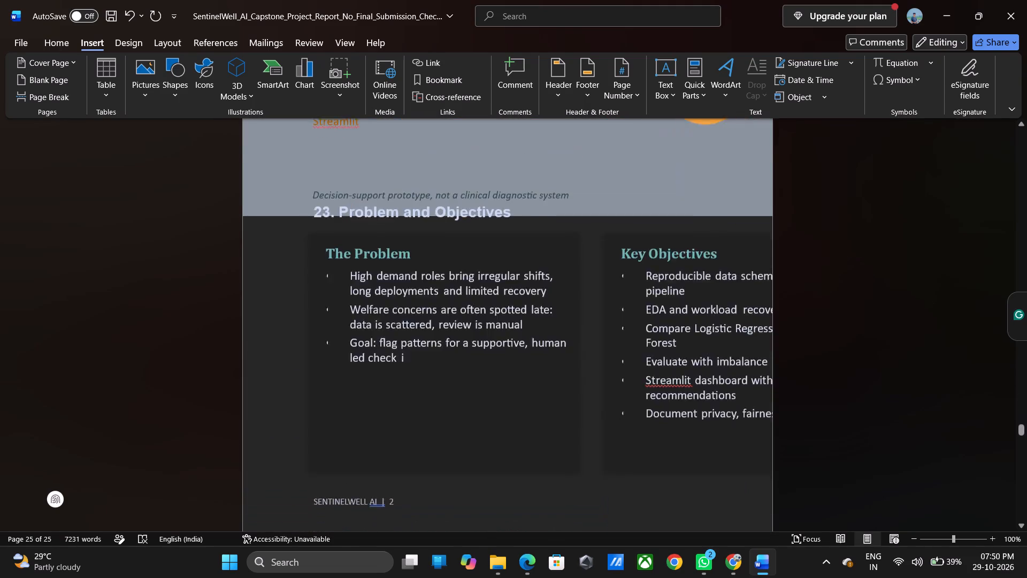
Move the Scikit-learn model evaluation web address up beside its "Model evaluation" title on page 22, separated by a space.
scroll(484, 344, up, 4)
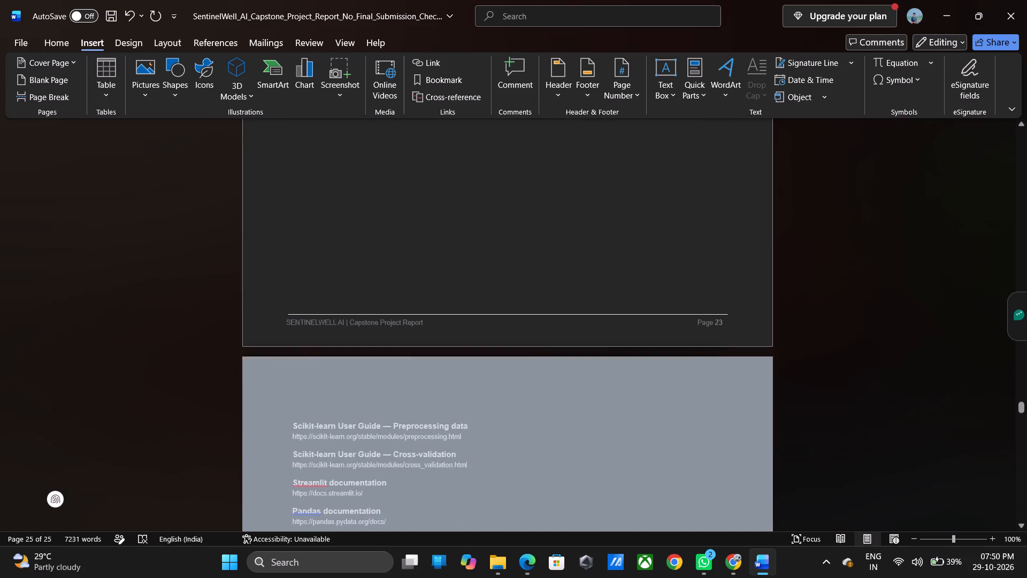
scroll(484, 344, up, 2)
scroll(484, 344, down, 1)
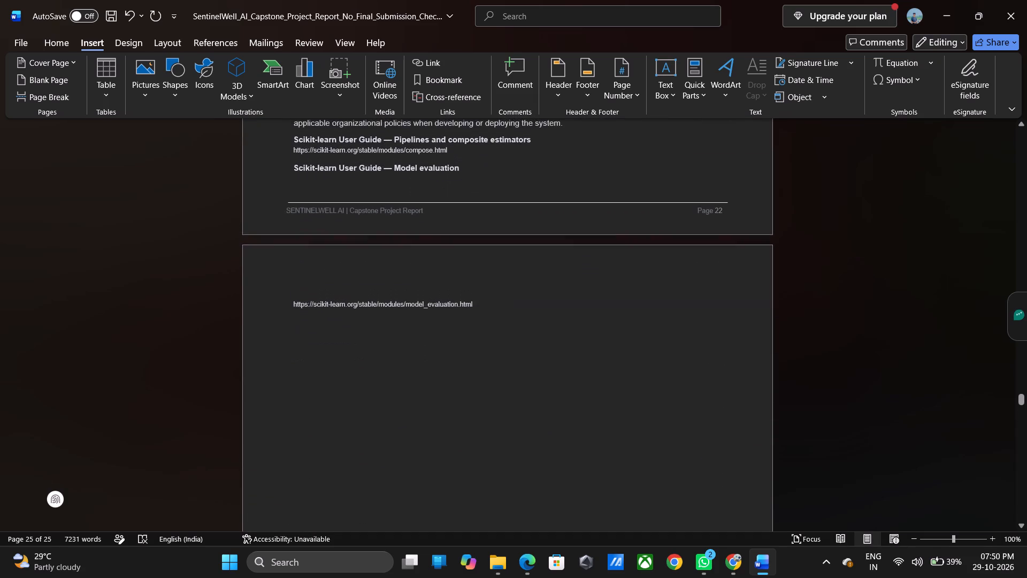
scroll(484, 344, down, 1)
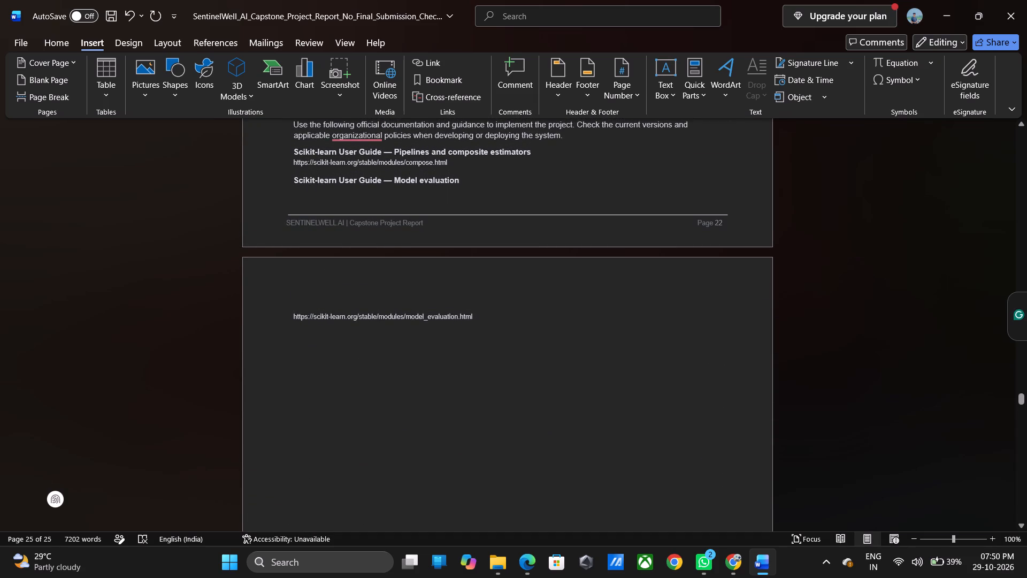
click(289, 318)
key(BackSpace)
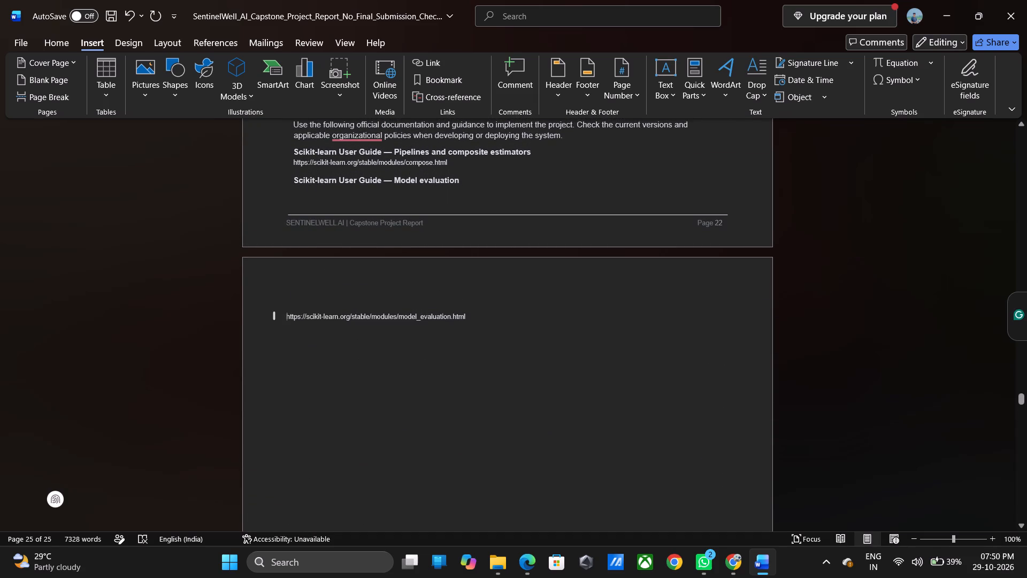
key(BackSpace)
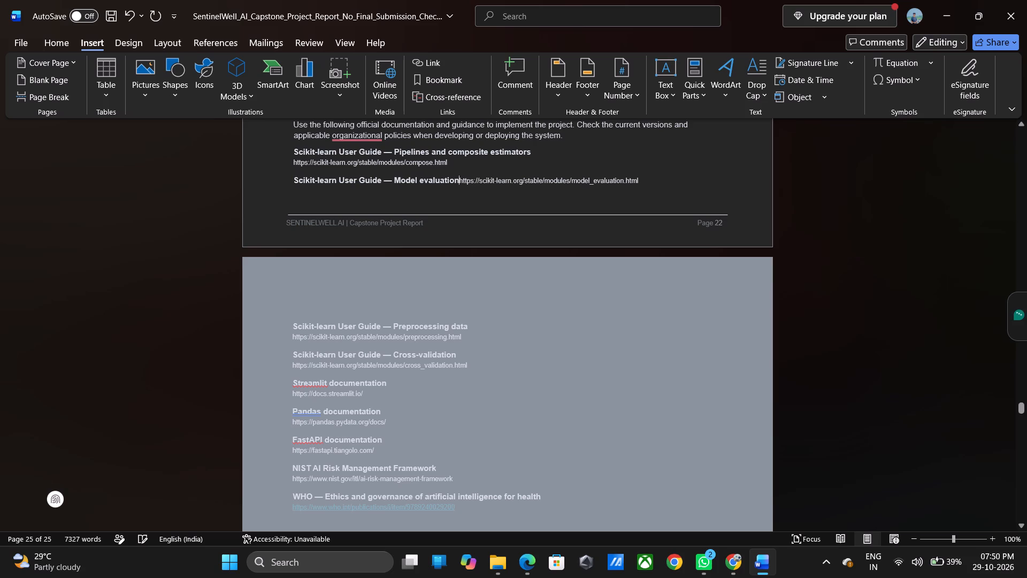
key(space)
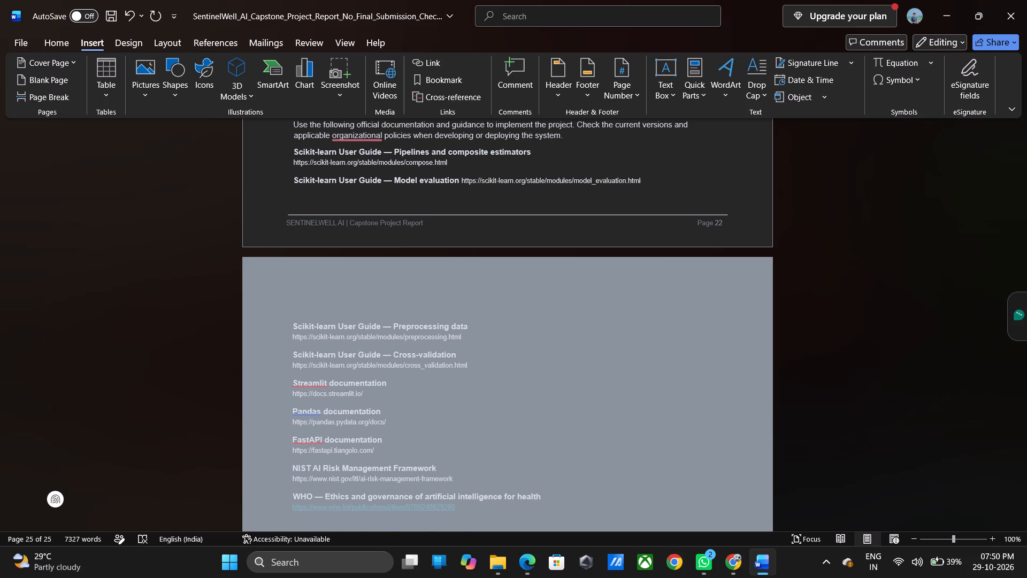
key(Return)
key(ctrl+z)
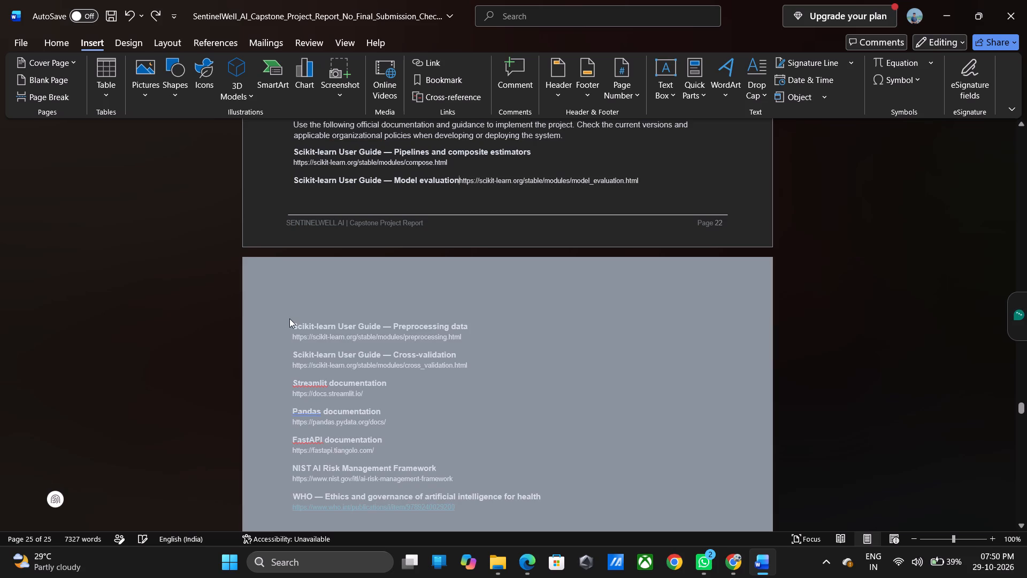
scroll(289, 318, down, 1)
key(space)
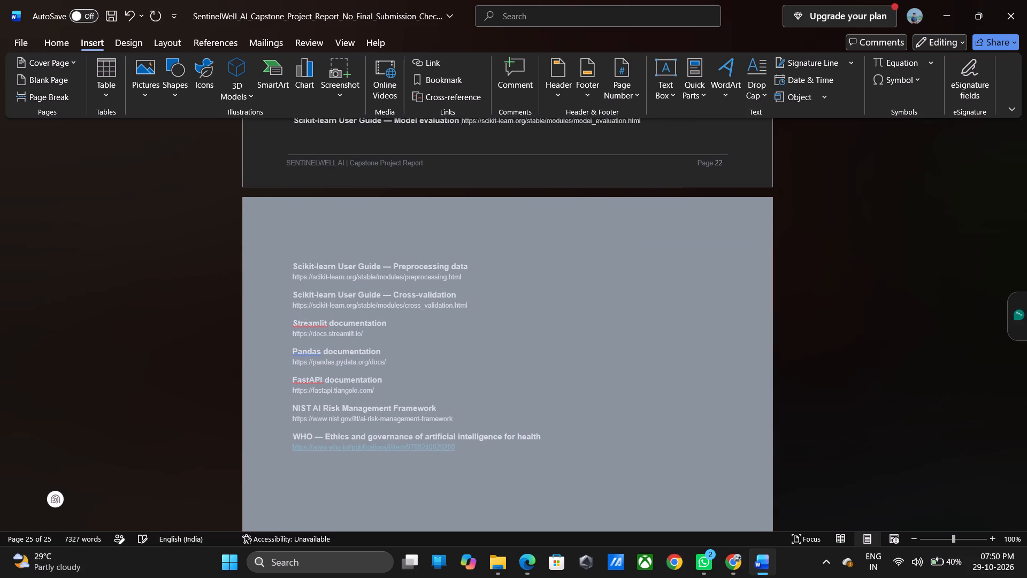
Check the remaining references and the transition from the report's last page to the inserted SentinelWell AI cover page.
scroll(289, 318, down, 1)
click(521, 332)
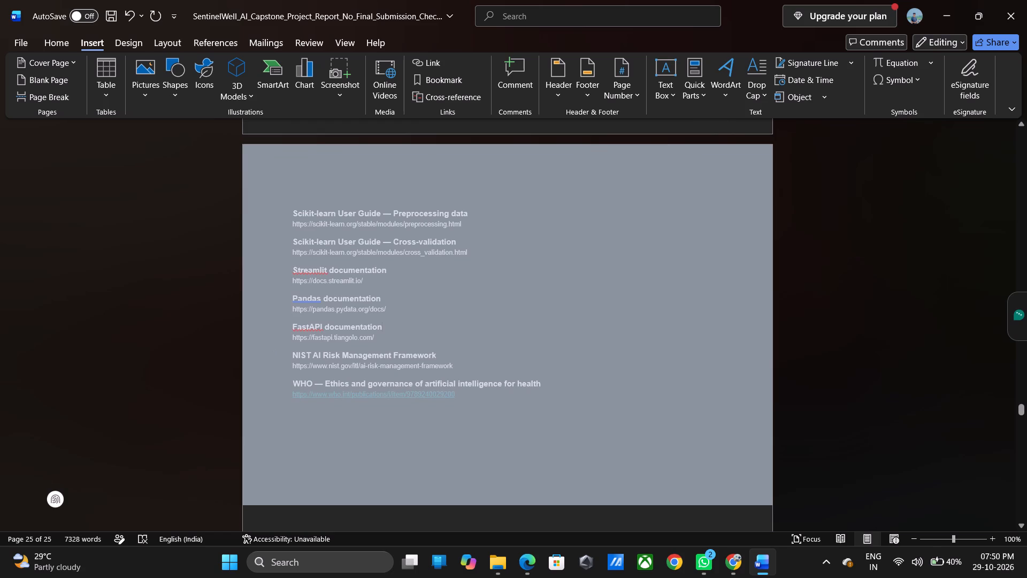
scroll(521, 332, down, 5)
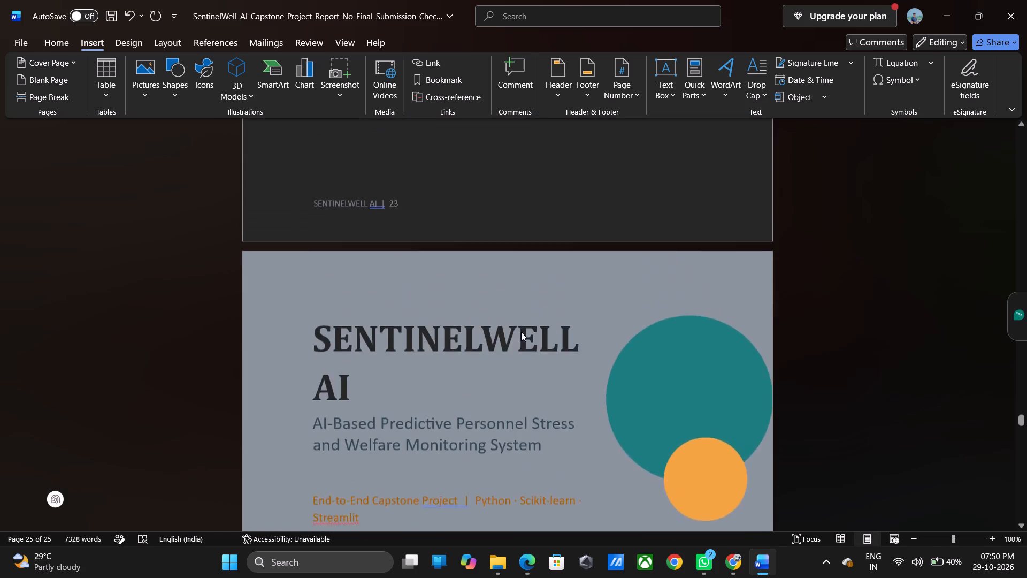
scroll(499, 347, up, 2)
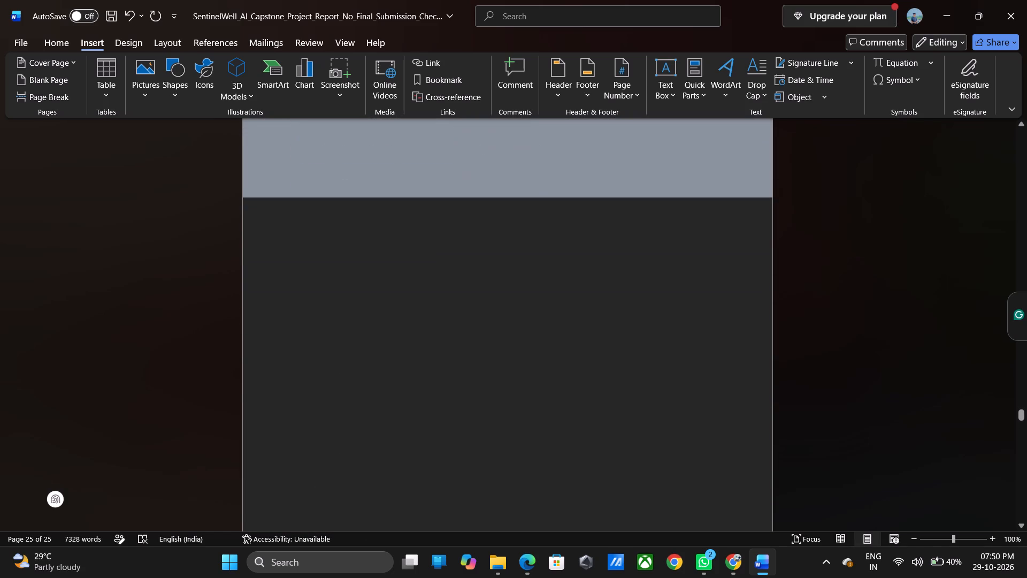
scroll(428, 374, up, 1)
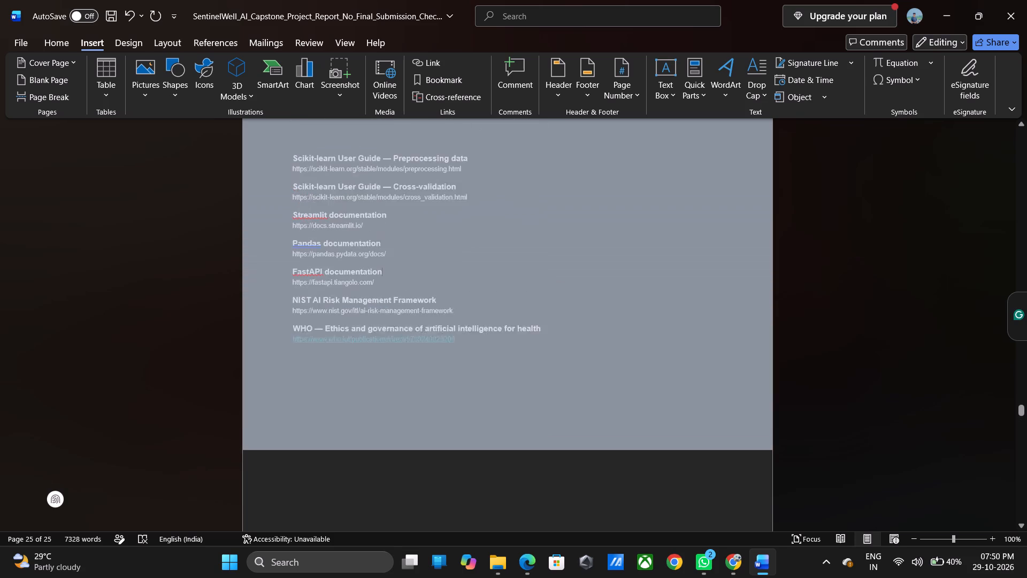
click(413, 437)
scroll(413, 437, up, 5)
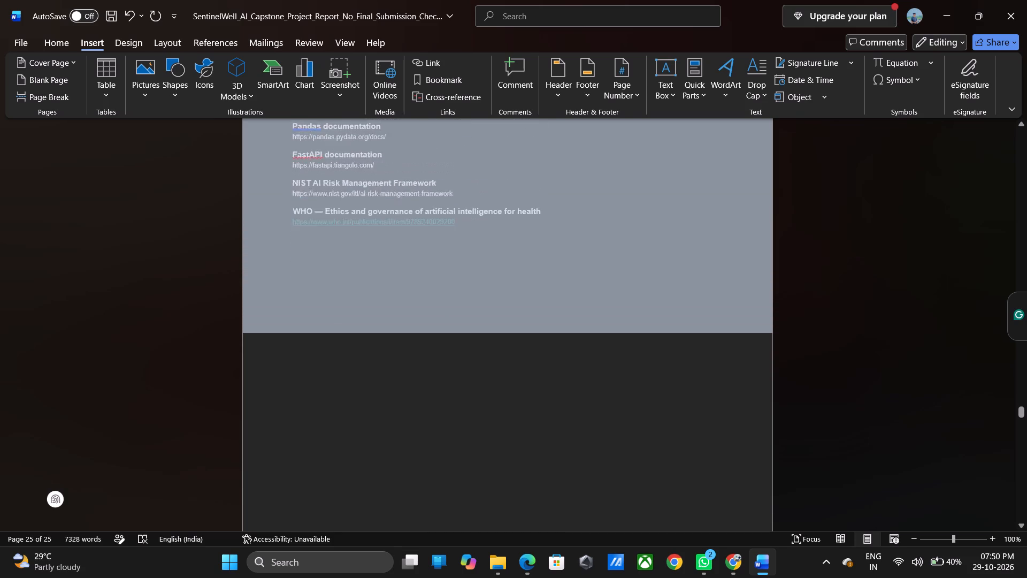
scroll(413, 437, up, 2)
scroll(413, 437, down, 3)
scroll(413, 437, up, 1)
scroll(413, 437, down, 1)
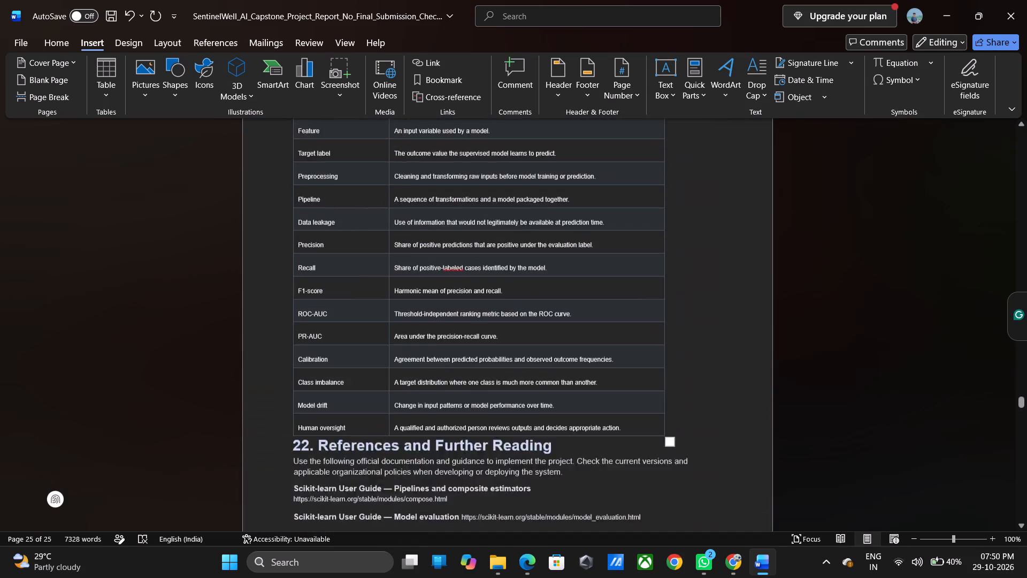
Review the inserted SentinelWell AI pages from the cover through Roadmap, Risks and Future Scope, examining their layout.
scroll(413, 437, down, 2)
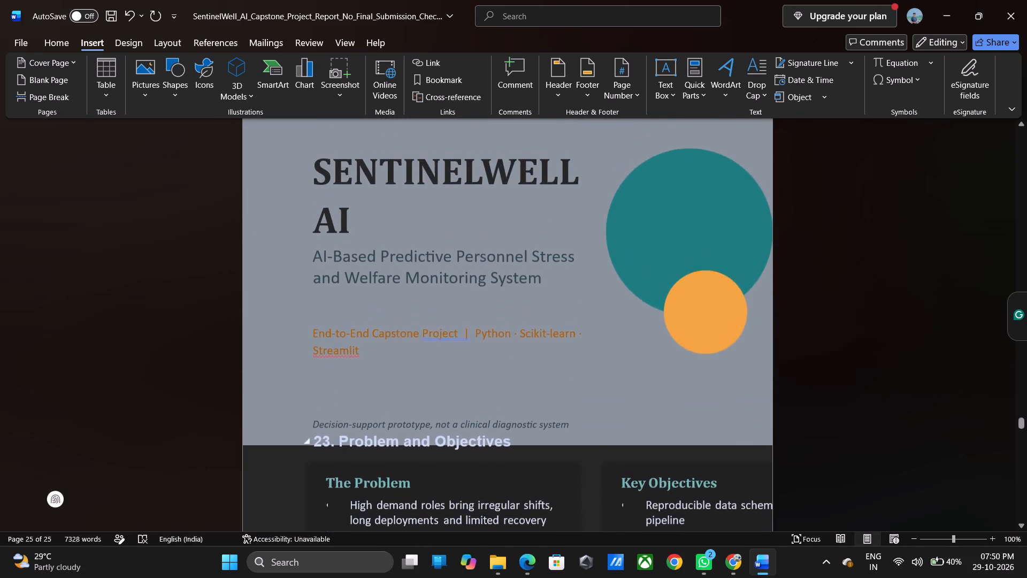
scroll(413, 437, down, 2)
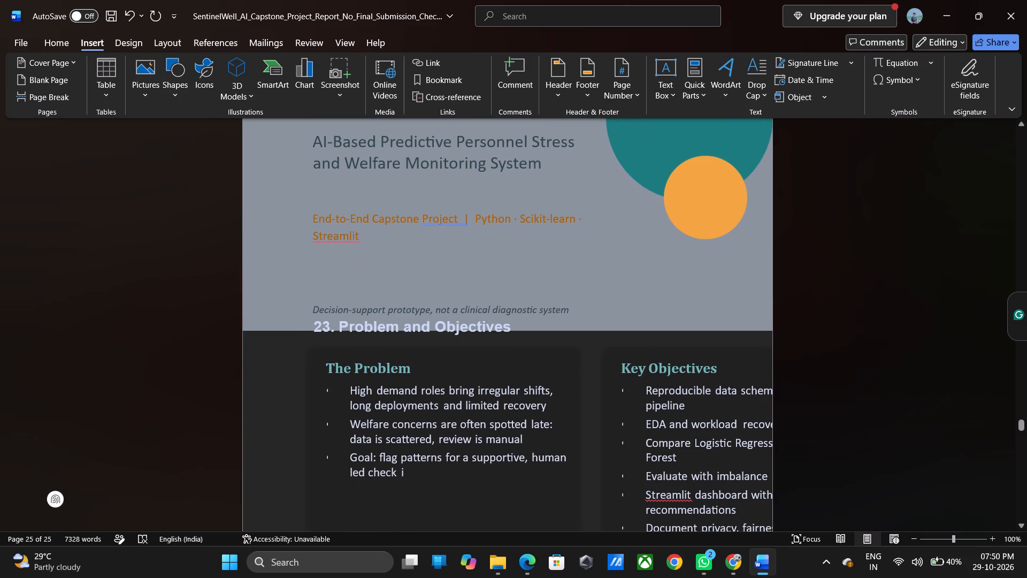
scroll(413, 437, down, 4)
scroll(413, 437, left, 1)
scroll(413, 437, down, 2)
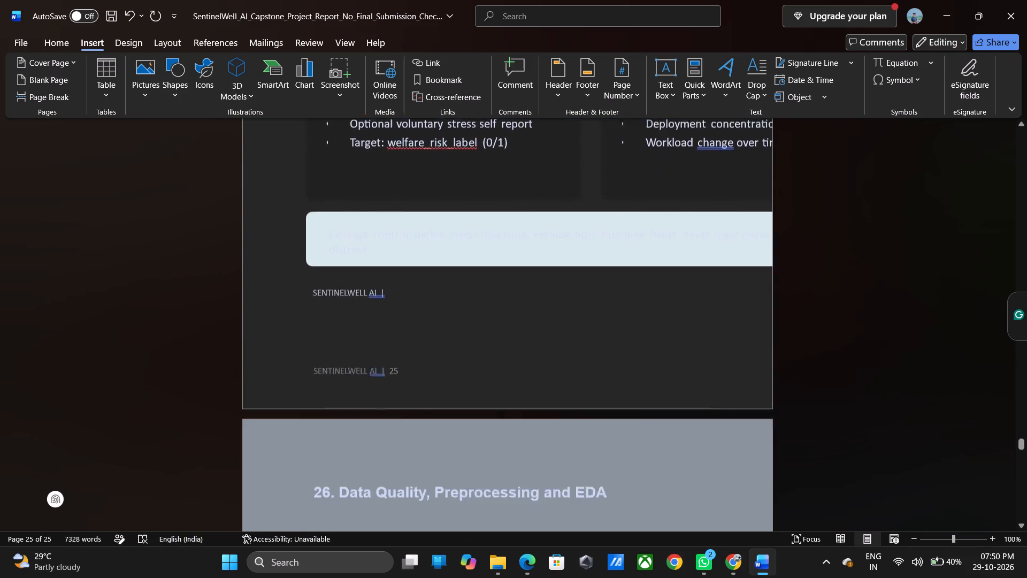
scroll(413, 437, down, 3)
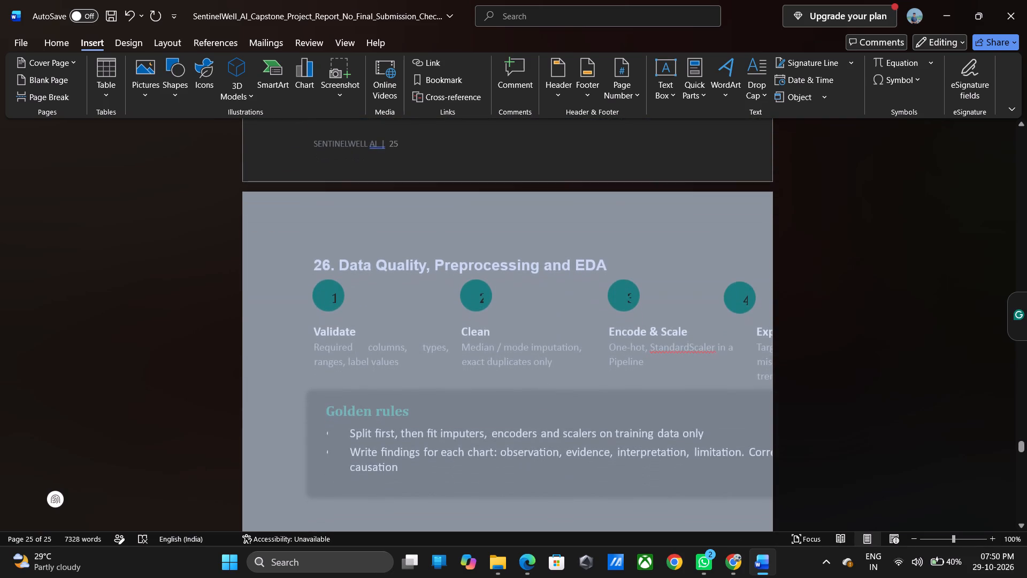
scroll(413, 437, down, 3)
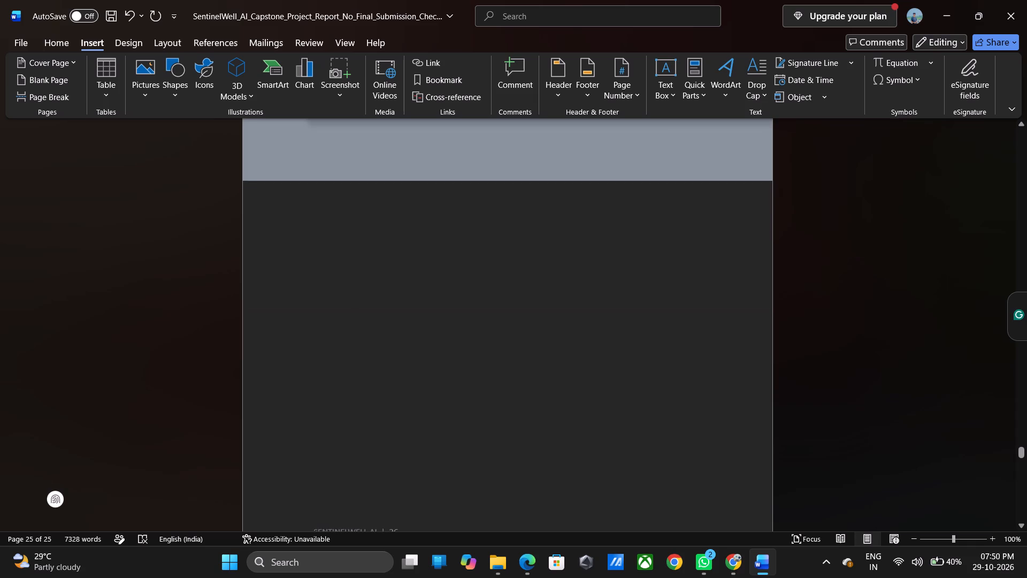
scroll(413, 437, down, 6)
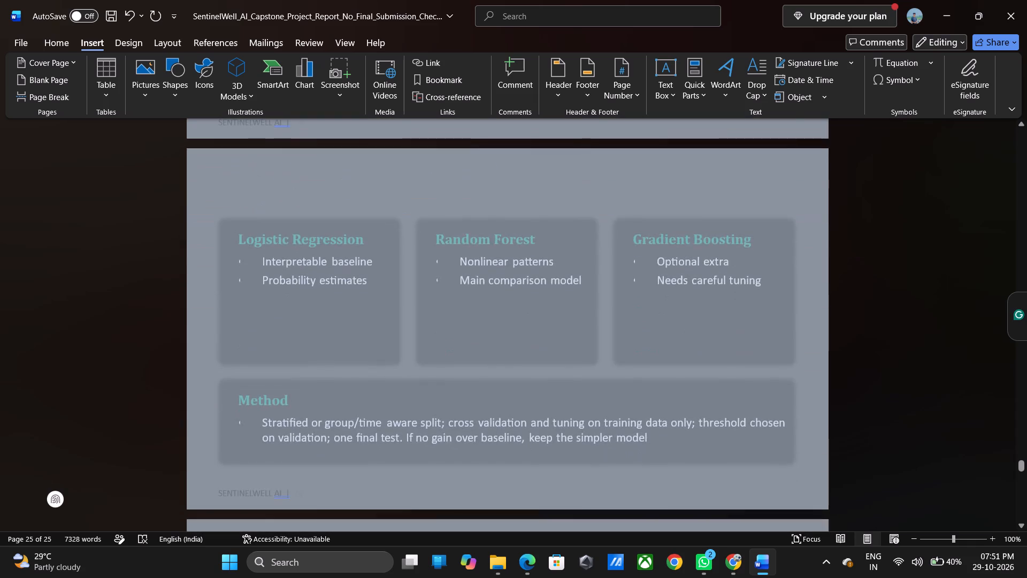
scroll(413, 437, down, 18)
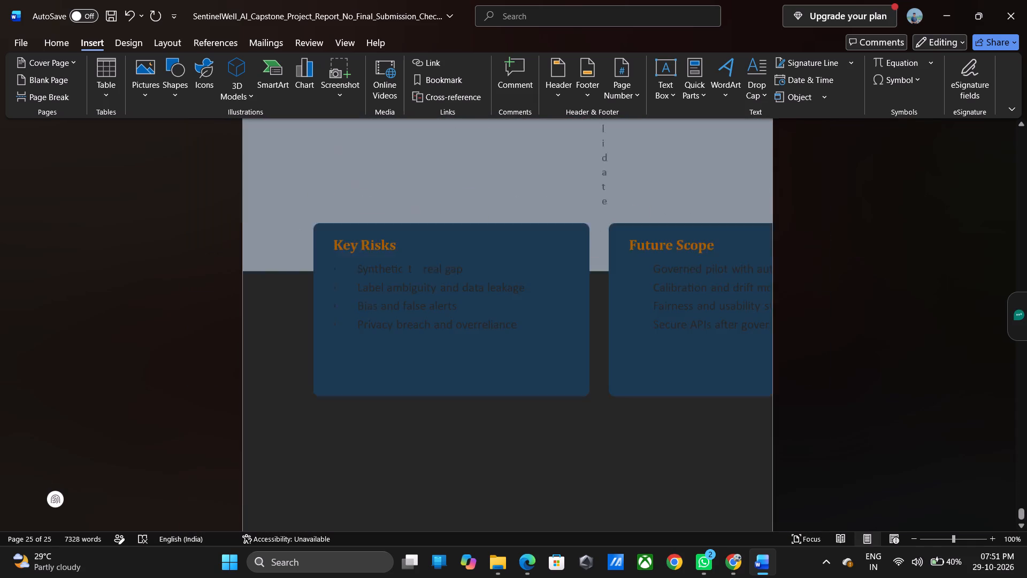
scroll(413, 437, down, 8)
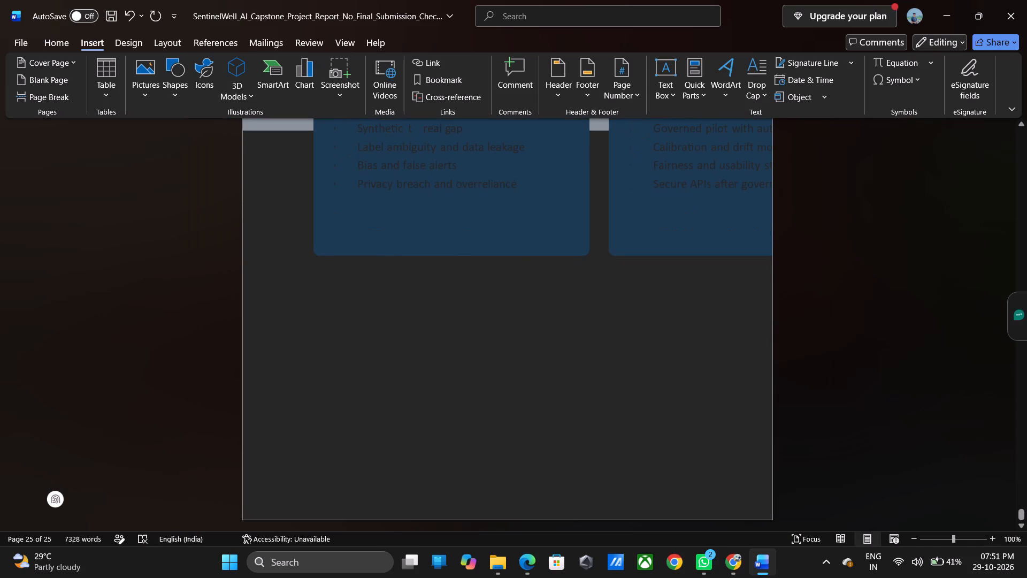
scroll(413, 437, down, 1)
scroll(413, 437, up, 4)
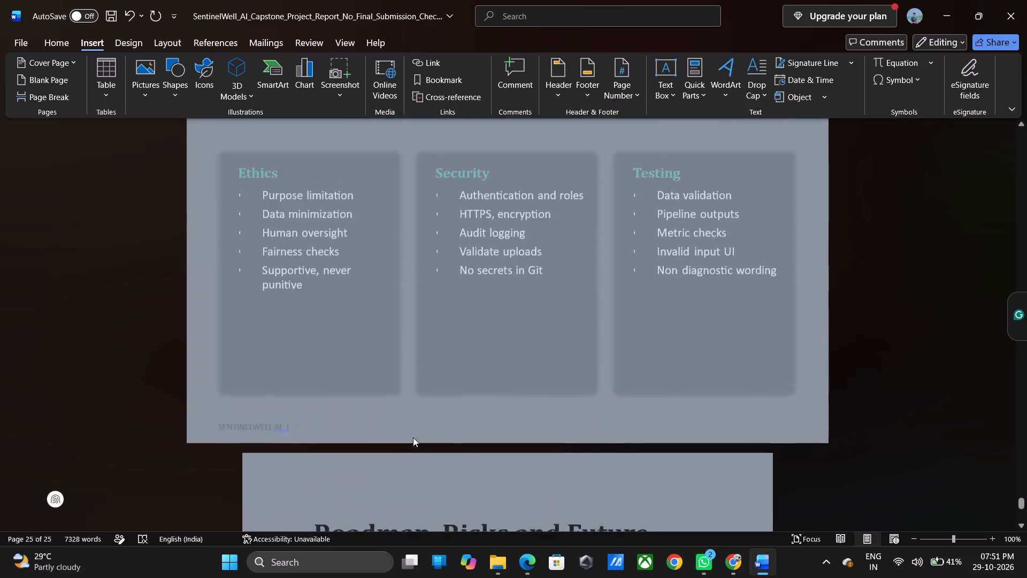
scroll(413, 437, up, 3)
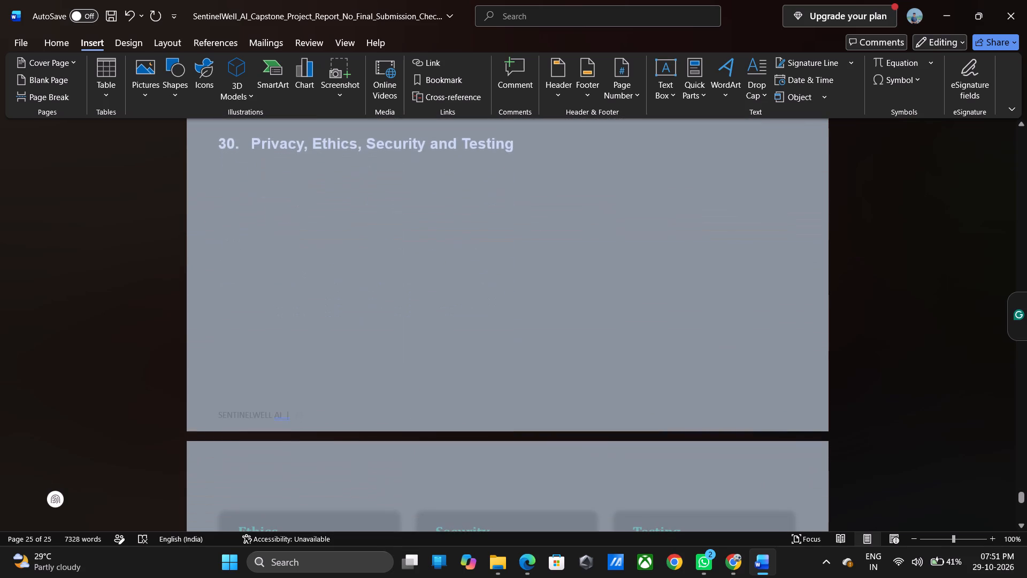
scroll(413, 437, up, 3)
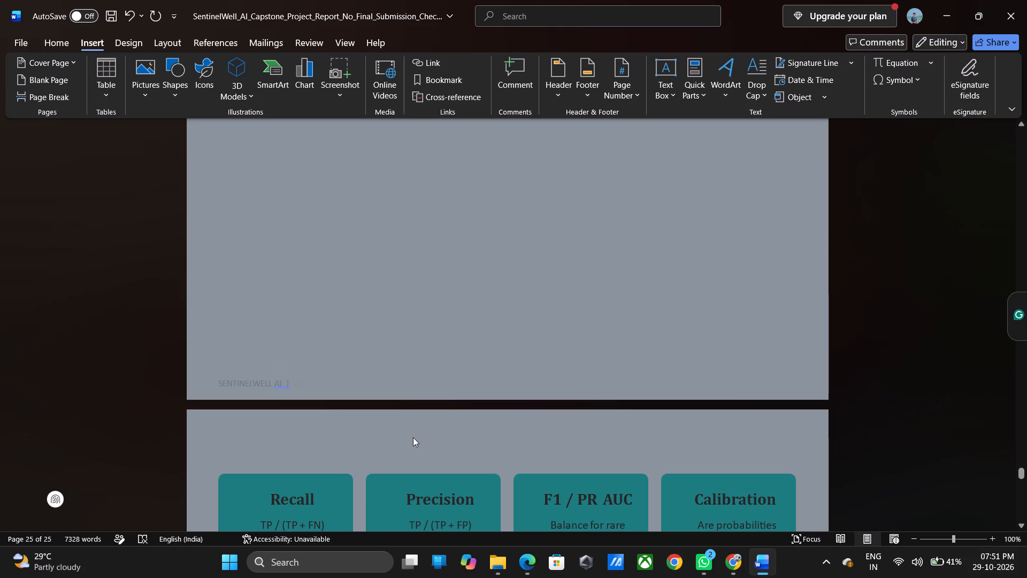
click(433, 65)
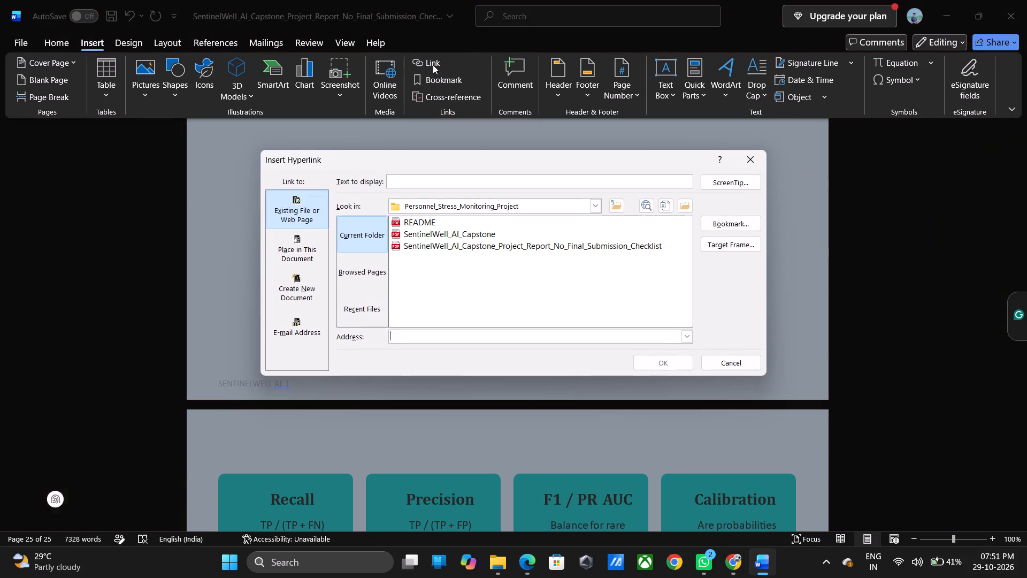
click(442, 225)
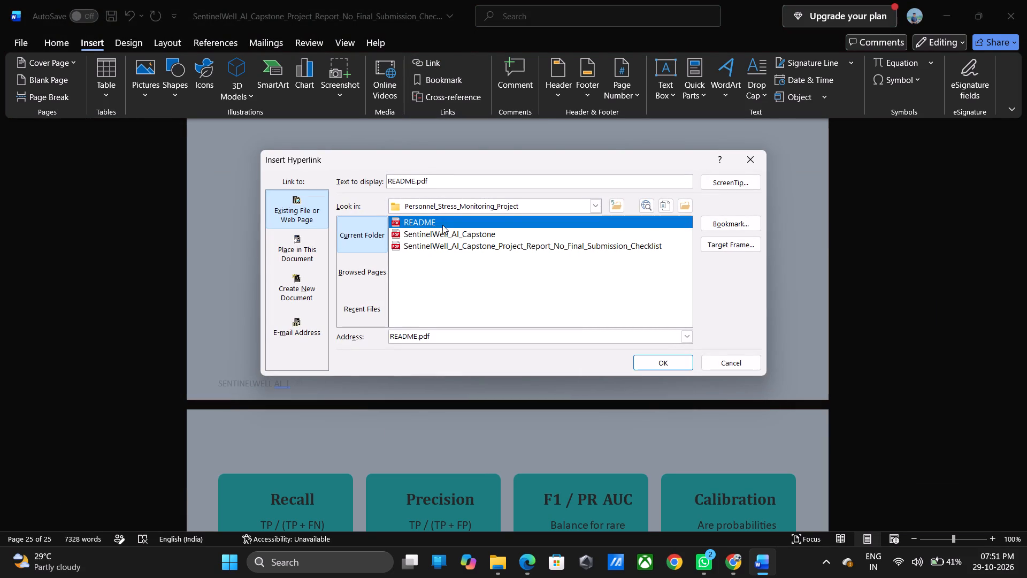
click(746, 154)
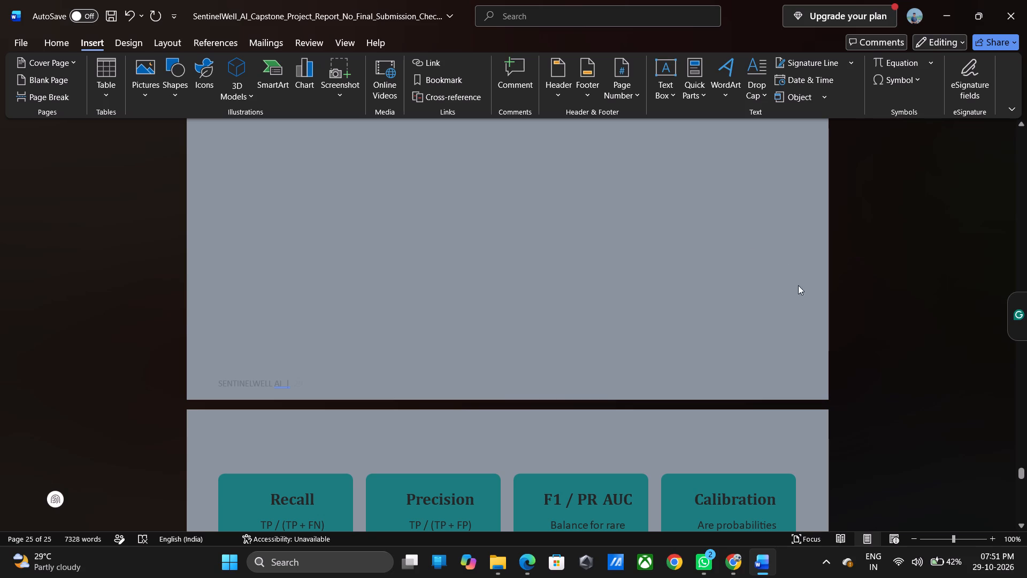
Undo the added space and the move of the Scikit-learn model evaluation web address beside its title on page 22.
key(ctrl+z)
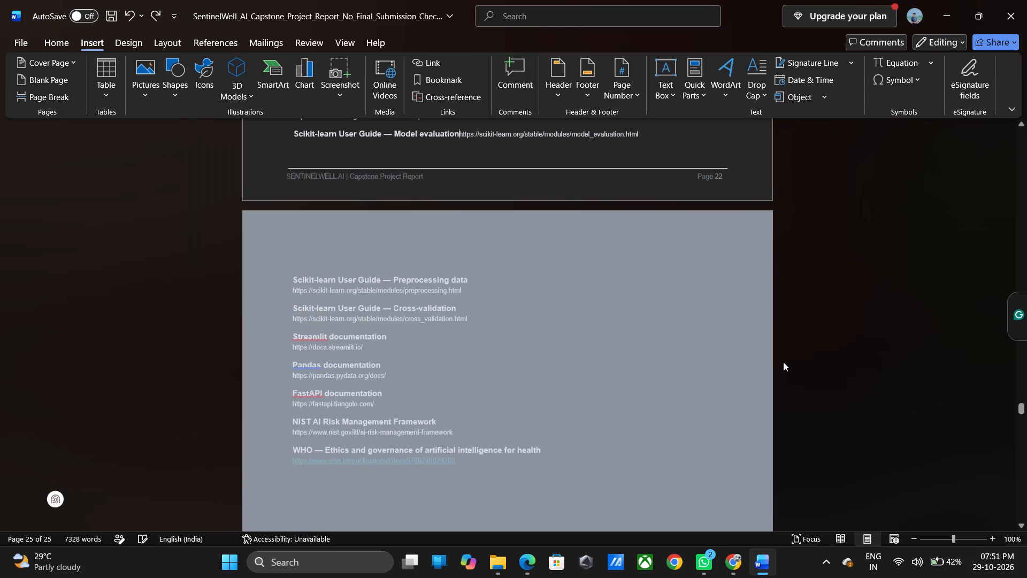
scroll(783, 362, up, 6)
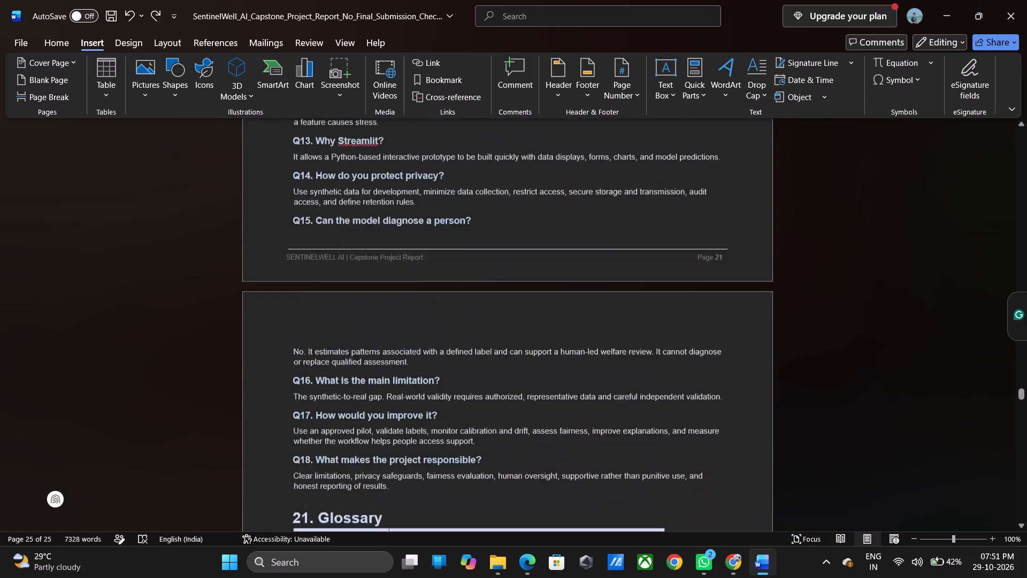
scroll(783, 362, down, 20)
scroll(783, 362, down, 20)
scroll(783, 362, down, 20)
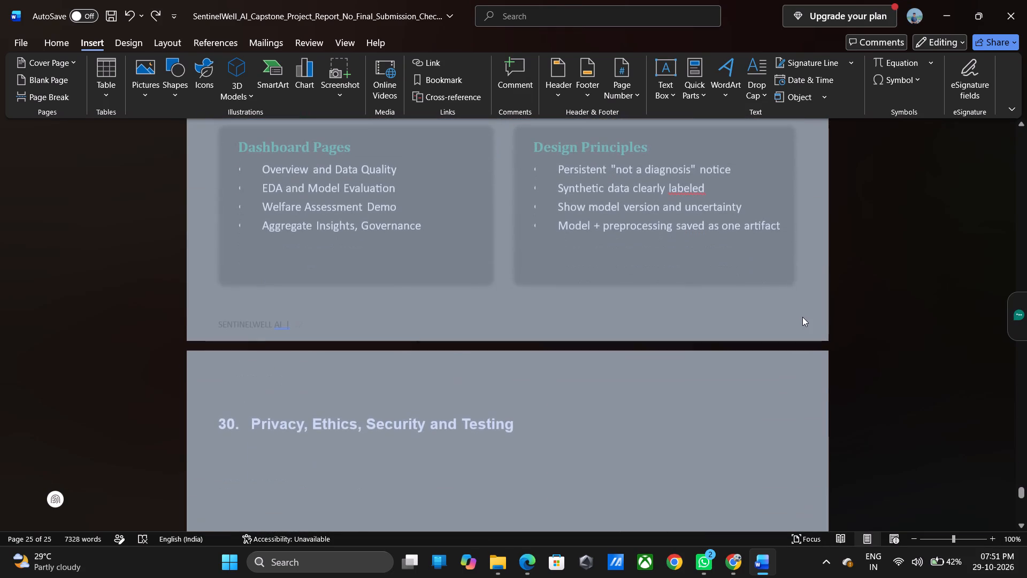
scroll(802, 317, down, 20)
scroll(802, 317, down, 4)
scroll(802, 317, up, 3)
scroll(802, 317, down, 12)
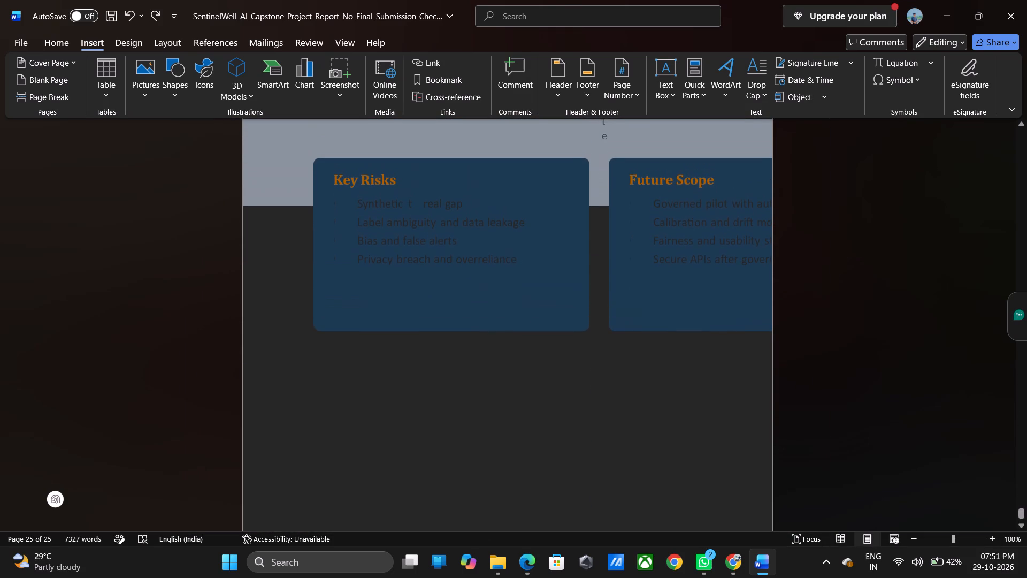
key(ctrl+z)
Undo the earlier edits back through the insertion of the SentinelWell AI pages after the report's references.
scroll(802, 317, up, 2)
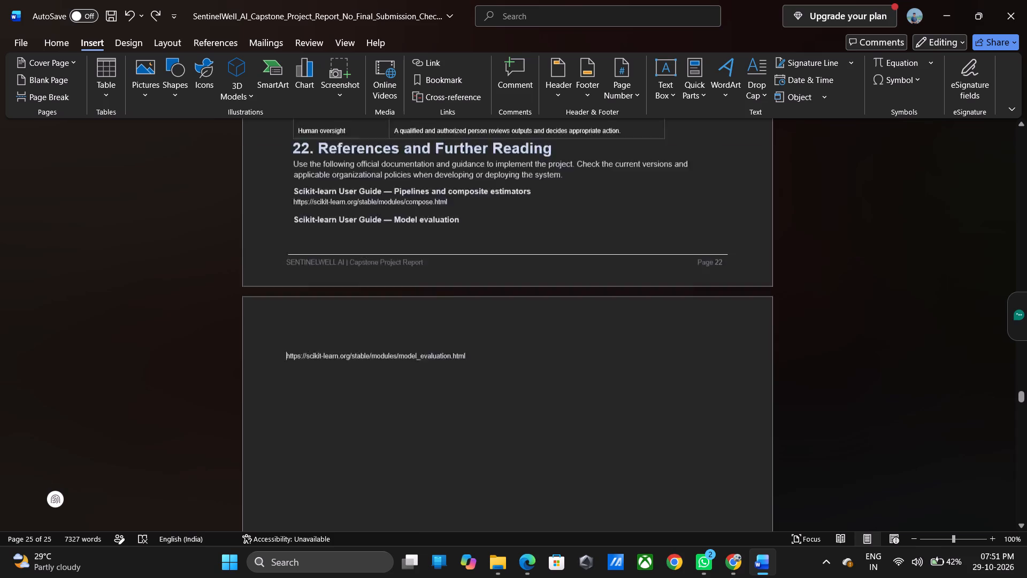
scroll(802, 317, up, 6)
scroll(802, 317, down, 7)
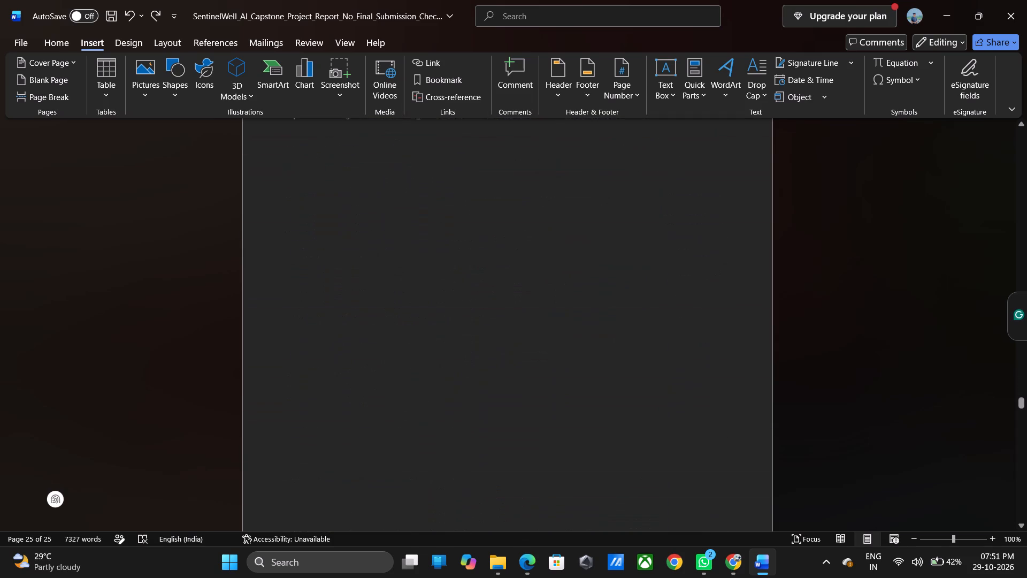
scroll(802, 317, down, 1)
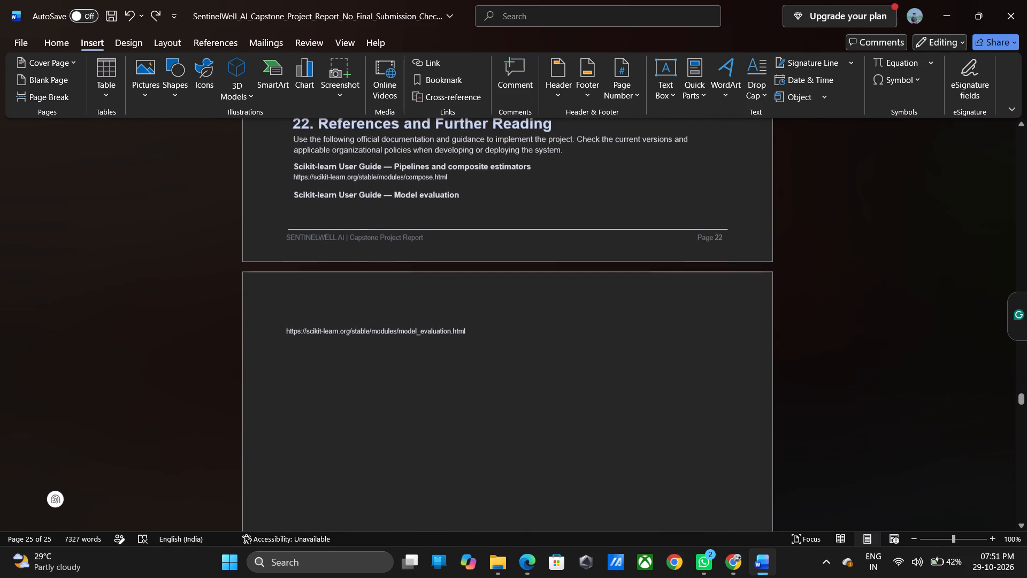
scroll(802, 317, down, 5)
scroll(802, 317, down, 20)
scroll(802, 317, down, 20)
scroll(802, 317, down, 16)
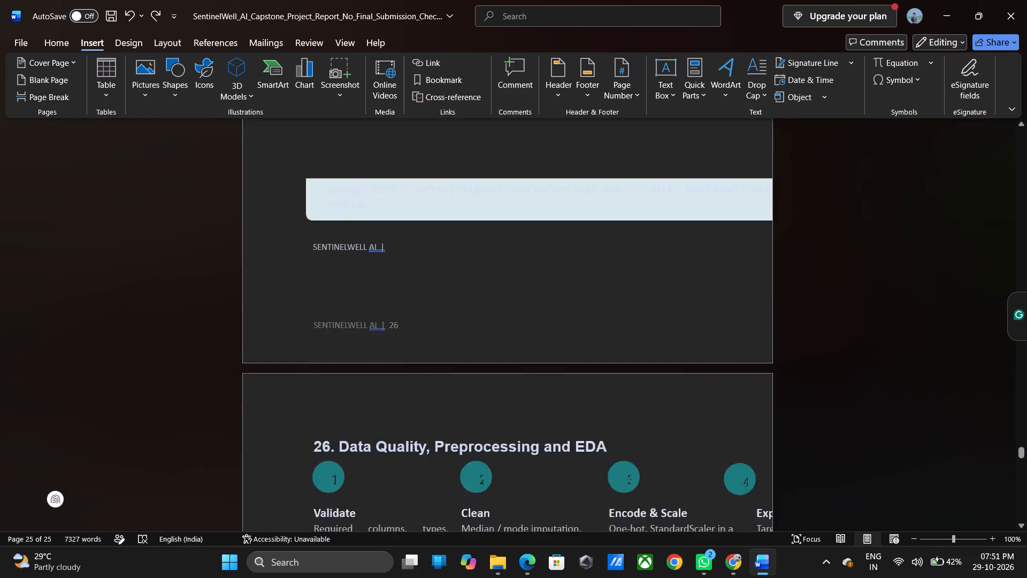
scroll(802, 317, down, 19)
key(ctrl+z)
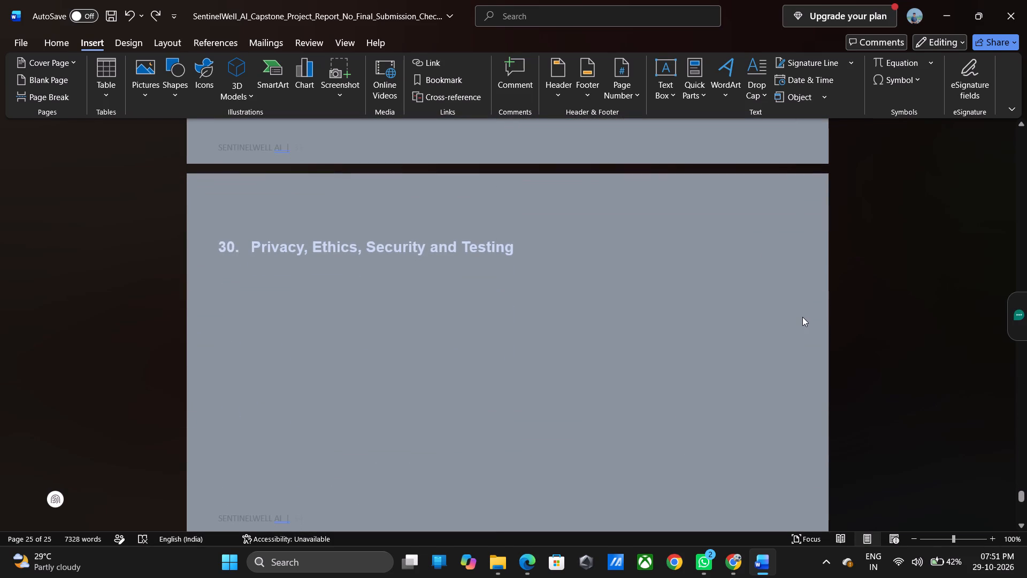
key(ctrl+z)
key(ctrl+z)
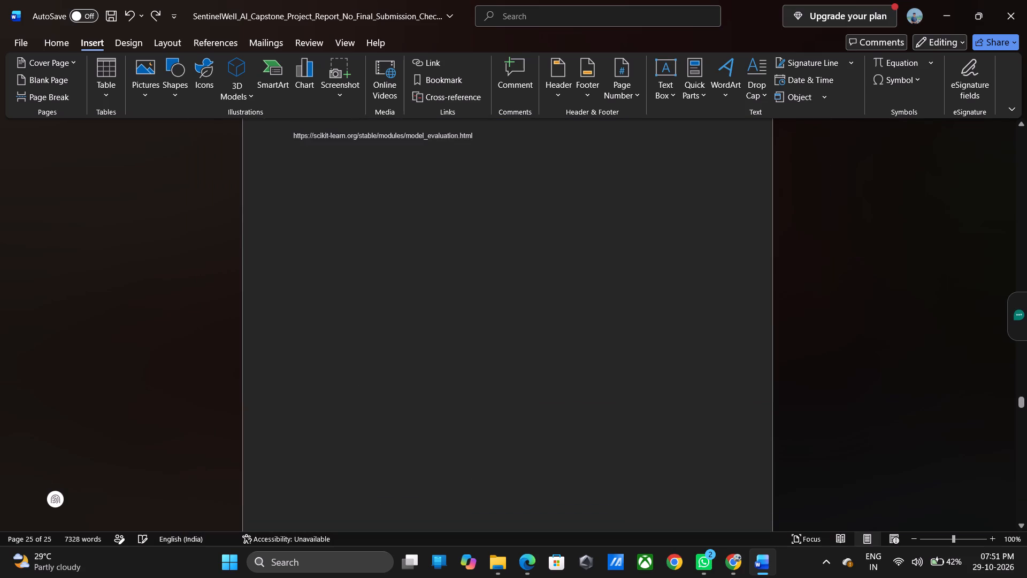
key(ctrl+z)
key(ctrl+z)
key(ctrl+z)
Insert a page break below the final WHO reference at the end of the report.
scroll(802, 317, down, 7)
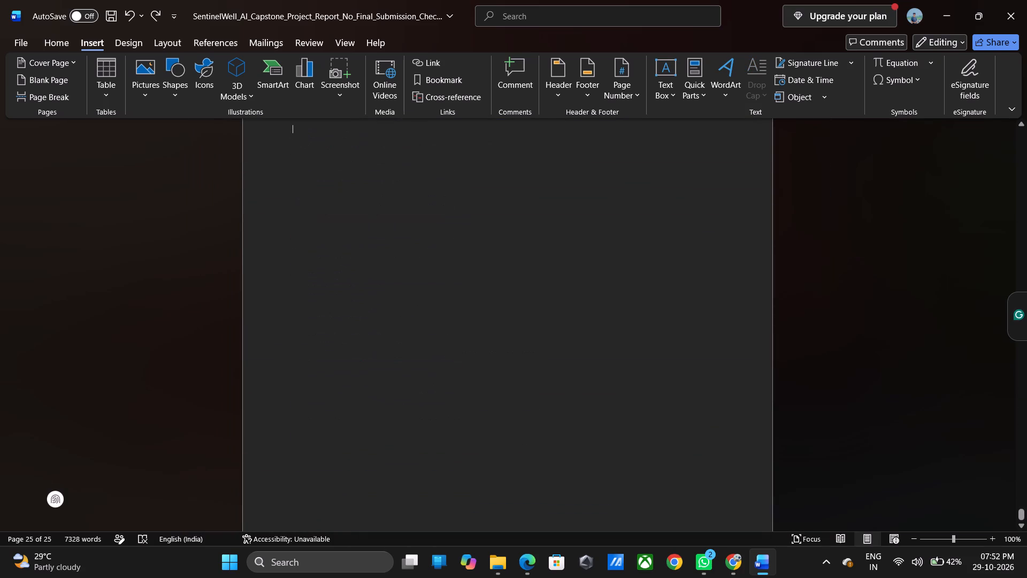
scroll(802, 317, down, 9)
scroll(695, 520, up, 2)
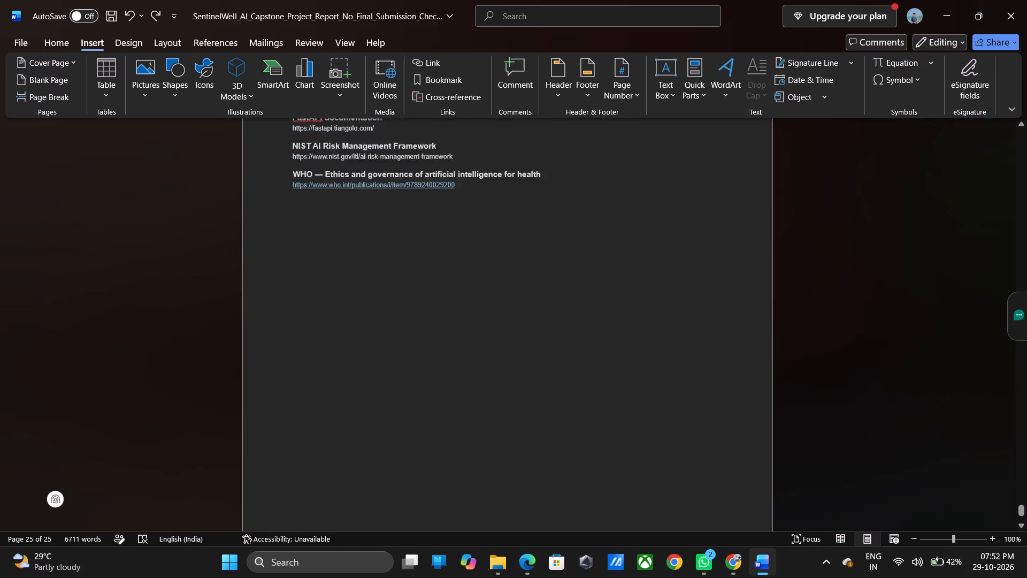
scroll(695, 520, down, 5)
scroll(560, 507, up, 1)
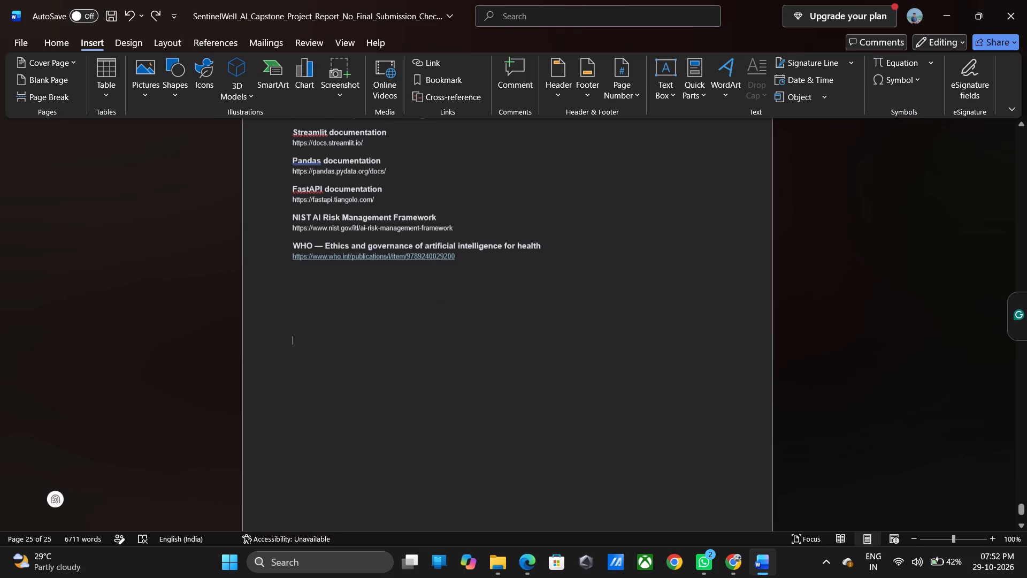
scroll(560, 507, up, 1)
key(ctrl+Return)
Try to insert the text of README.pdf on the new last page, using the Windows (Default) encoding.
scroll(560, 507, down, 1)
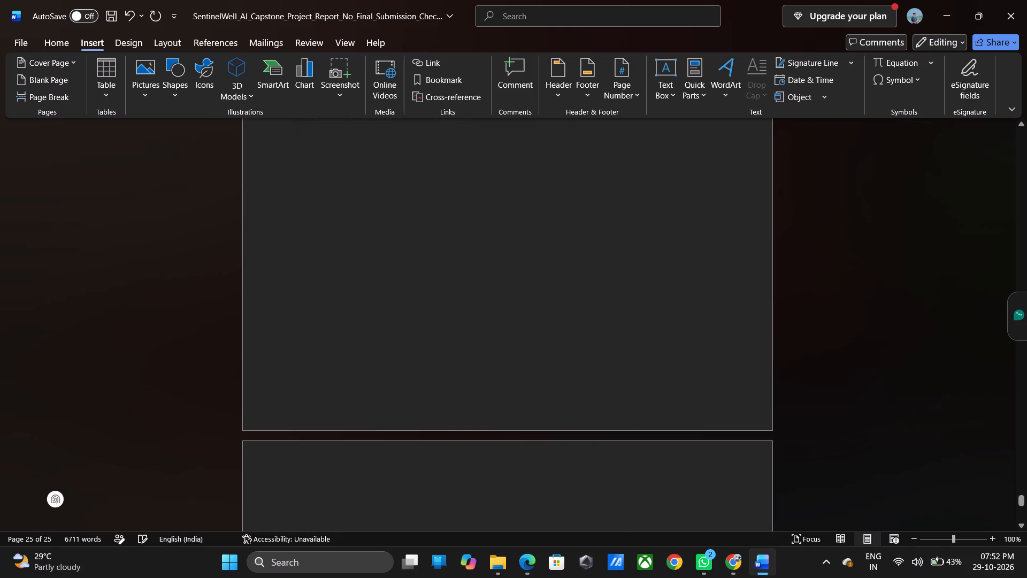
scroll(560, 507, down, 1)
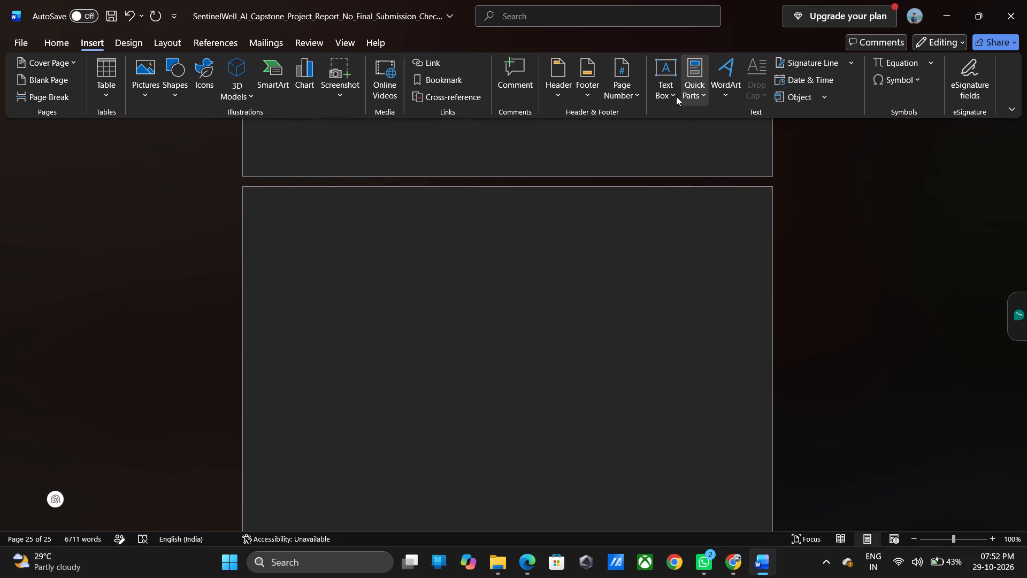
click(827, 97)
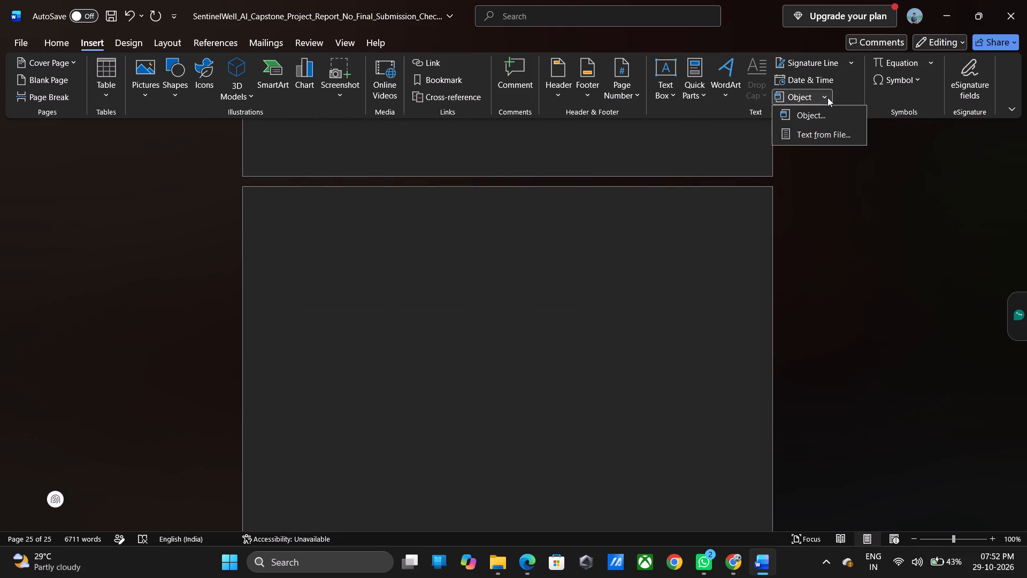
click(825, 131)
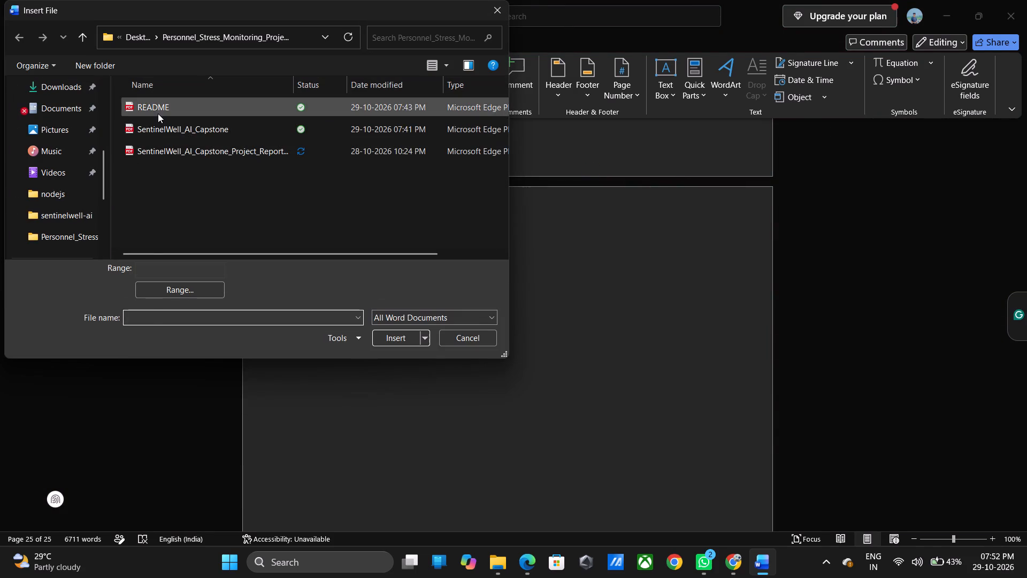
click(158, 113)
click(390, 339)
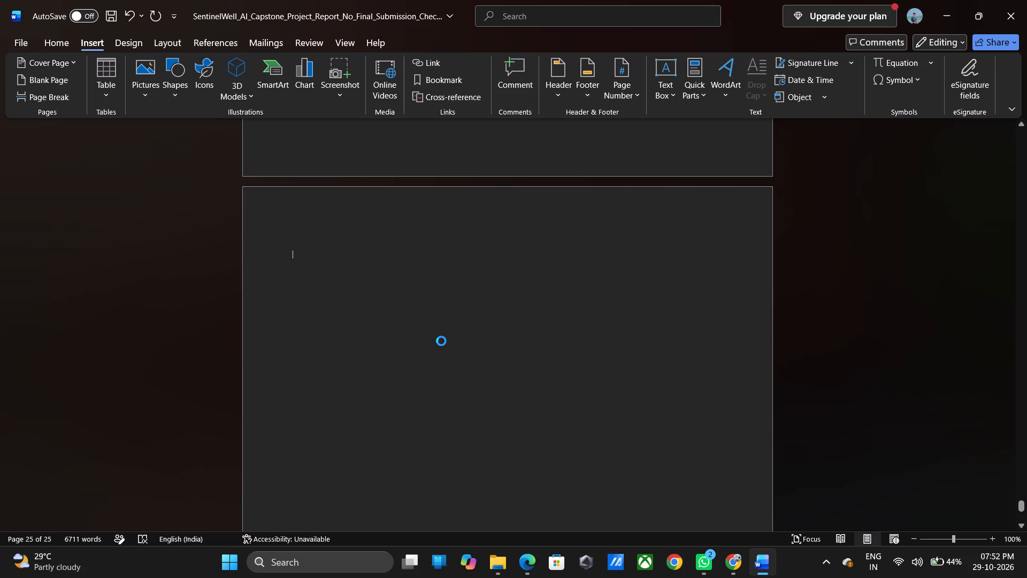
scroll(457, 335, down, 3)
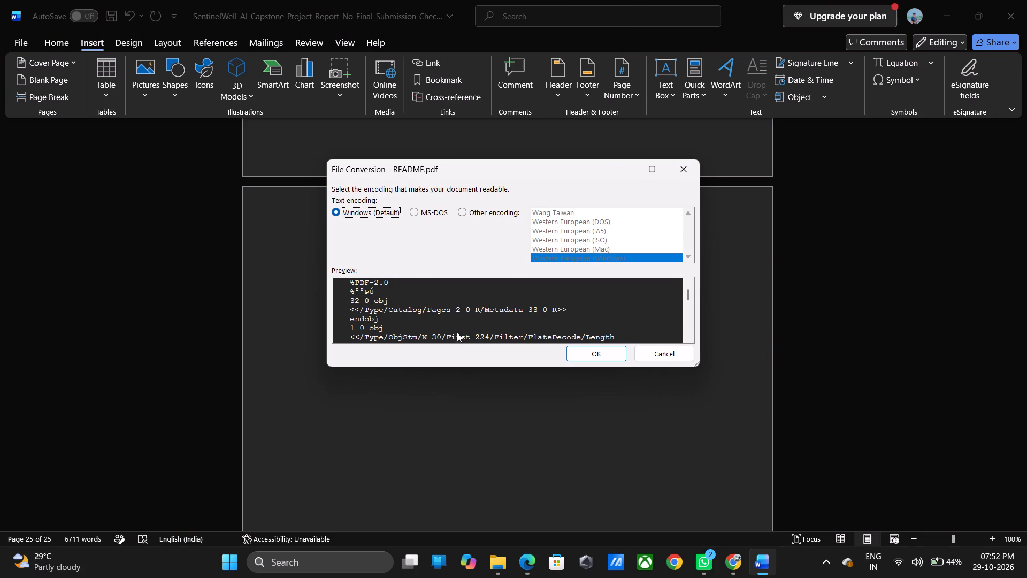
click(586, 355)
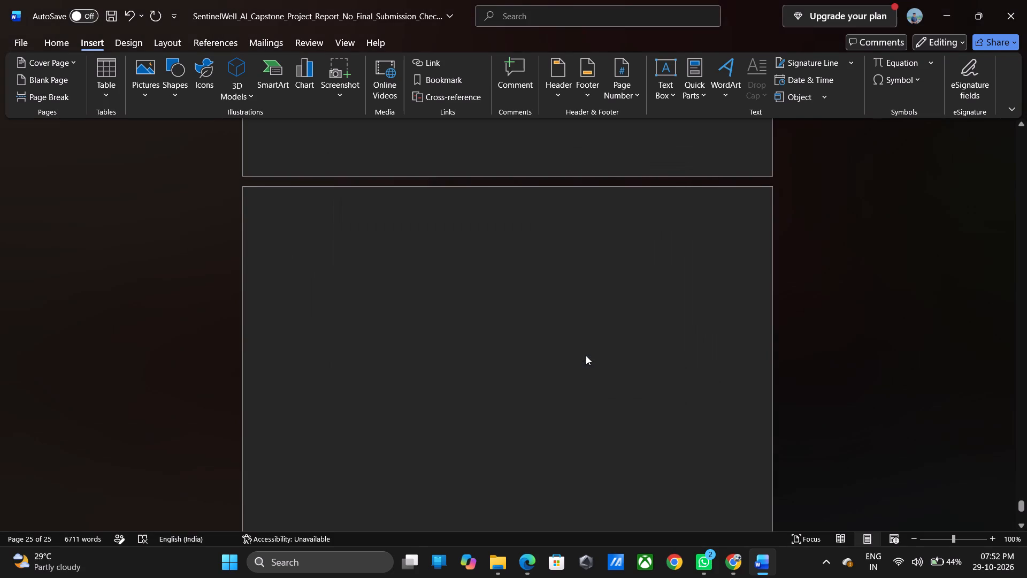
Look through the document's last pages to examine how the README.pdf content has been inserted.
scroll(442, 341, up, 2)
scroll(442, 341, down, 1)
scroll(442, 341, up, 1)
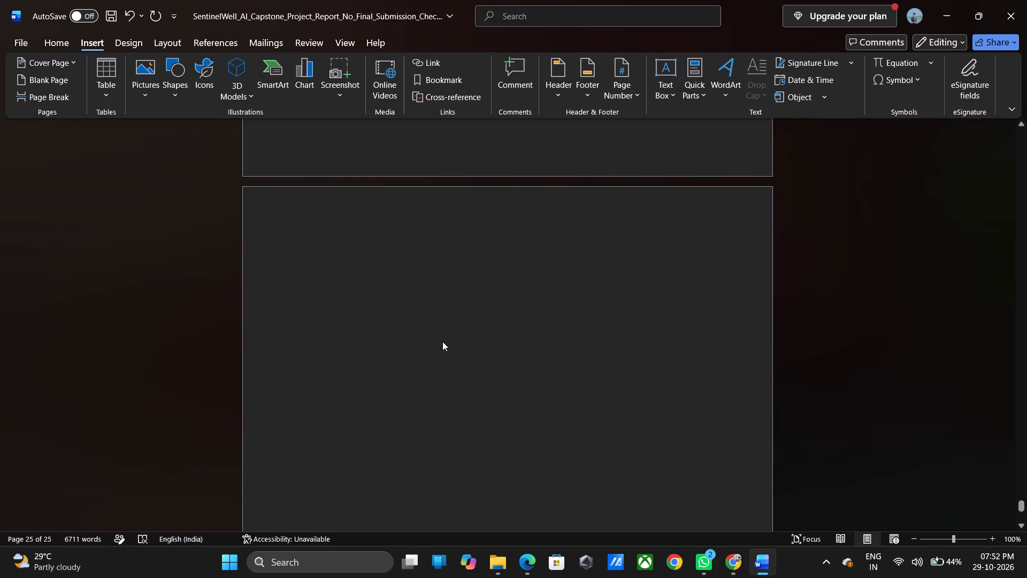
scroll(442, 341, up, 1)
scroll(442, 341, down, 8)
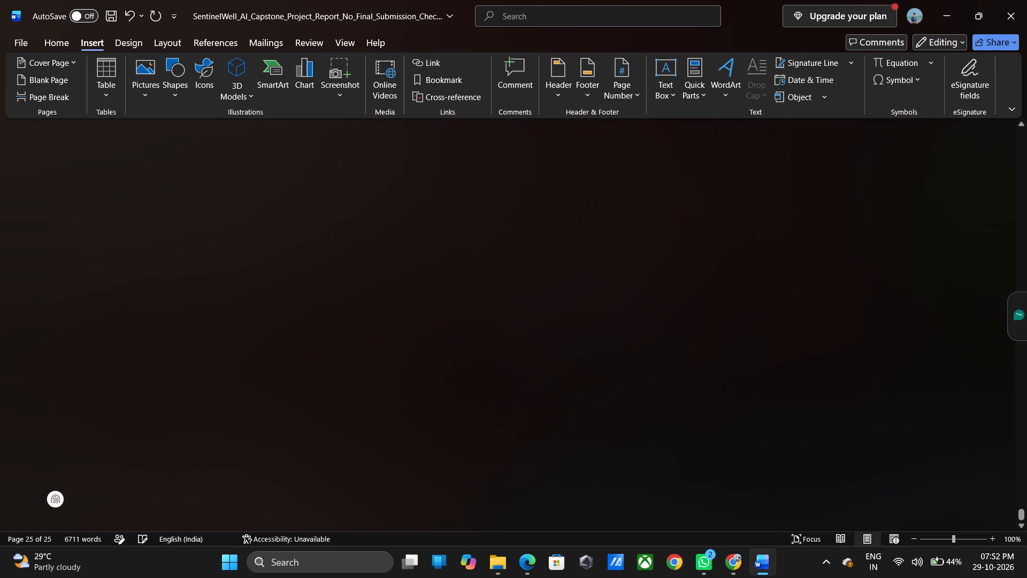
scroll(442, 341, up, 3)
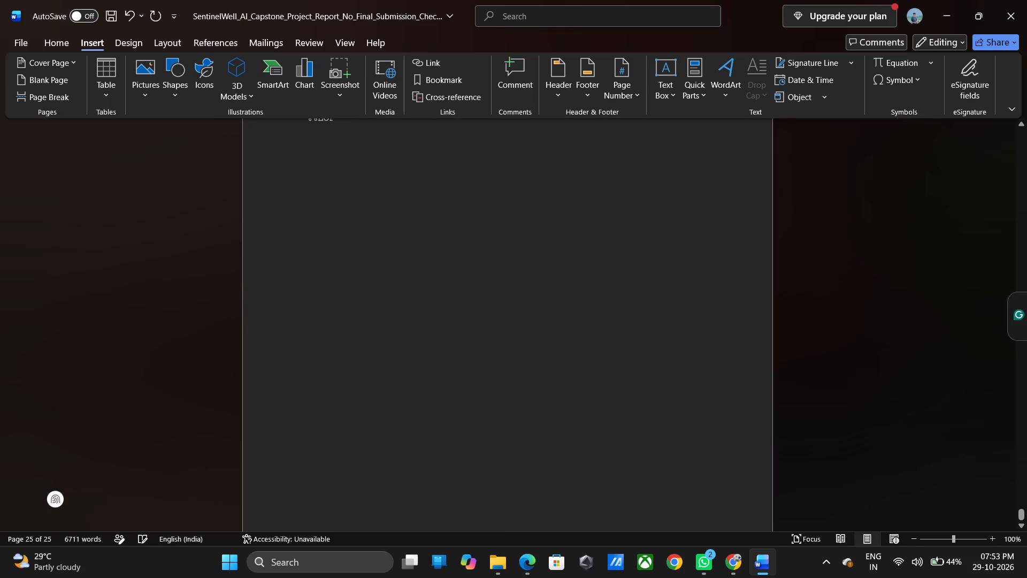
scroll(442, 341, up, 19)
scroll(442, 341, up, 7)
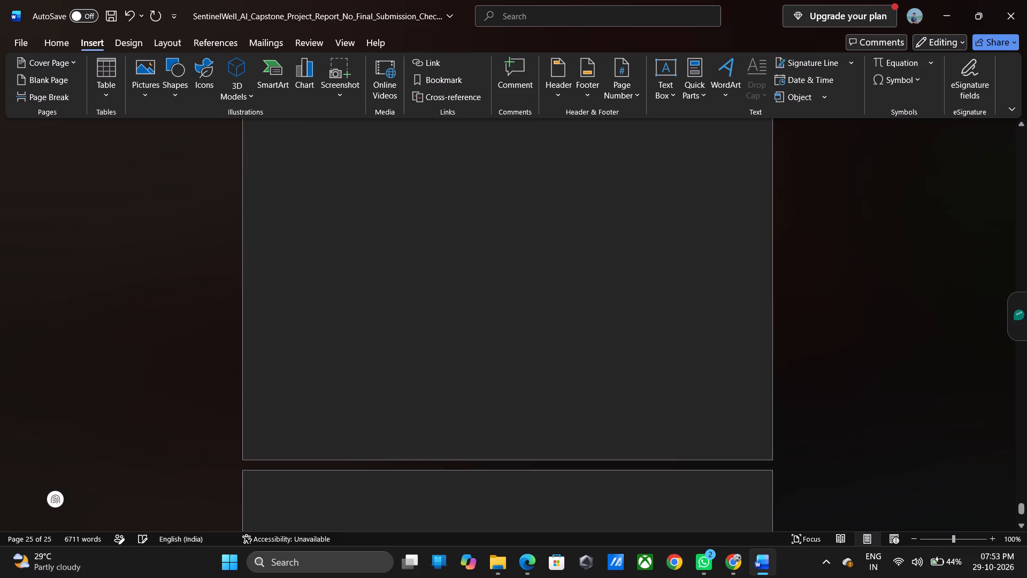
scroll(442, 341, up, 6)
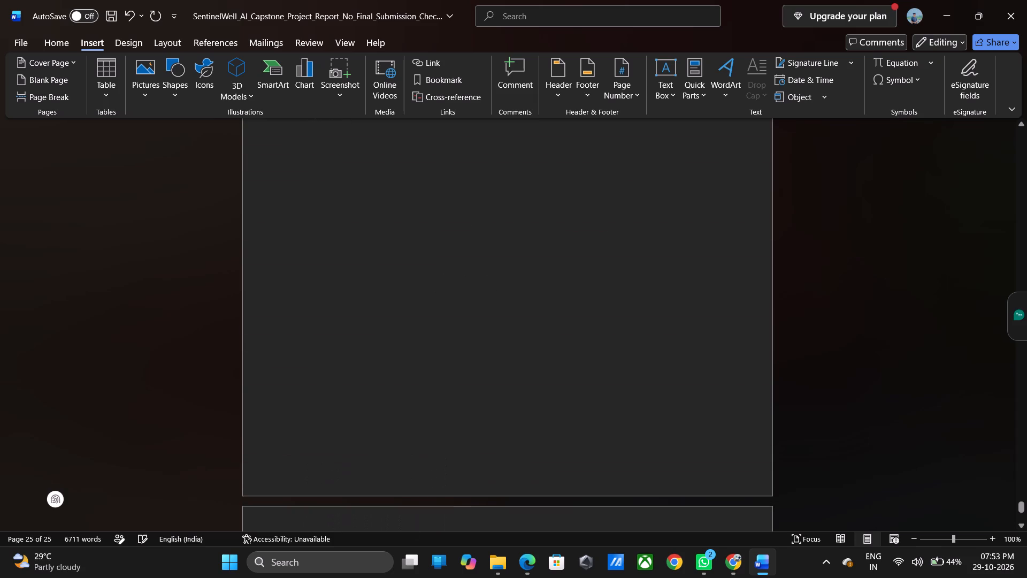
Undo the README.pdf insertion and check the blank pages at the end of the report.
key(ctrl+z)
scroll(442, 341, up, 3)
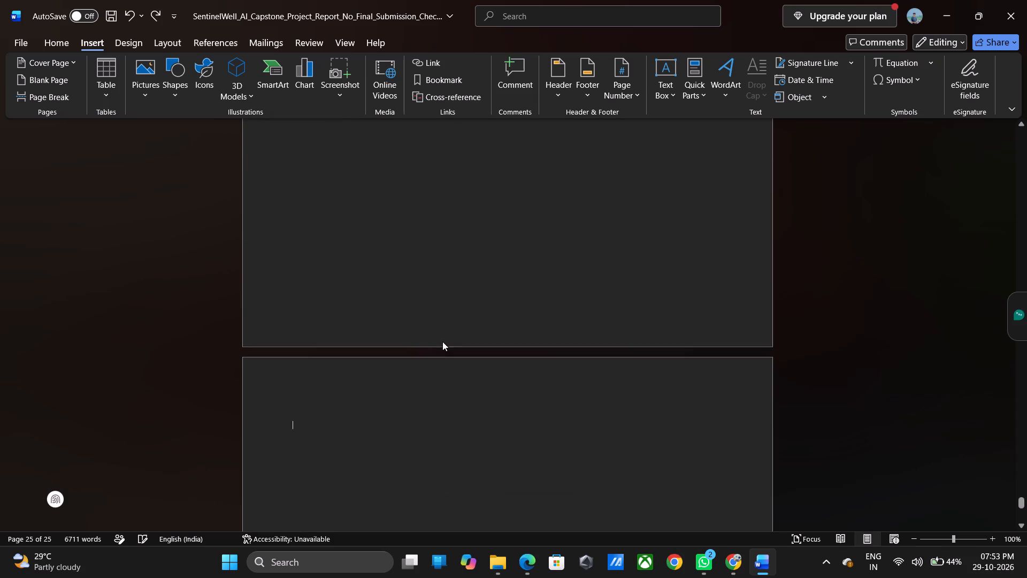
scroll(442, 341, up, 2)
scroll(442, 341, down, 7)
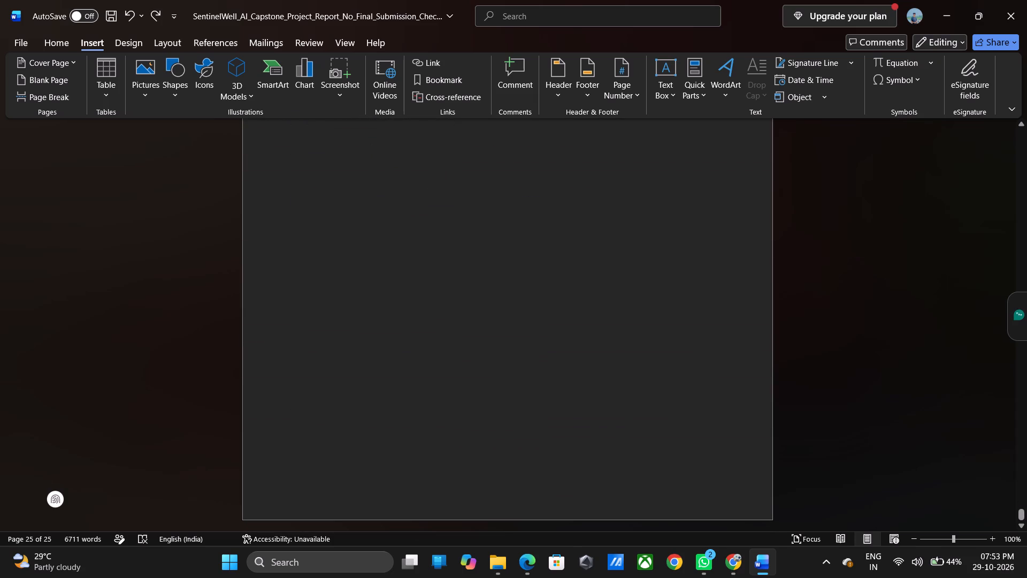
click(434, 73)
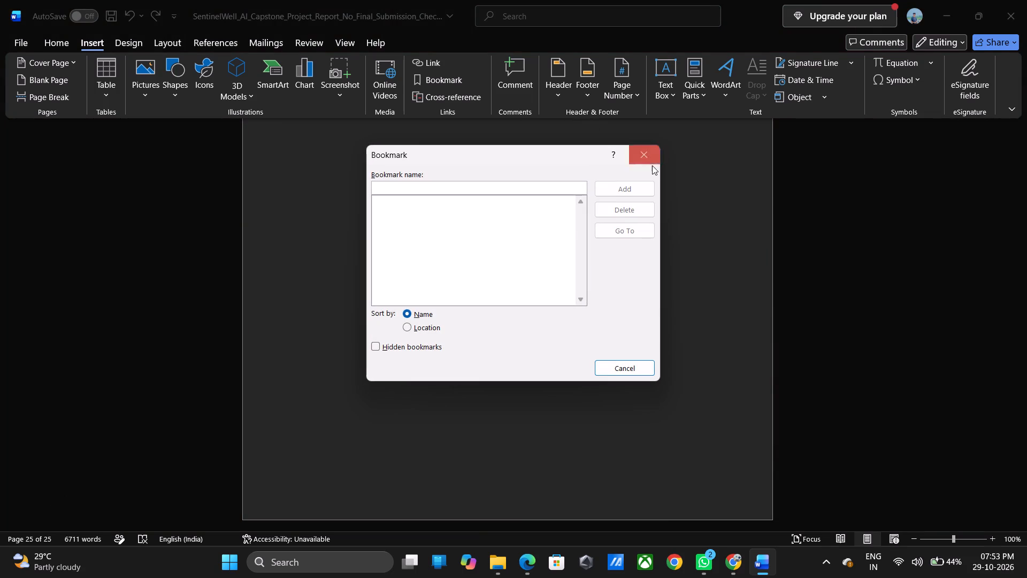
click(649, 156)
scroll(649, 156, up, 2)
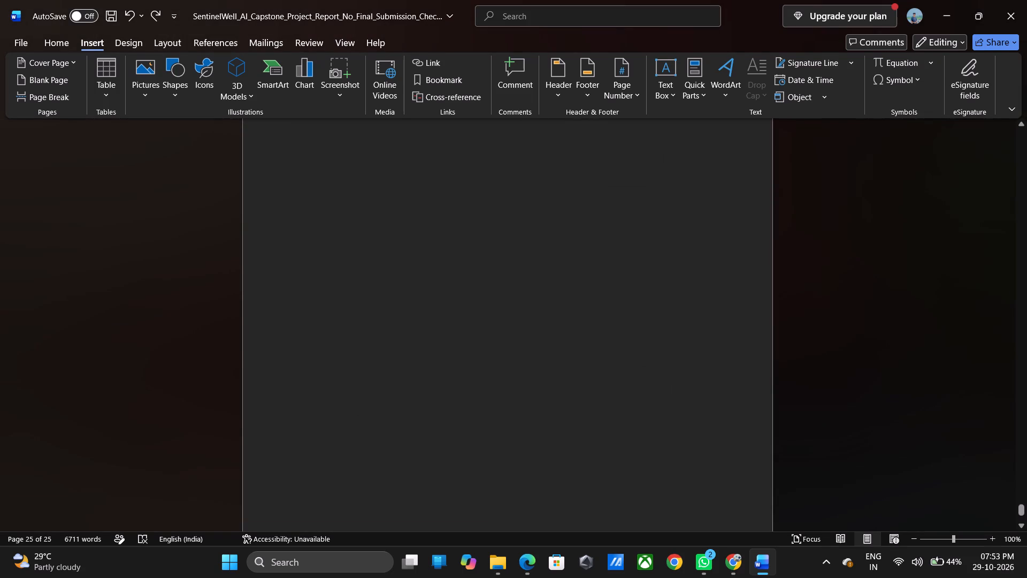
Undo the page break inserted below the final WHO reference at the end of the report.
scroll(649, 156, up, 4)
scroll(649, 156, down, 3)
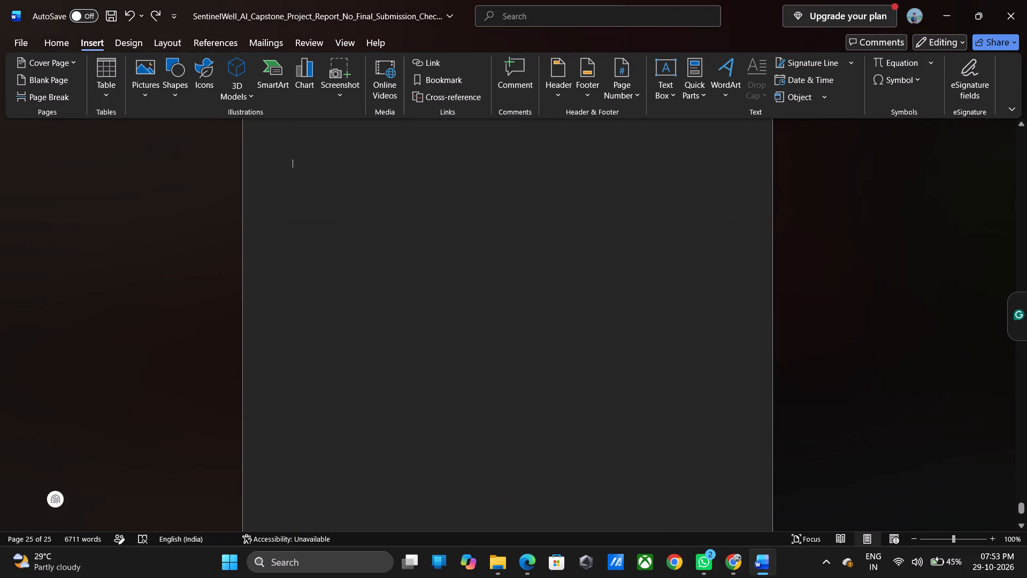
key(ctrl+z)
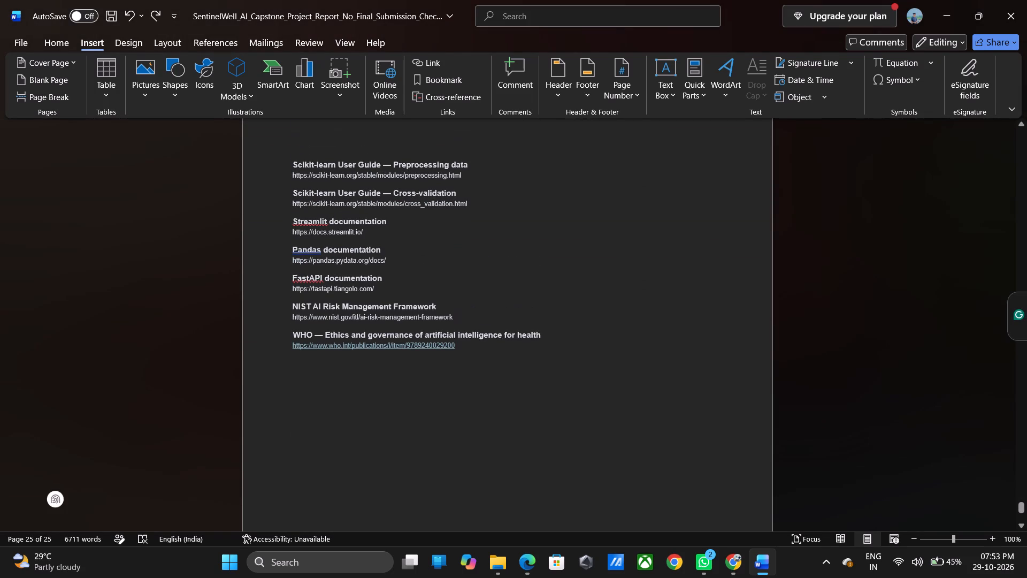
Insert a hyperlink to the existing file README.pdf from the Personnel_Stress_Monitoring_Project folder below the final WHO reference.
click(428, 64)
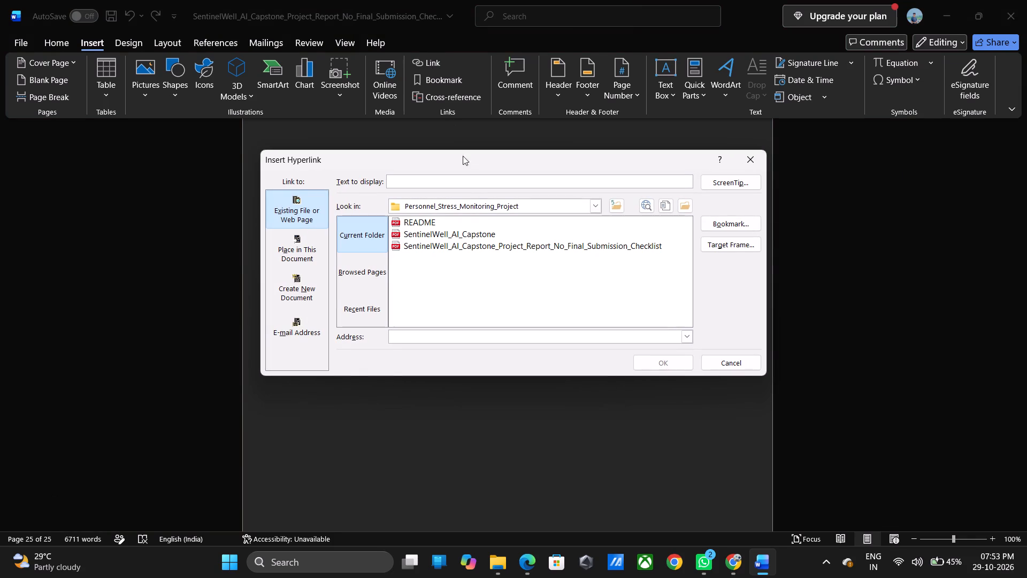
click(465, 223)
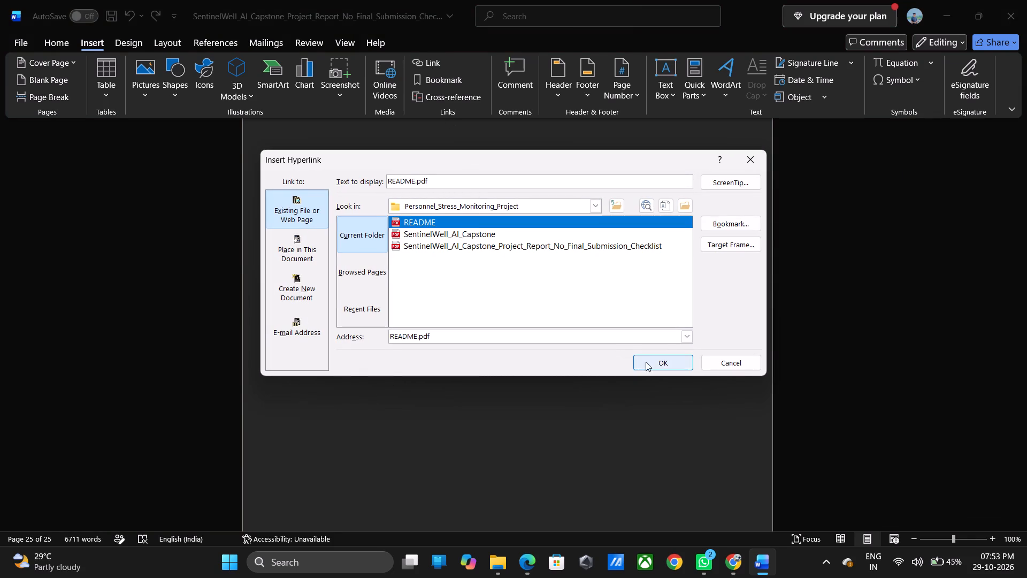
click(654, 365)
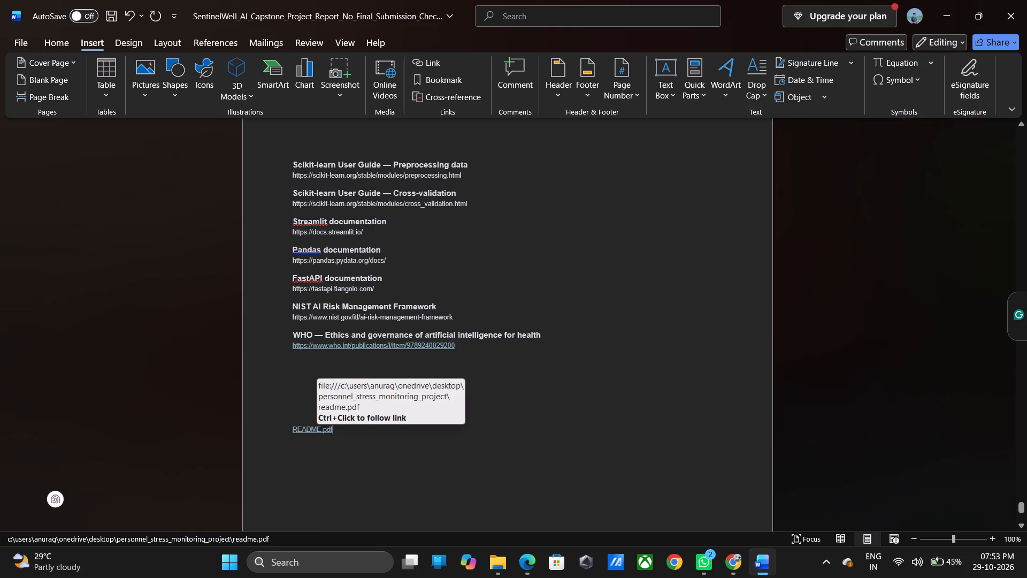
Follow the README.pdf link to check the file it opens, and close that file again.
ctrl+click(317, 427)
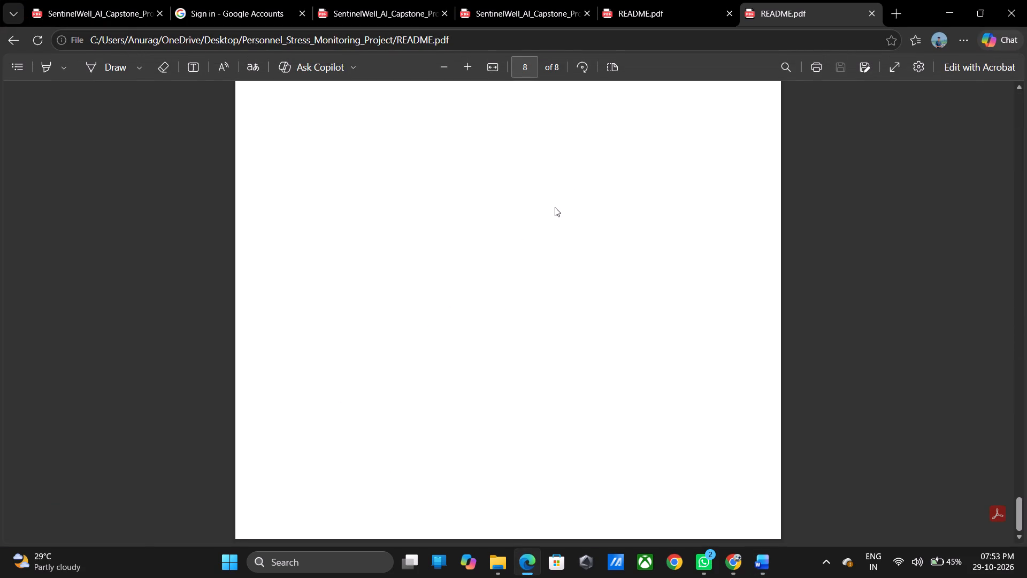
scroll(574, 231, up, 2)
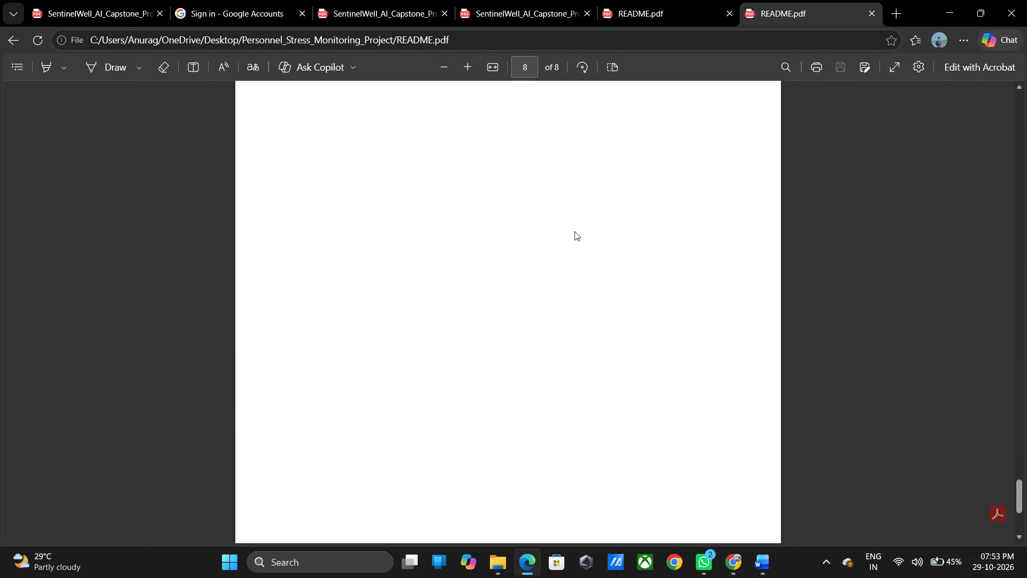
scroll(574, 231, down, 3)
scroll(574, 231, up, 9)
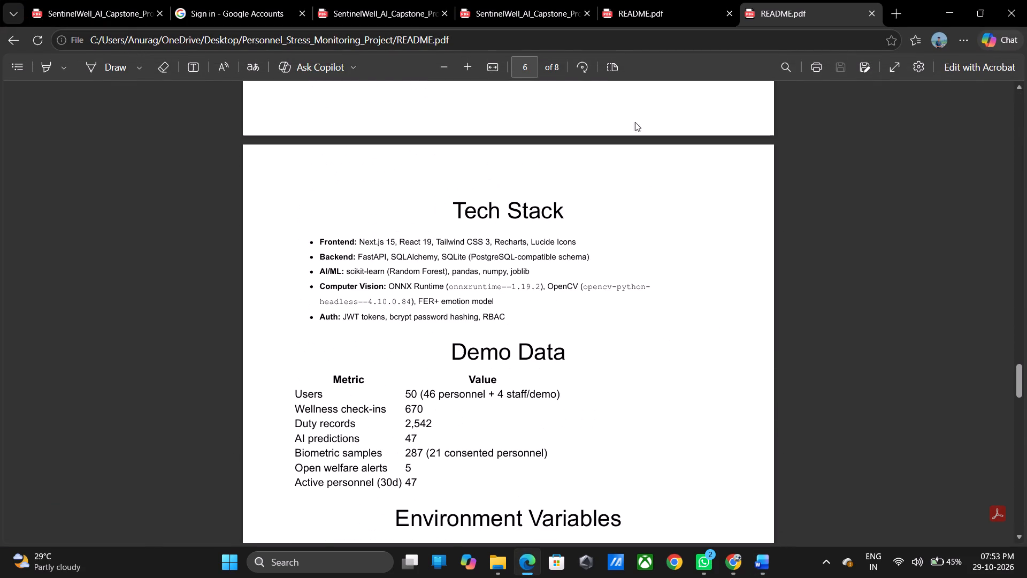
click(869, 13)
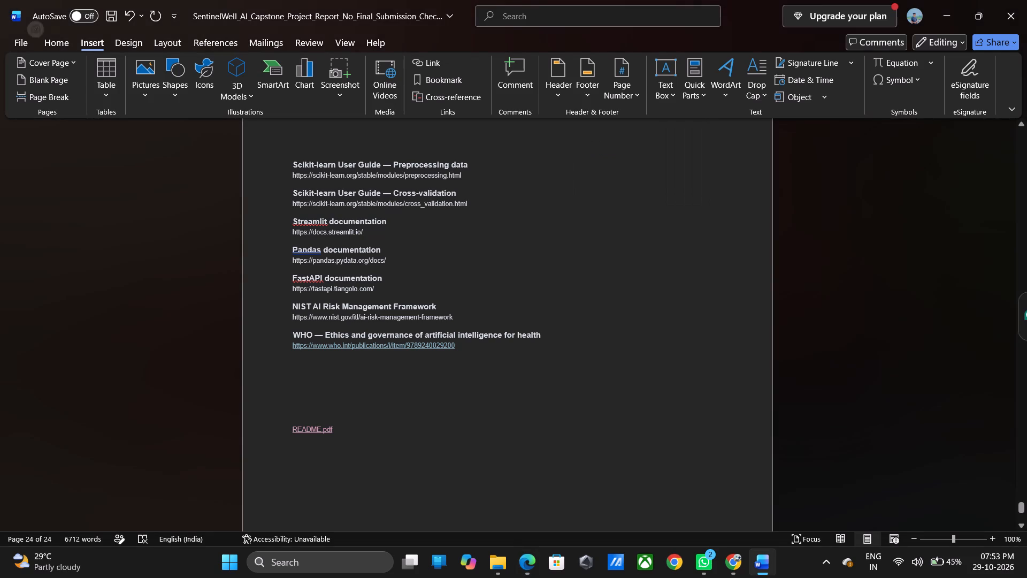
Enlarge the README.pdf link text by five font-size increments.
click(289, 430)
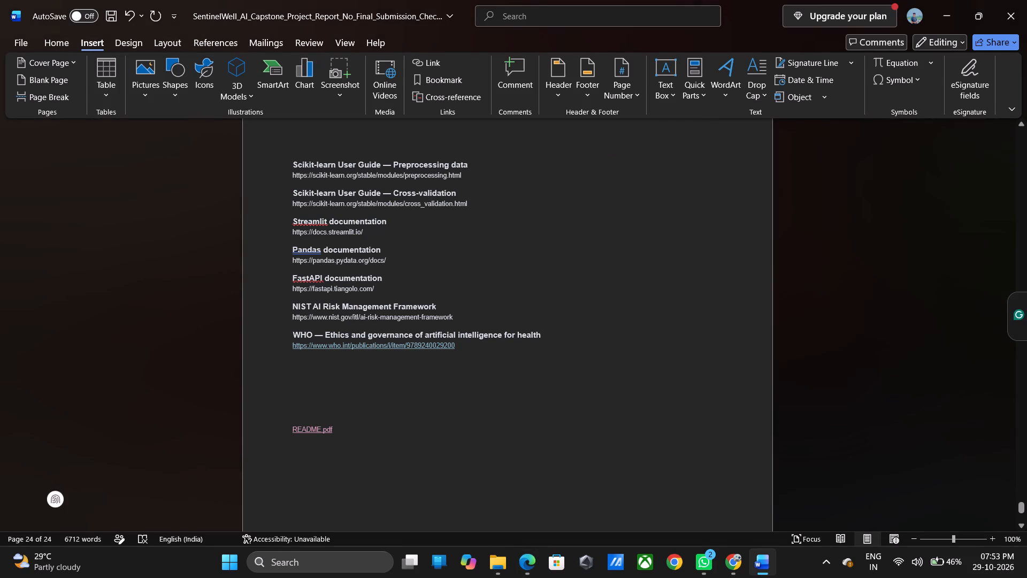
click(289, 430)
key(BackSpace)
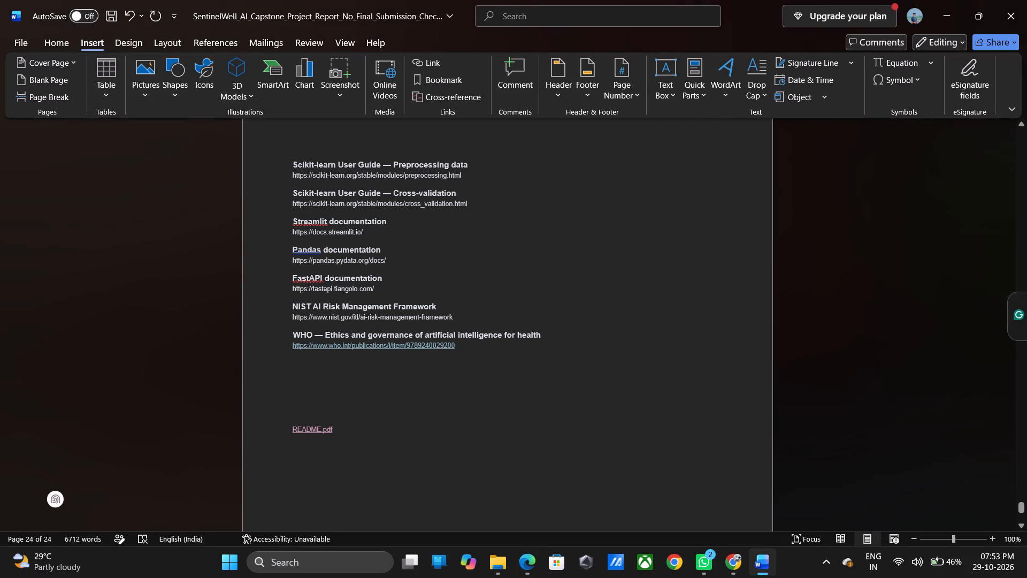
click(289, 430)
double_click(289, 418)
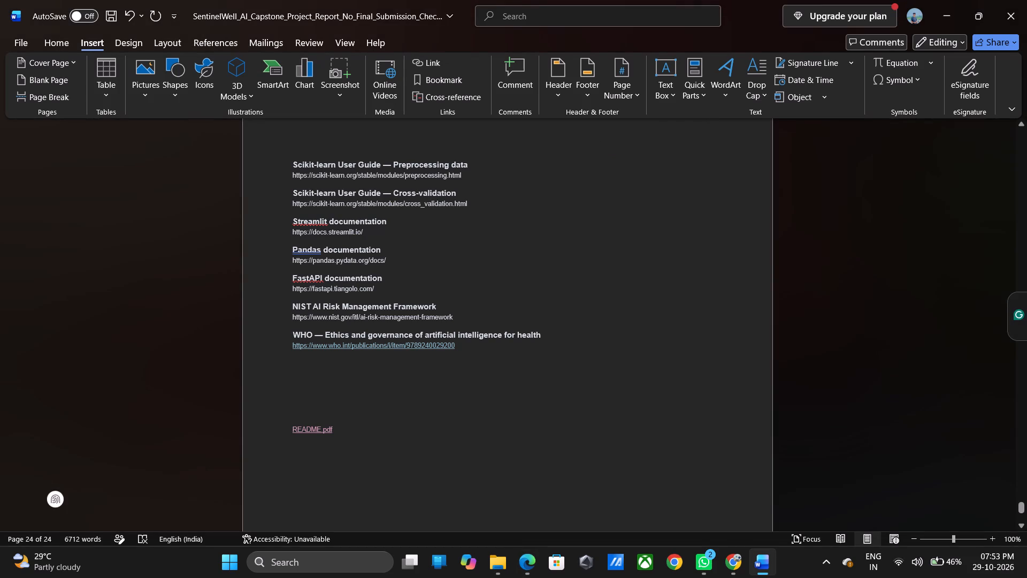
double_click(289, 431)
drag(289, 431, 305, 431)
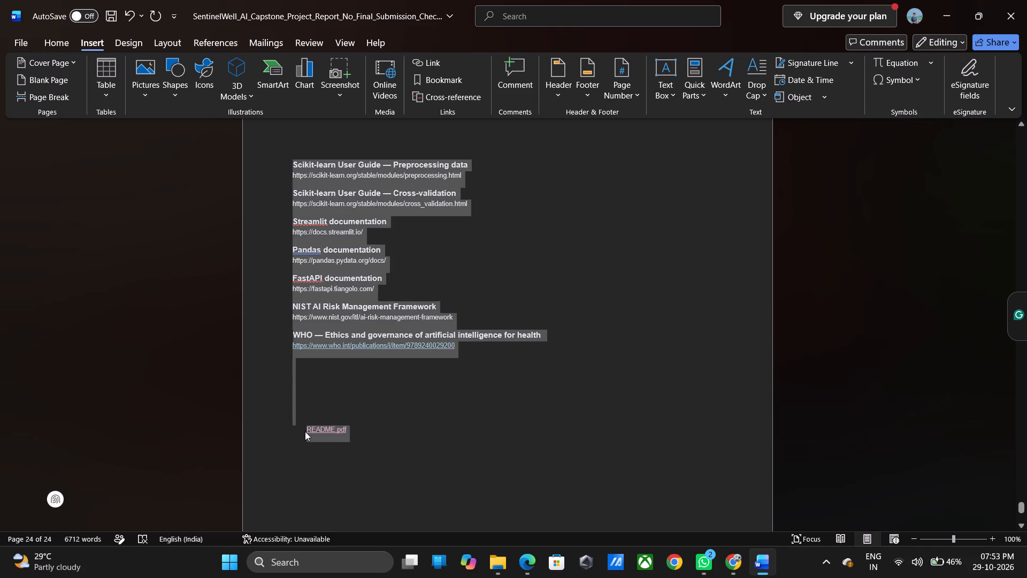
click(305, 431)
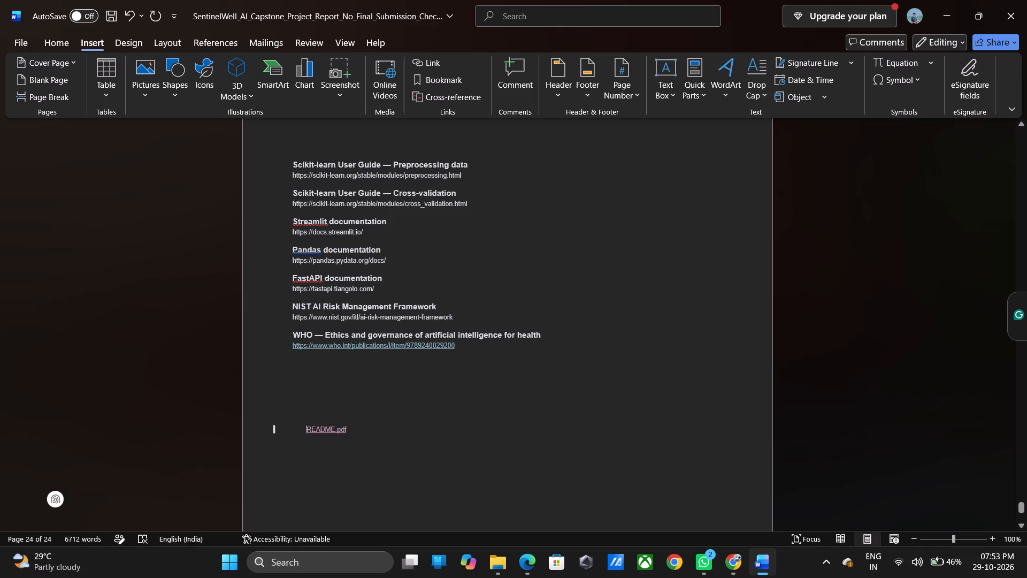
drag(299, 432, 364, 435)
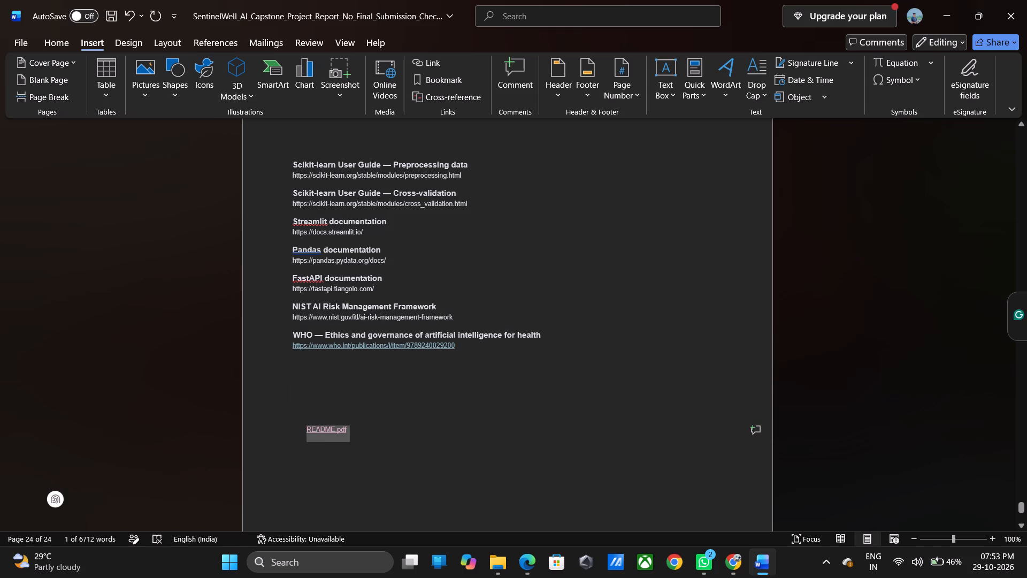
key(ctrl+shift+period)
key(ctrl+shift+period)
key(ctrl+shift+period)
key(ctrl+shift+period)
key(ctrl+shift+period)
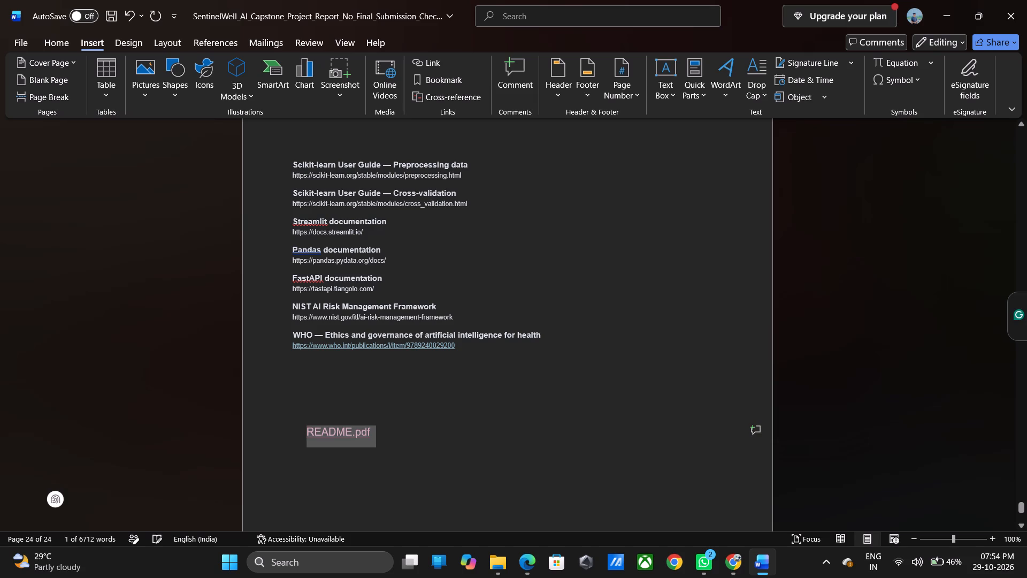
Add the caption "Link for access the README FILE" on a new line above the README.pdf link.
click(345, 395)
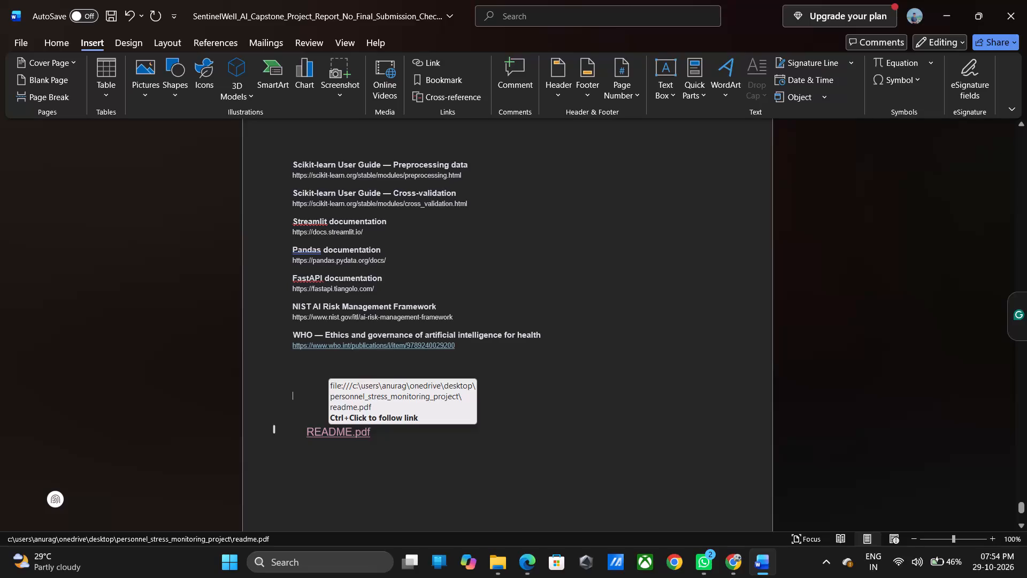
key(Return)
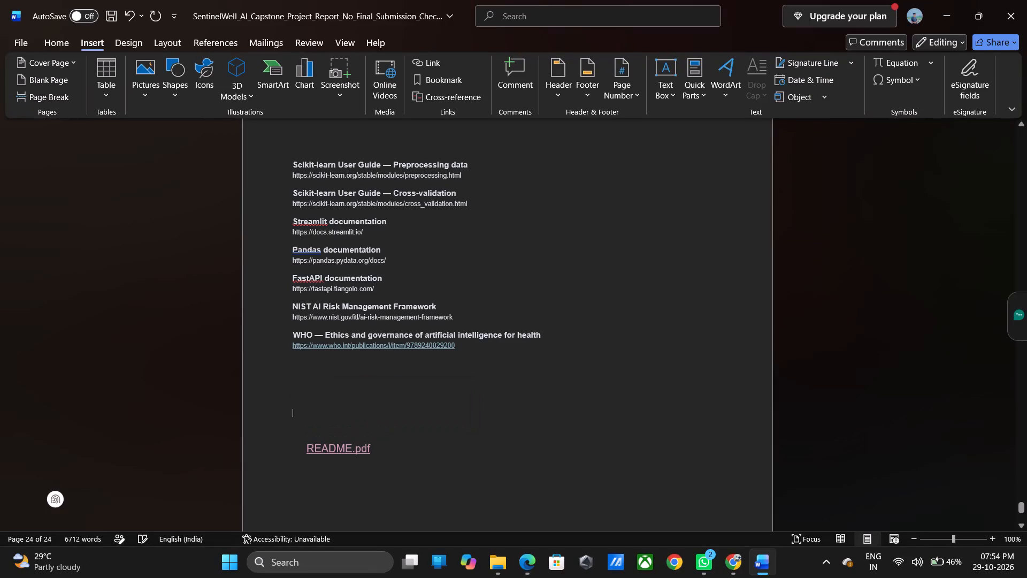
key(shift+l)
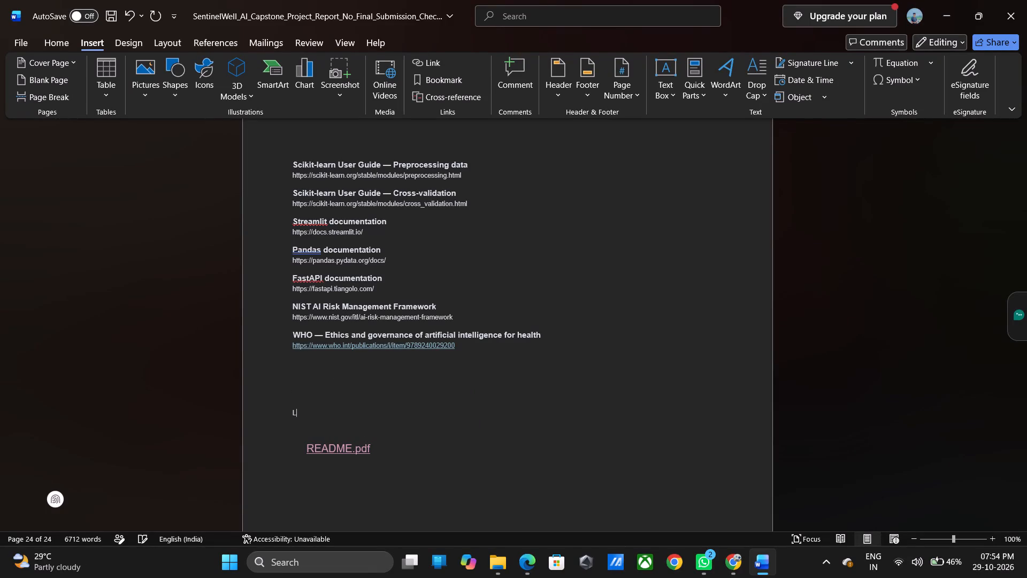
text(ink for access the)
key(space)
text(README)
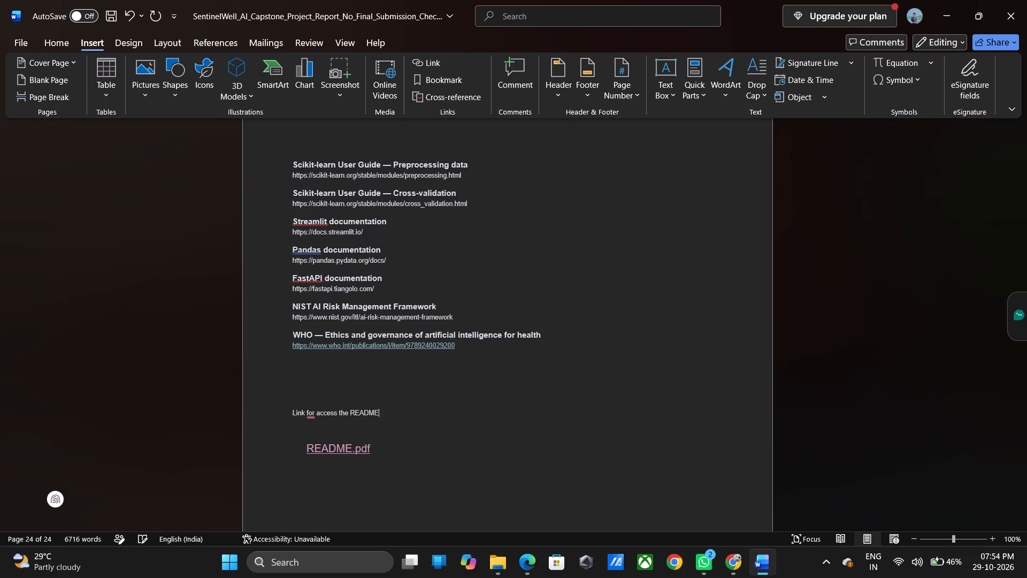
key(space)
key(f)
key(BackSpace)
key(BackSpace)
text(ILE)
Enlarge the caption above the README.pdf link by five font-size increments.
drag(292, 409, 397, 415)
key(ctrl+shift+period)
key(ctrl+shift+period)
key(ctrl+shift+period)
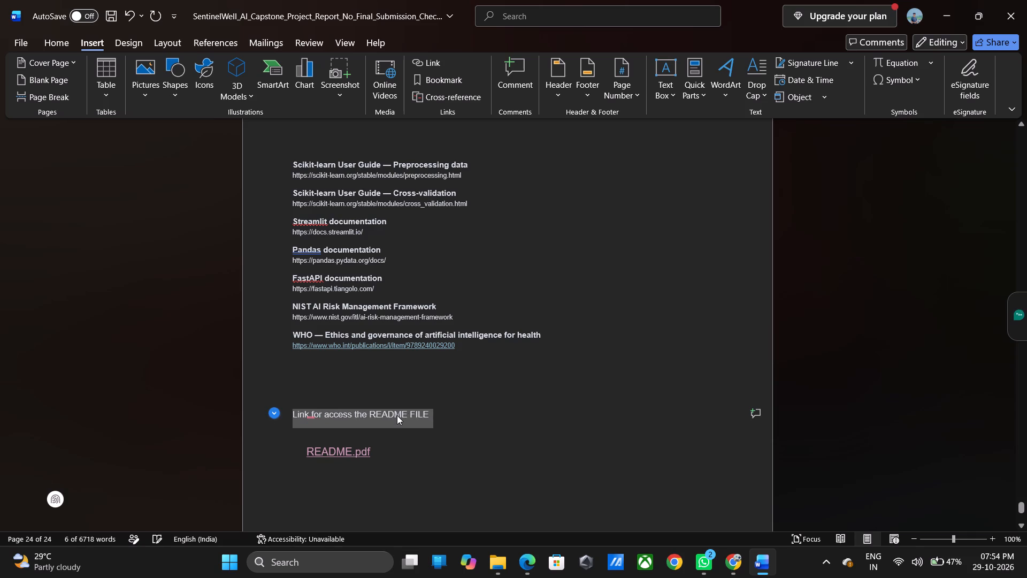
key(ctrl+shift+period)
key(ctrl+shift+period)
click(417, 449)
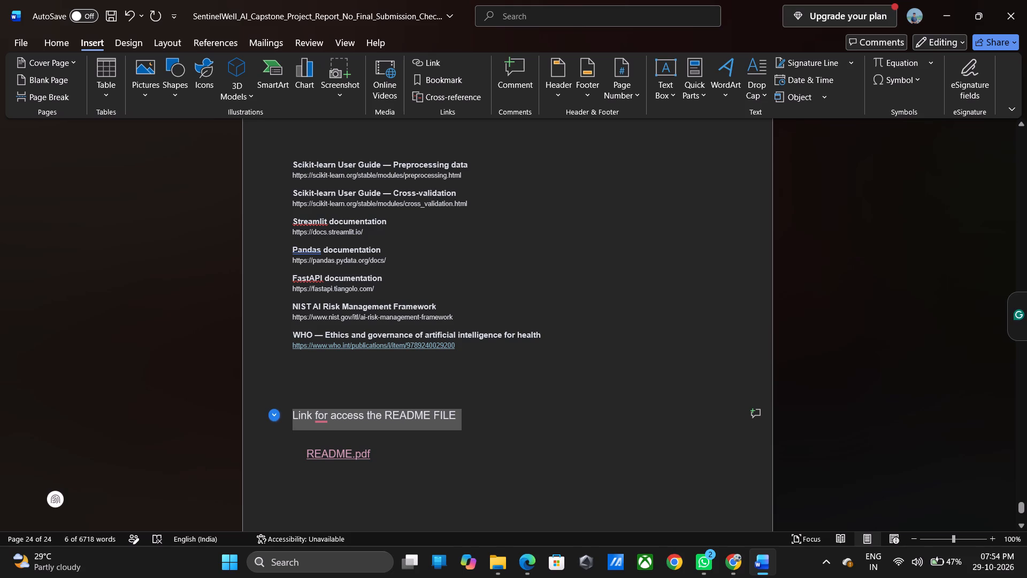
Remove the blank line between the caption and the README.pdf link.
click(306, 452)
key(BackSpace)
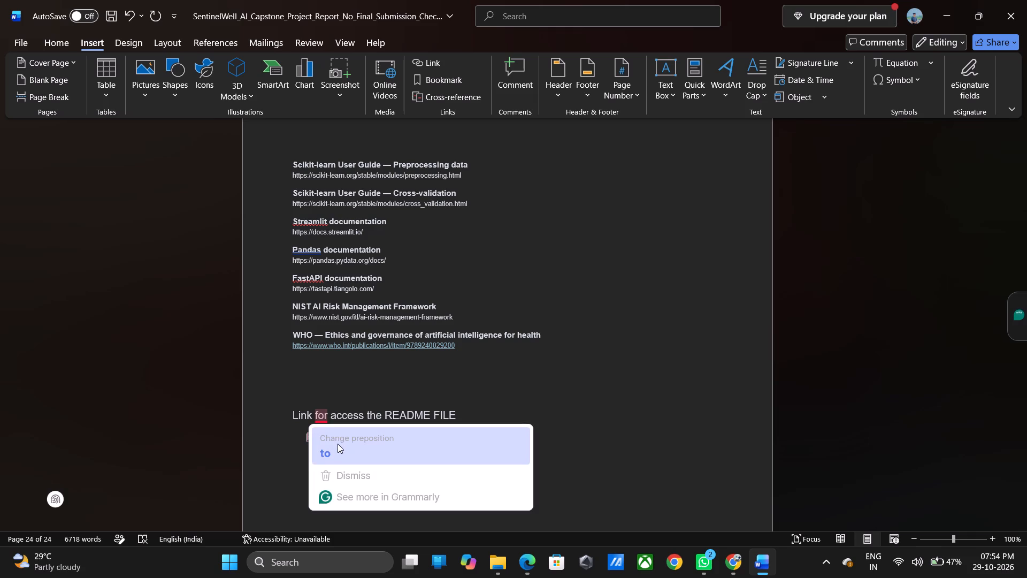
Replace "for" with the suggested preposition "to" in the caption above the README.pdf link.
click(338, 444)
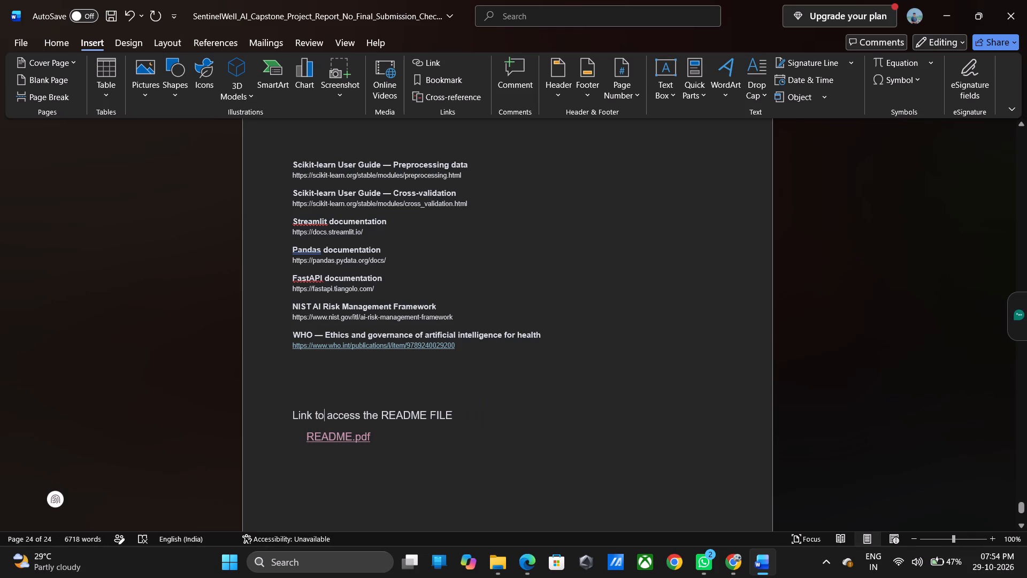
Add the caption "Link to access the PPT" below the README.pdf link, leaving one blank line between them.
scroll(441, 461, down, 1)
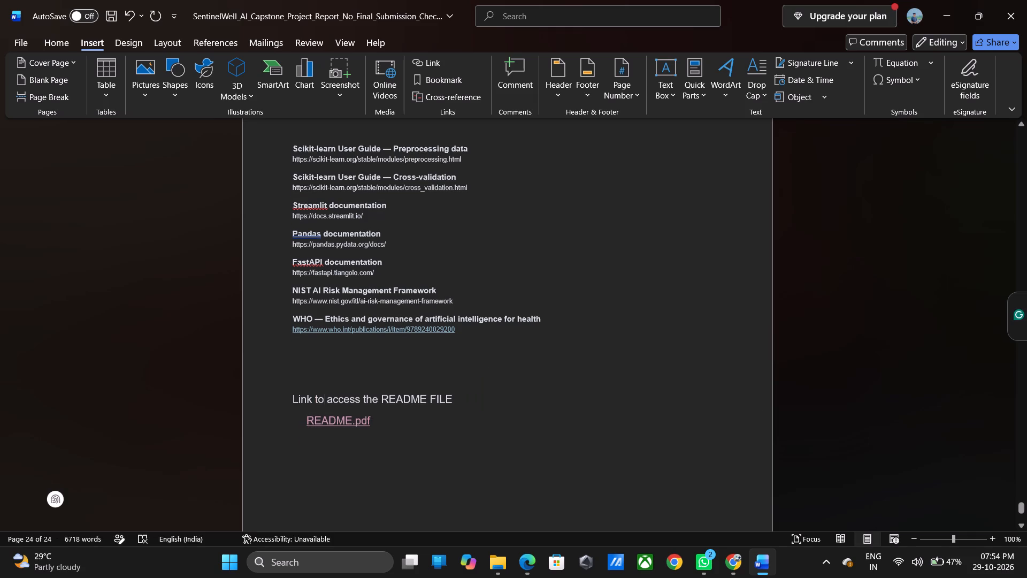
scroll(441, 461, down, 1)
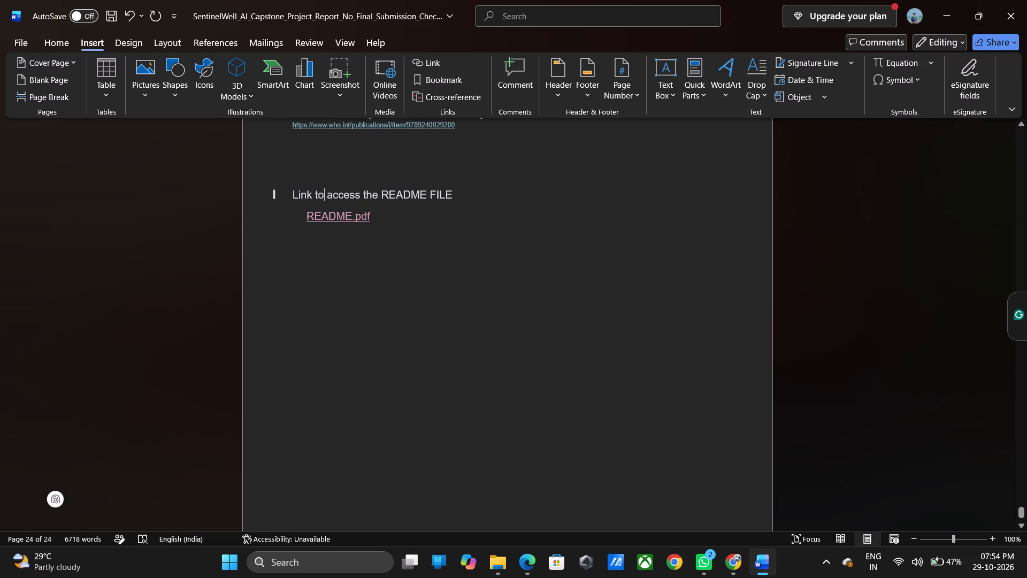
drag(290, 193, 355, 204)
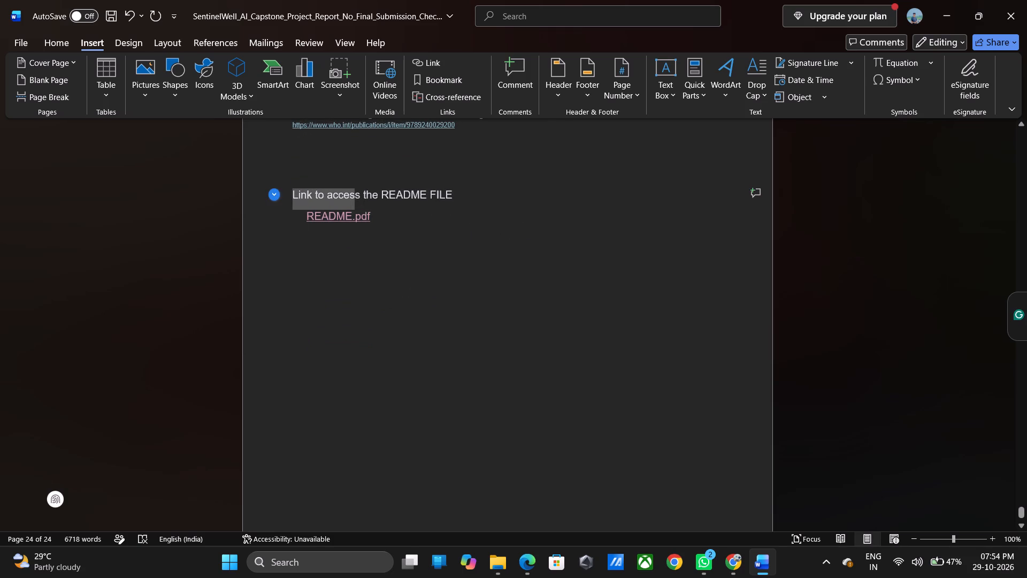
click(394, 287)
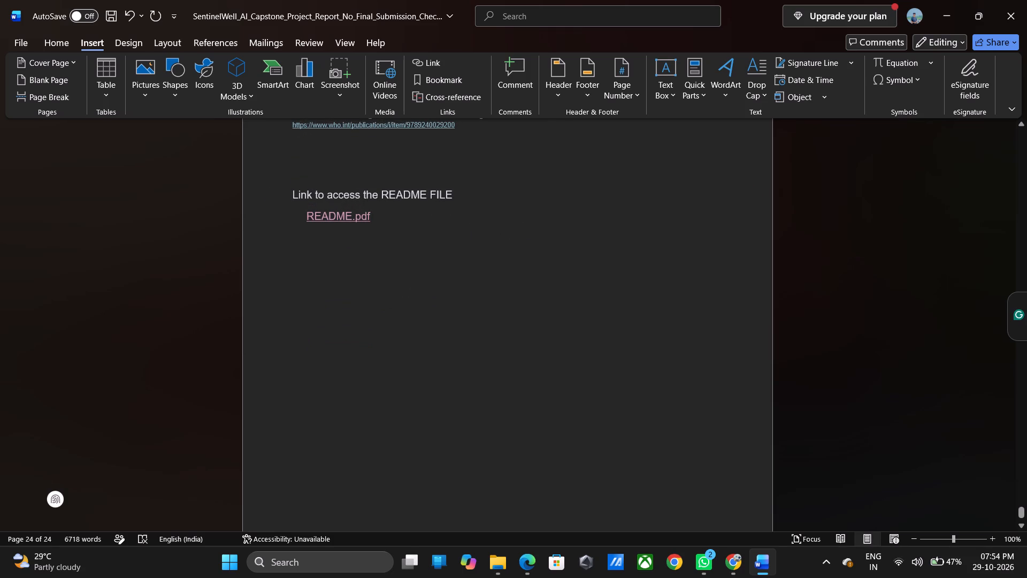
key(Return)
key(Return)
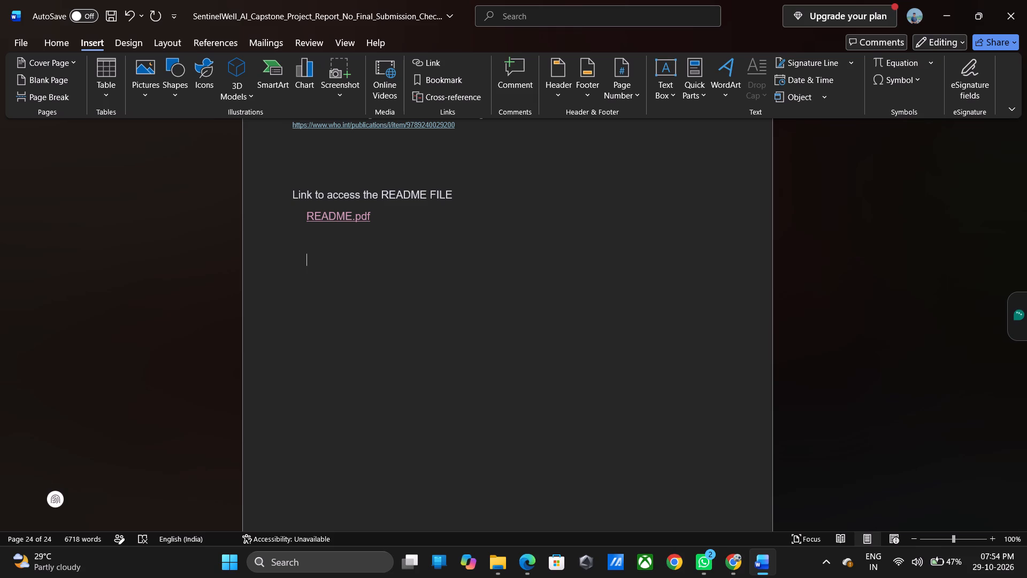
key(shift+l)
key(BackSpace)
key(BackSpace)
key(Return)
key(Left)
key(Return)
text(LI)
key(BackSpace)
key(BackSpace)
key(i)
key(BackSpace)
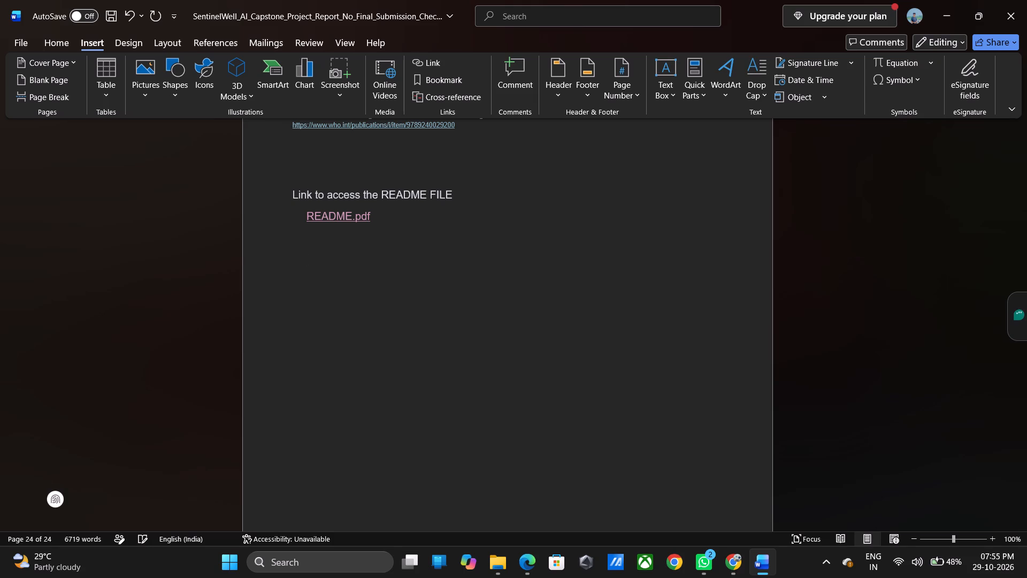
key(l)
key(BackSpace)
key(shift+l)
text(im)
key(BackSpace)
text(nk to access thre)
key(space)
key(BackSpace)
key(BackSpace)
key(w)
key(BackSpace)
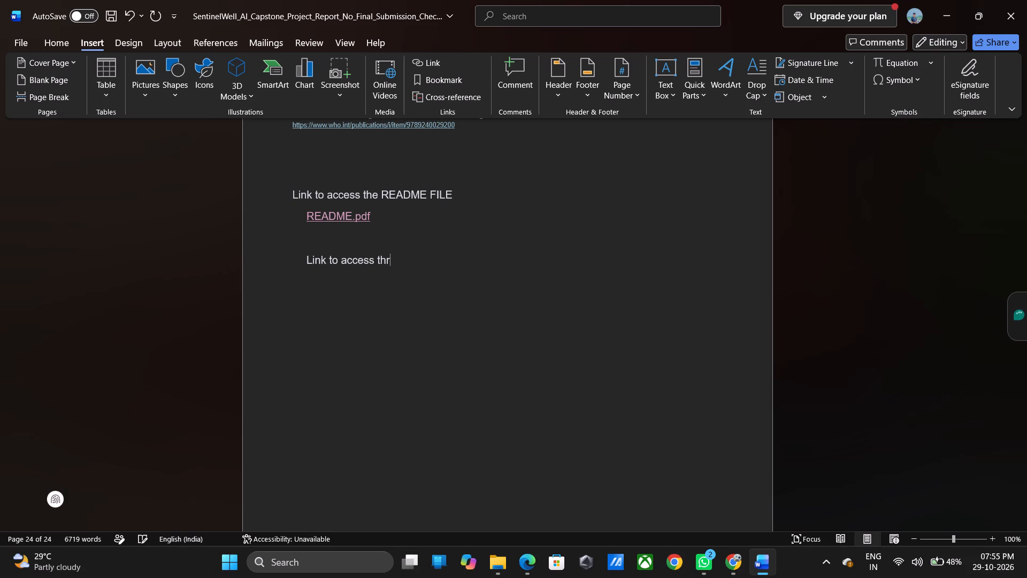
key(e)
key(BackSpace)
key(e)
key(BackSpace)
key(BackSpace)
key(BackSpace)
text(e)
key(space)
text(README)
key(BackSpace)
key(BackSpace)
key(BackSpace)
key(BackSpace)
key(BackSpace)
key(BackSpace)
text(PPT)
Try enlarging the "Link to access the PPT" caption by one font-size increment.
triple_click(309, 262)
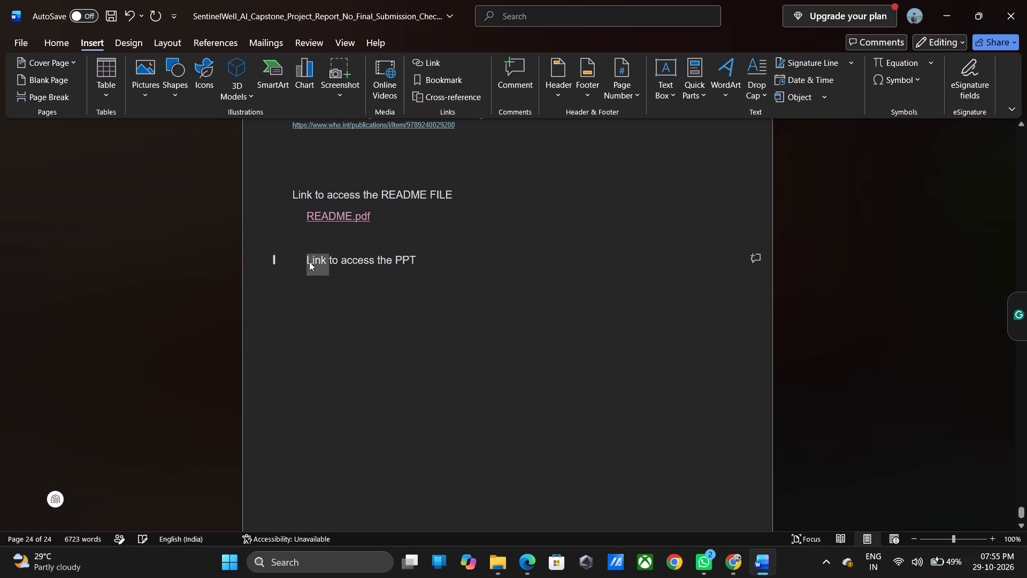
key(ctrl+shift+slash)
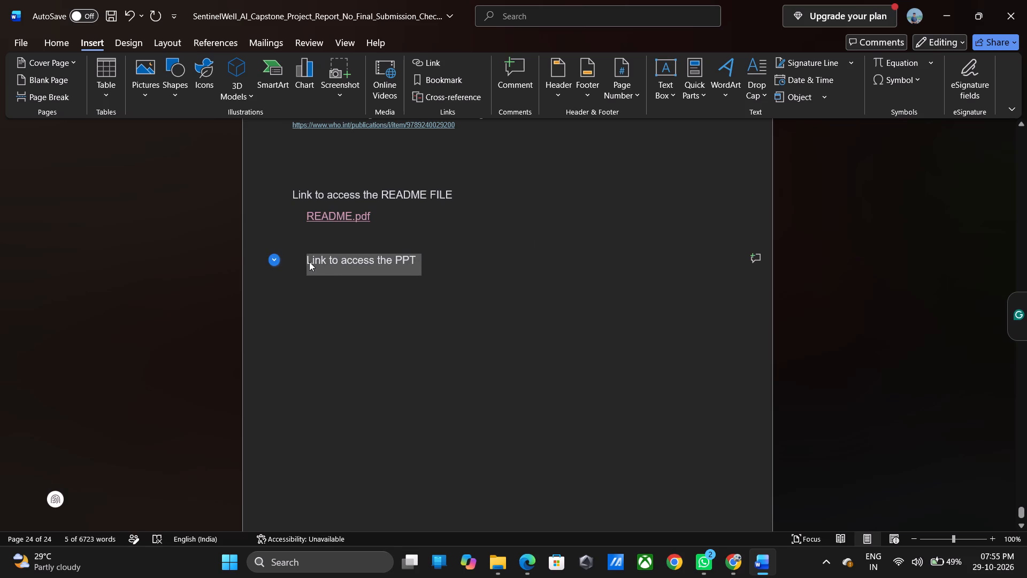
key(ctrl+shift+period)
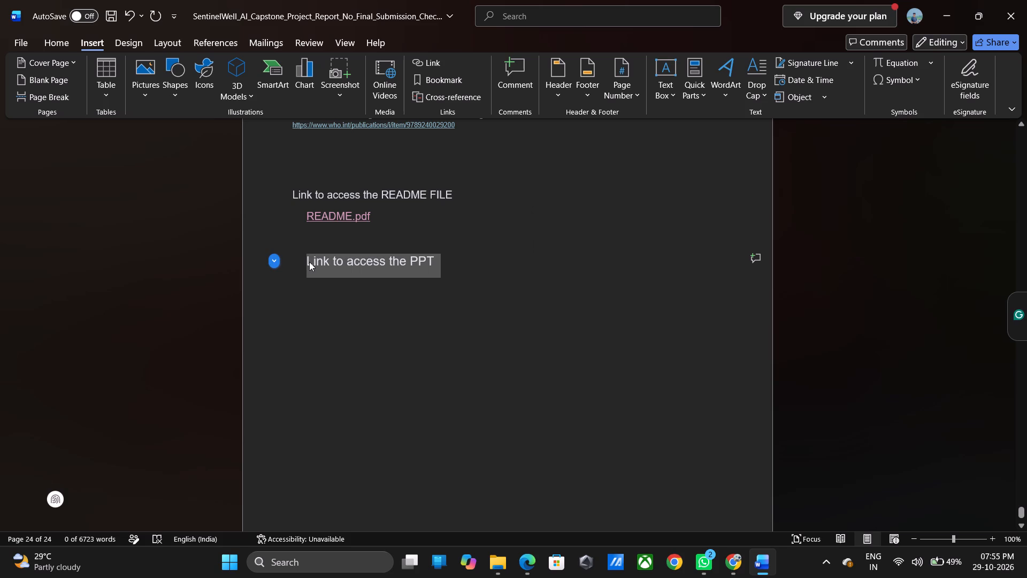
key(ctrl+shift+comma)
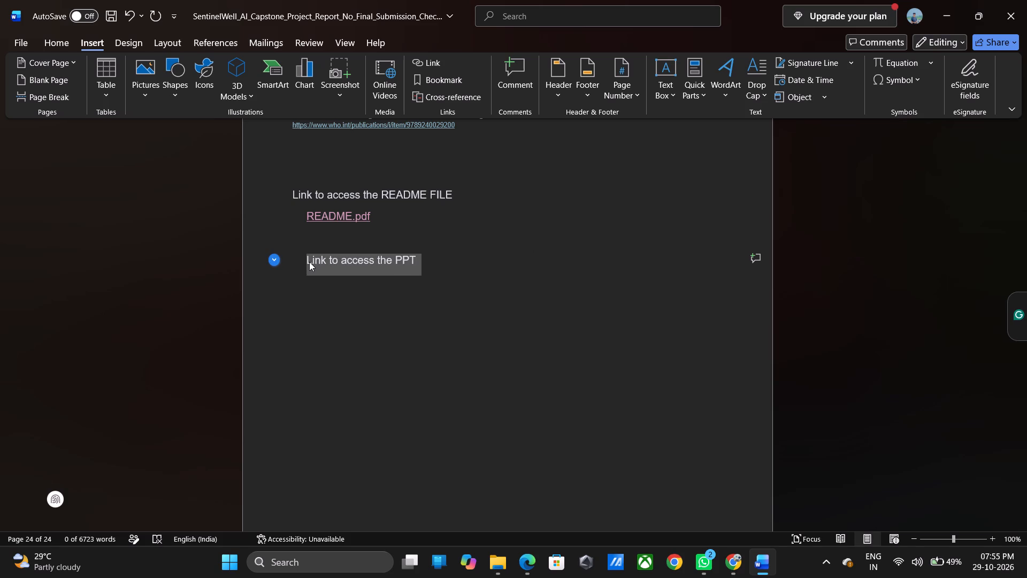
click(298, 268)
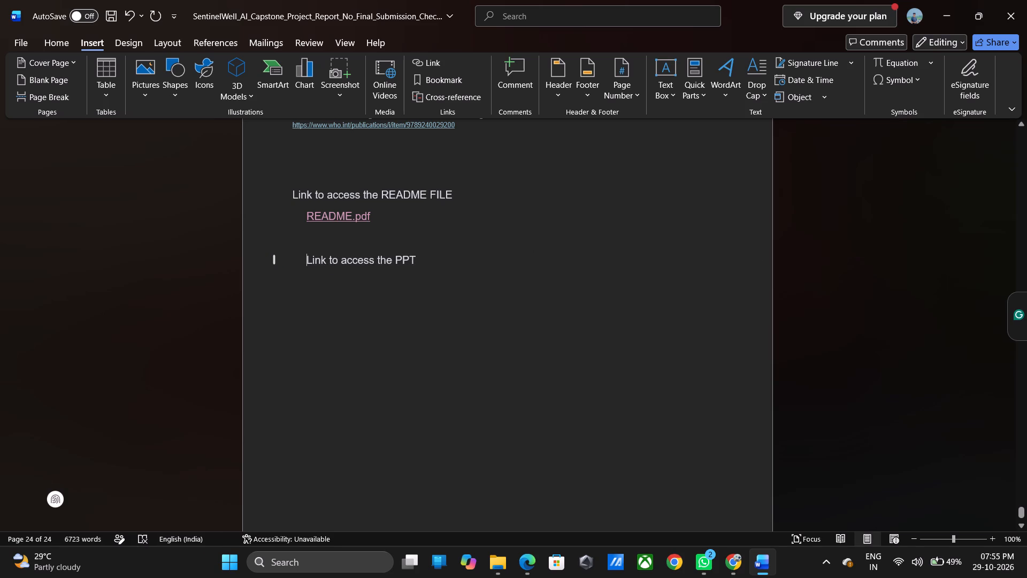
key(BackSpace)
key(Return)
Insert a hyperlink to the SentinelWell_AI_Capstone PDF on a new line below the "Link to access the PPT" caption.
click(417, 257)
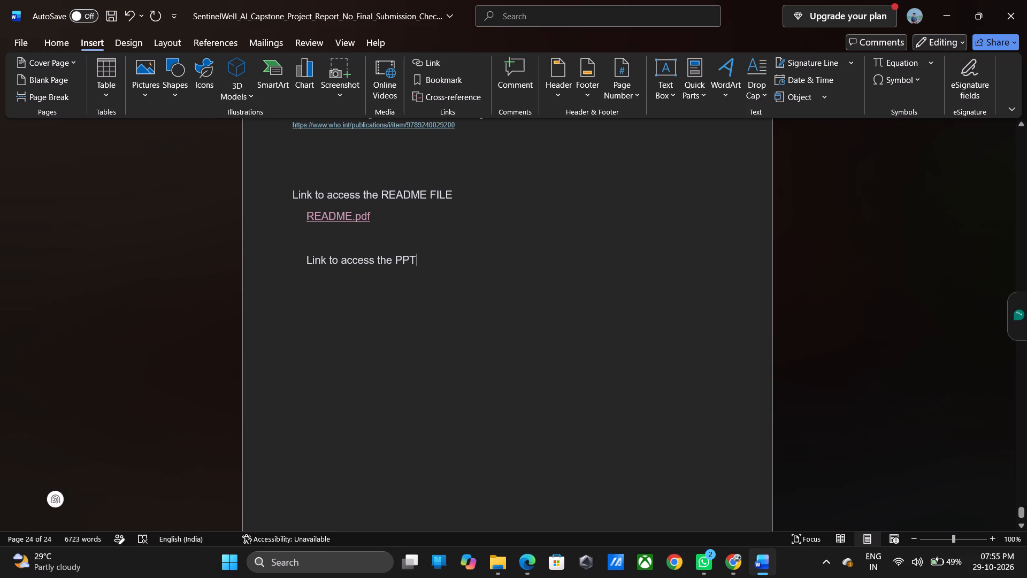
key(Return)
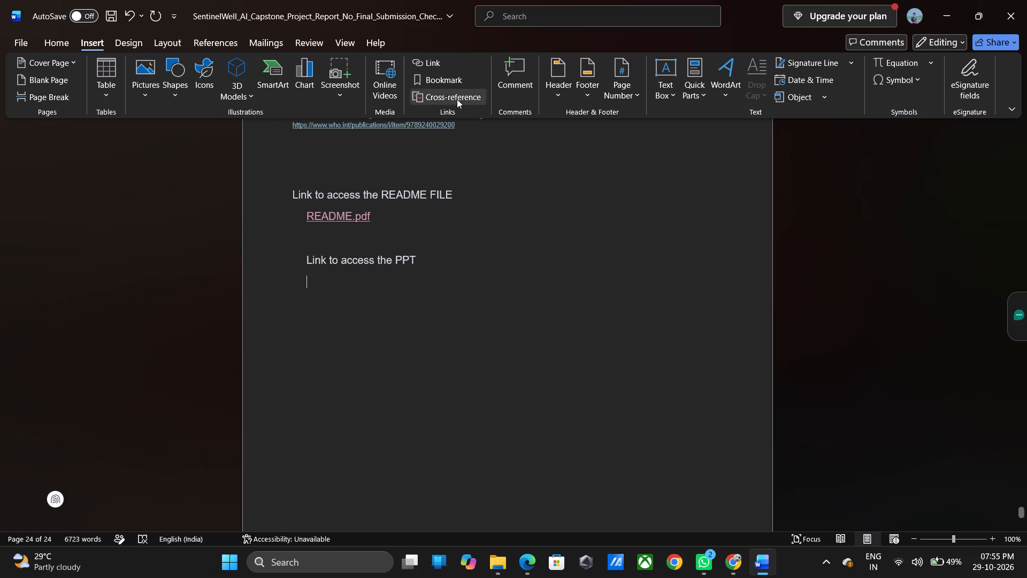
click(432, 62)
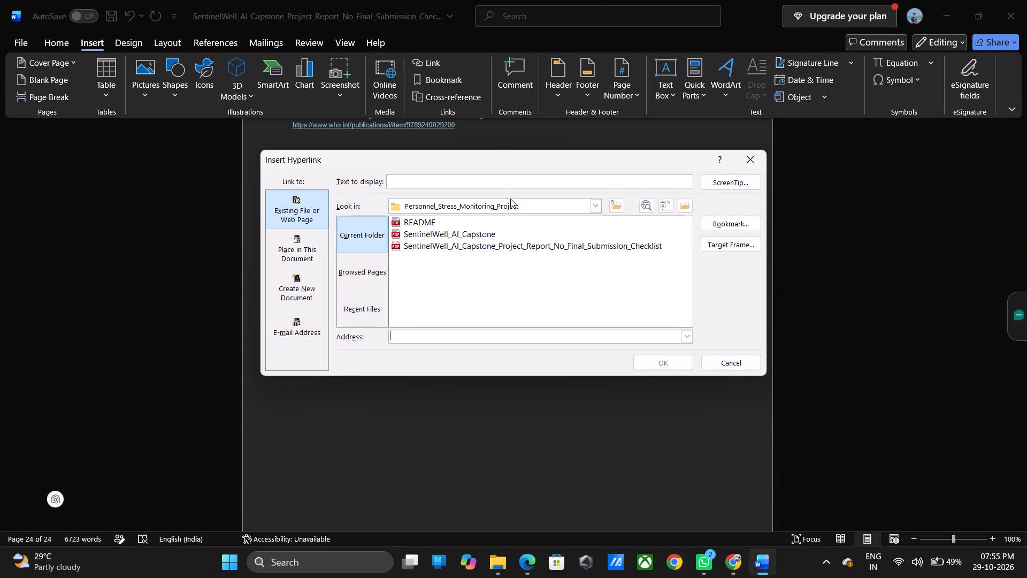
click(459, 235)
click(657, 366)
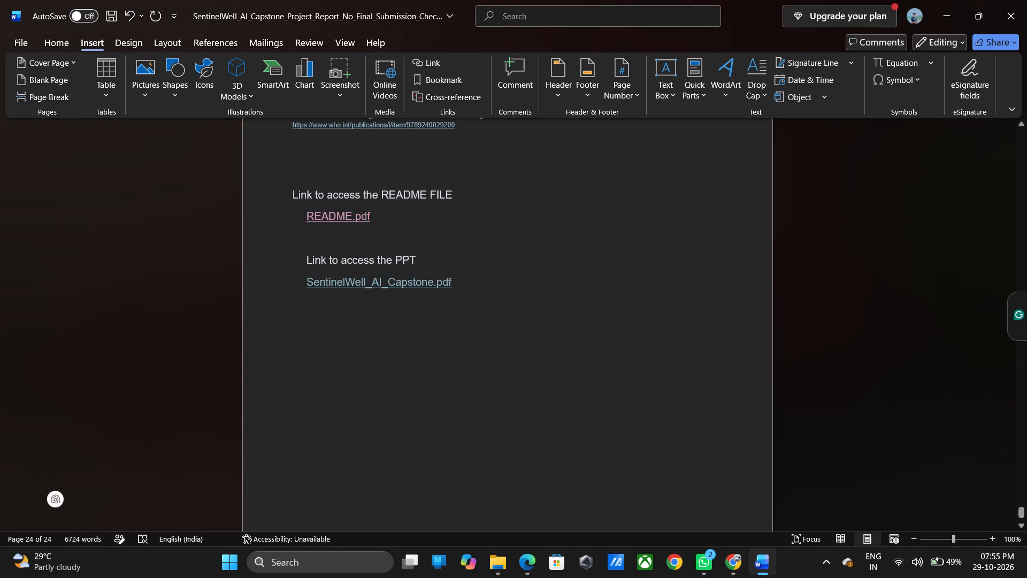
click(500, 320)
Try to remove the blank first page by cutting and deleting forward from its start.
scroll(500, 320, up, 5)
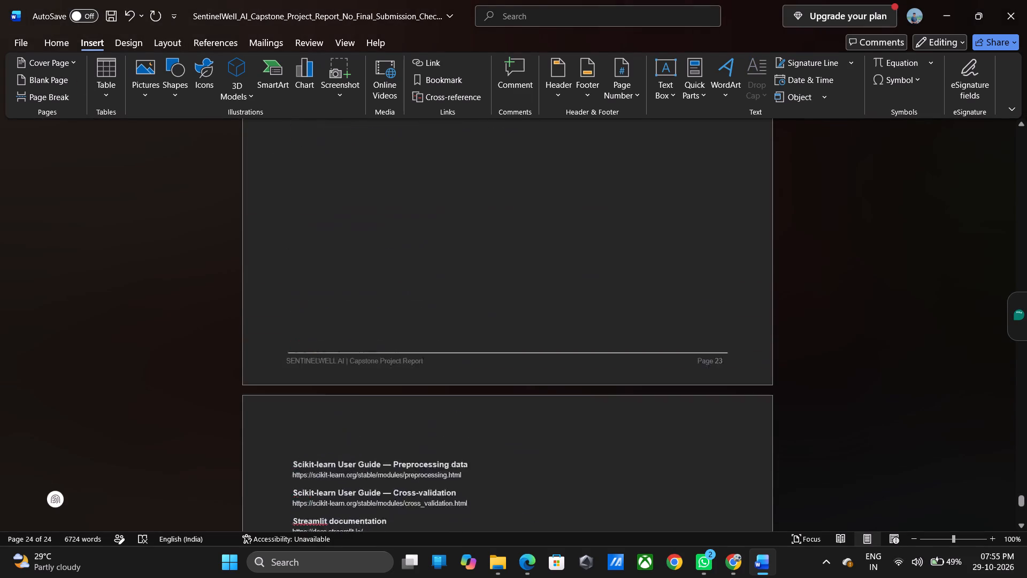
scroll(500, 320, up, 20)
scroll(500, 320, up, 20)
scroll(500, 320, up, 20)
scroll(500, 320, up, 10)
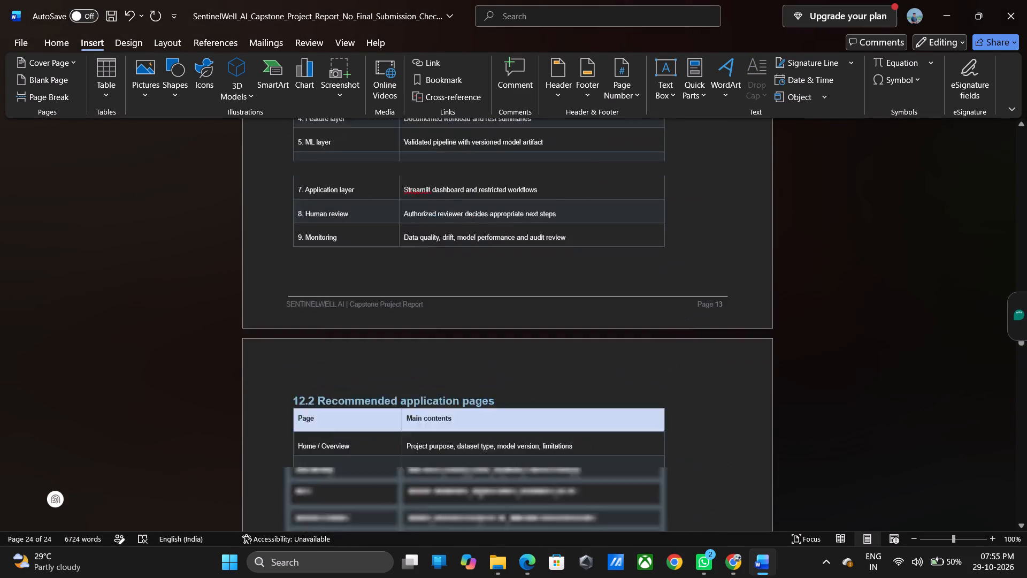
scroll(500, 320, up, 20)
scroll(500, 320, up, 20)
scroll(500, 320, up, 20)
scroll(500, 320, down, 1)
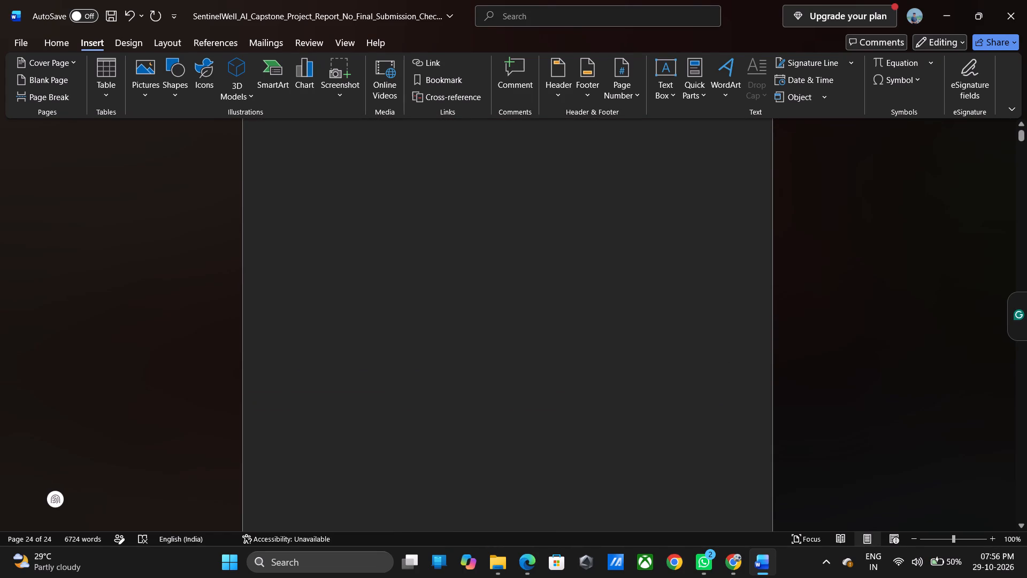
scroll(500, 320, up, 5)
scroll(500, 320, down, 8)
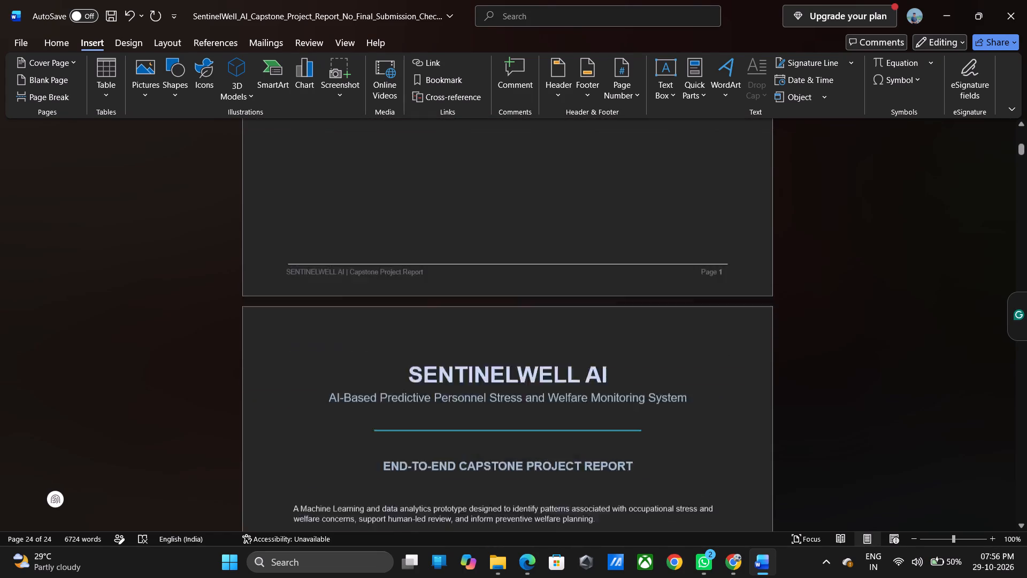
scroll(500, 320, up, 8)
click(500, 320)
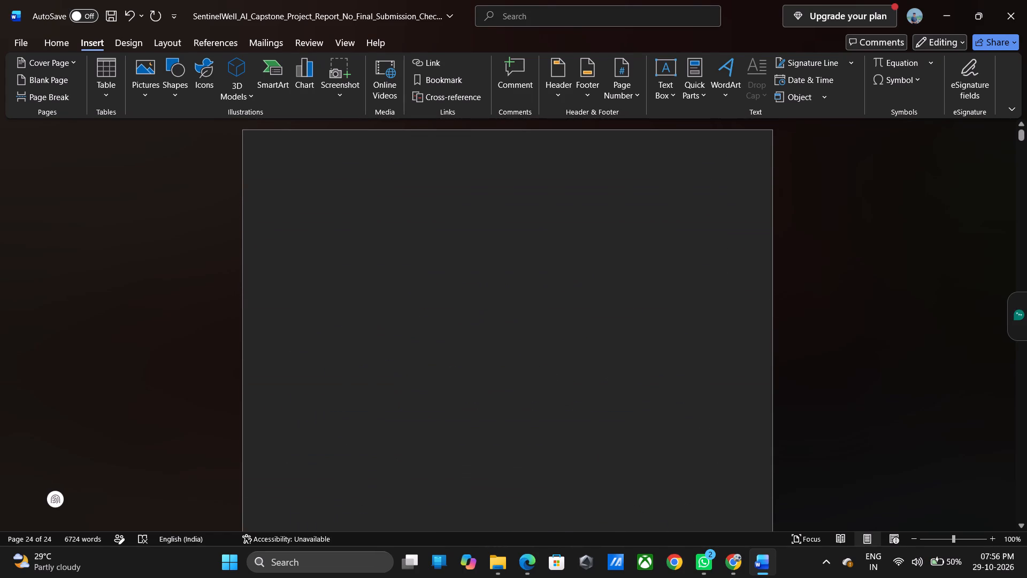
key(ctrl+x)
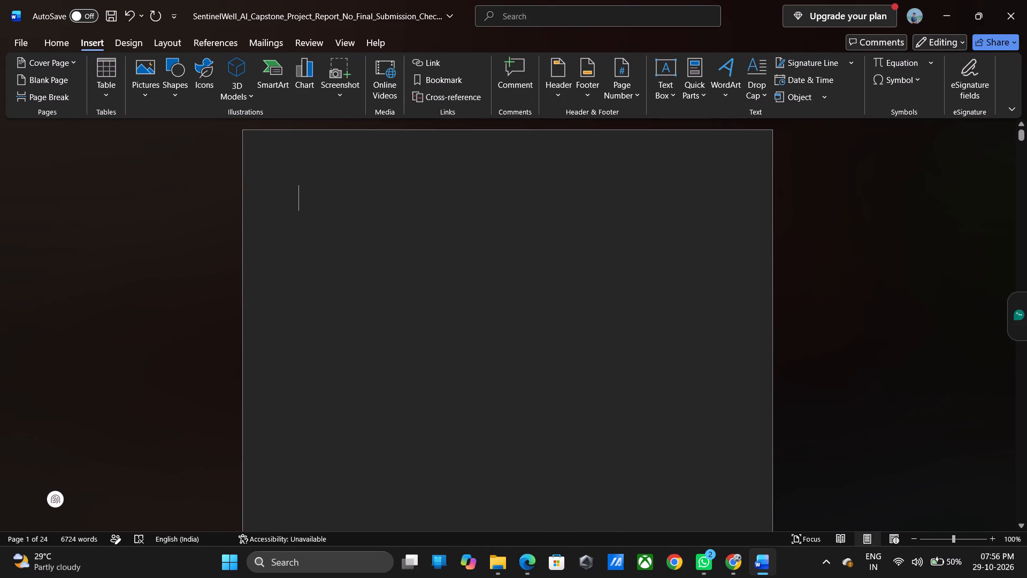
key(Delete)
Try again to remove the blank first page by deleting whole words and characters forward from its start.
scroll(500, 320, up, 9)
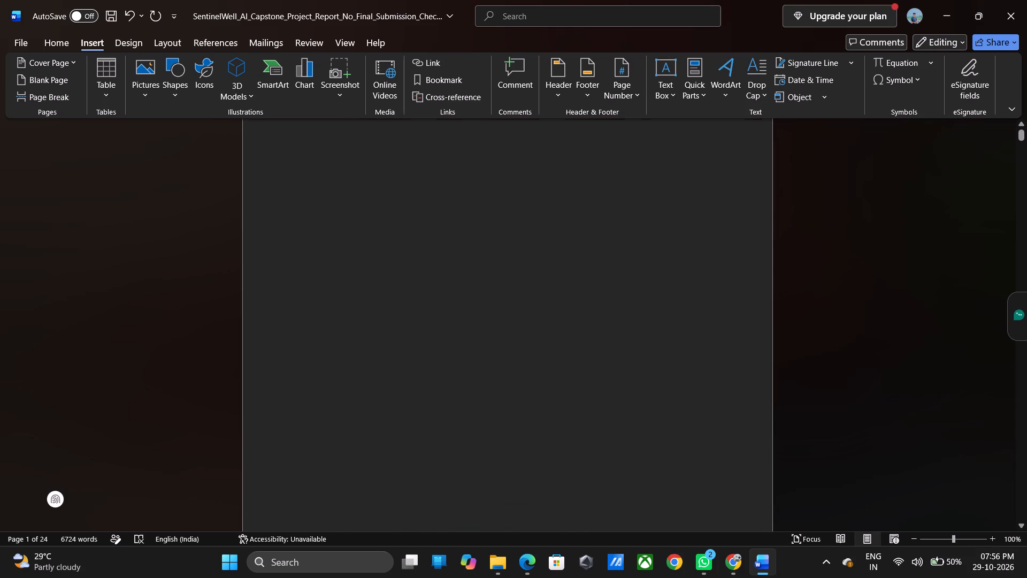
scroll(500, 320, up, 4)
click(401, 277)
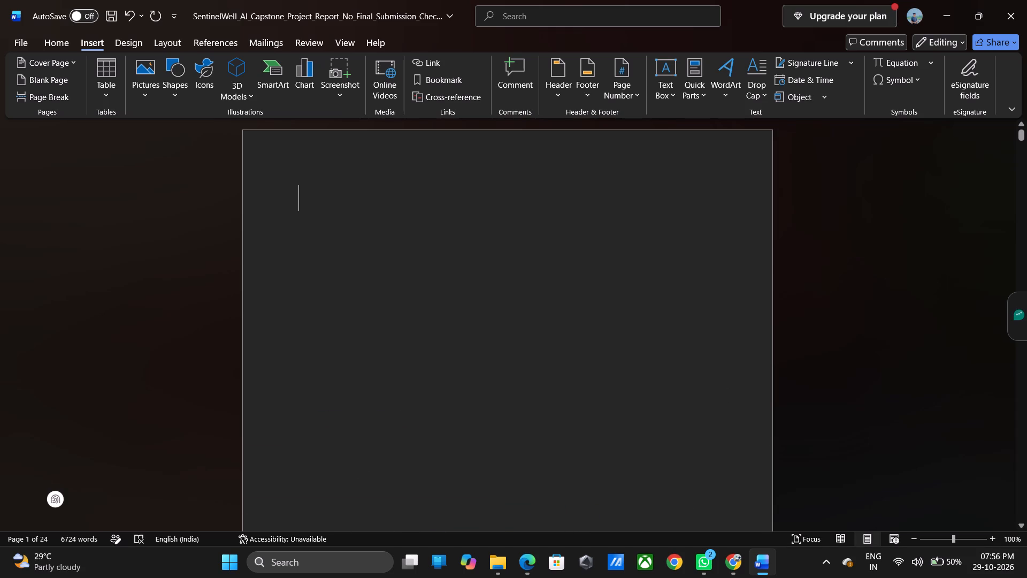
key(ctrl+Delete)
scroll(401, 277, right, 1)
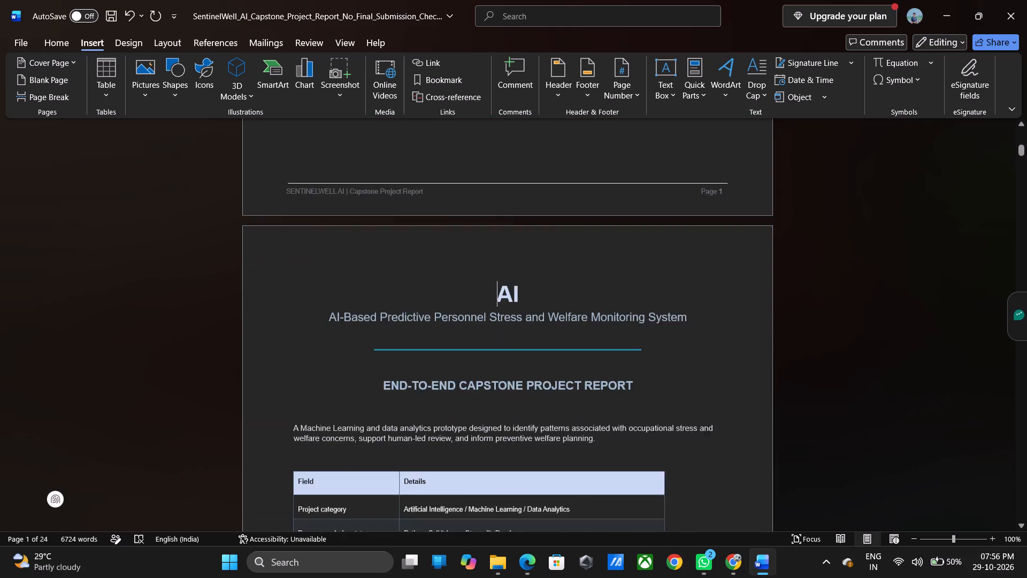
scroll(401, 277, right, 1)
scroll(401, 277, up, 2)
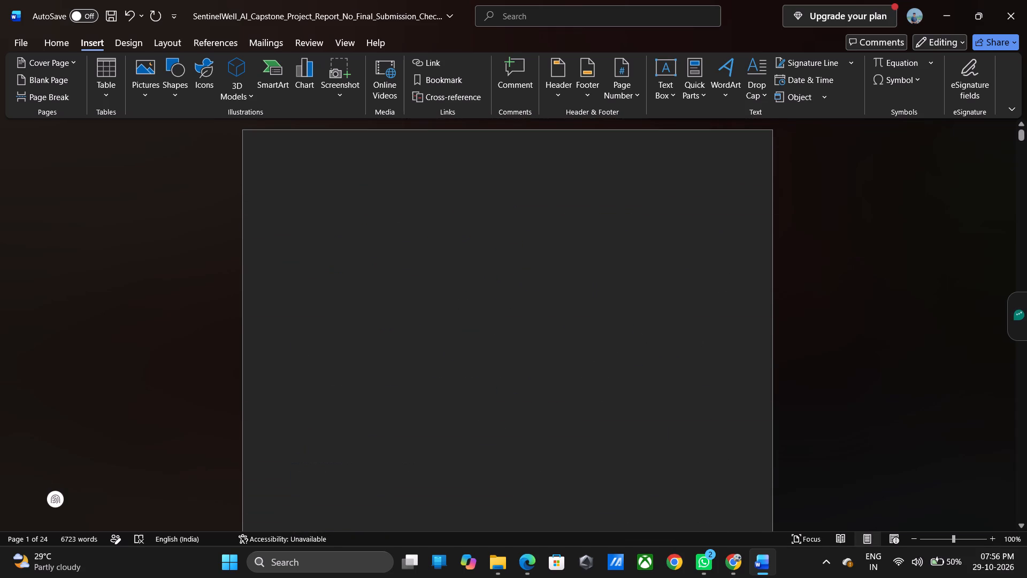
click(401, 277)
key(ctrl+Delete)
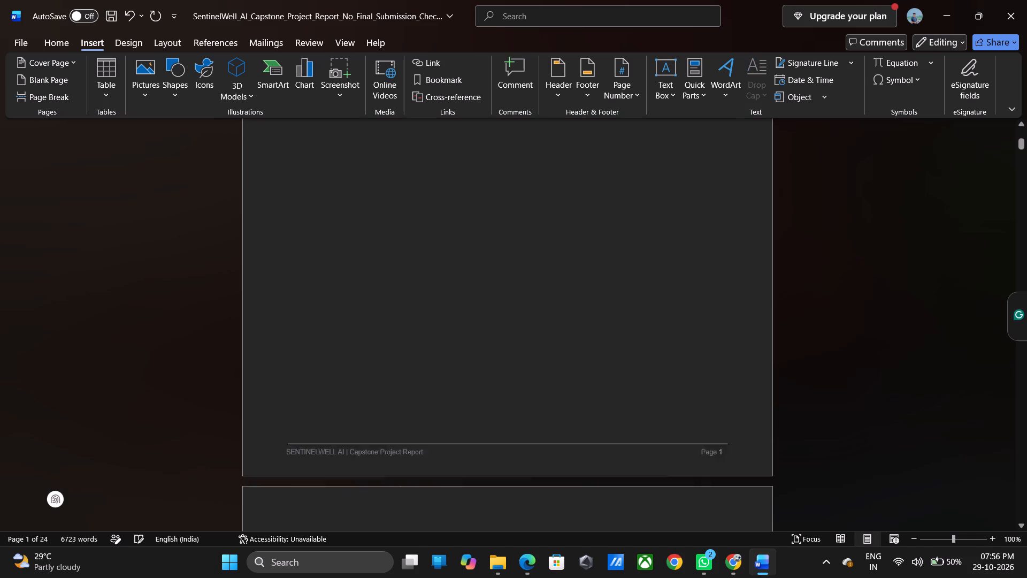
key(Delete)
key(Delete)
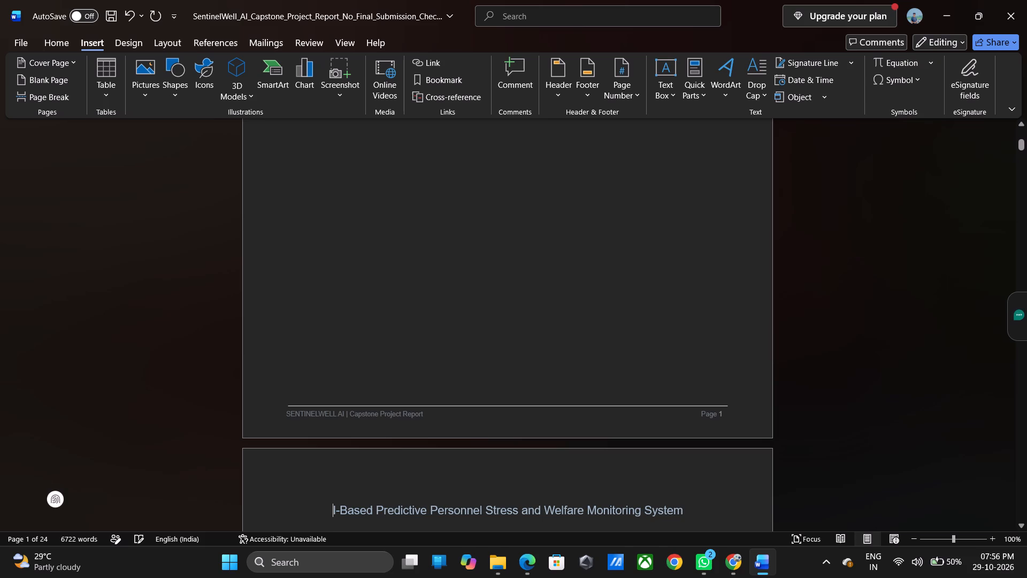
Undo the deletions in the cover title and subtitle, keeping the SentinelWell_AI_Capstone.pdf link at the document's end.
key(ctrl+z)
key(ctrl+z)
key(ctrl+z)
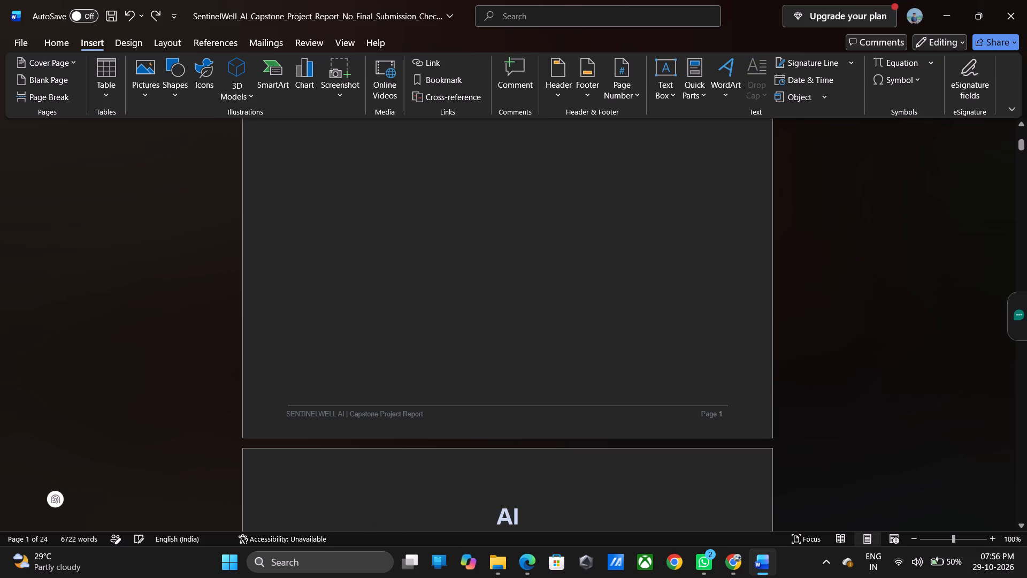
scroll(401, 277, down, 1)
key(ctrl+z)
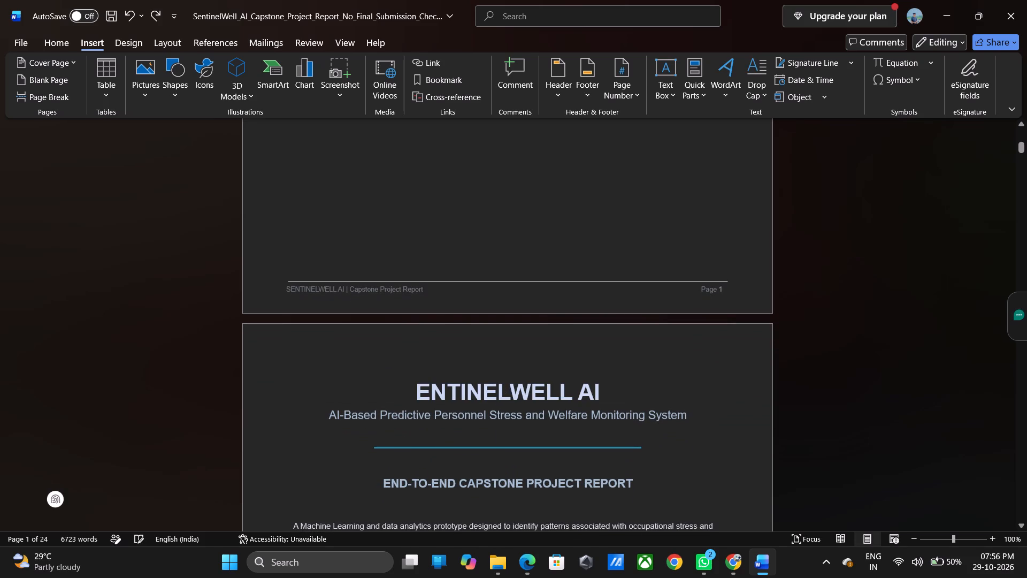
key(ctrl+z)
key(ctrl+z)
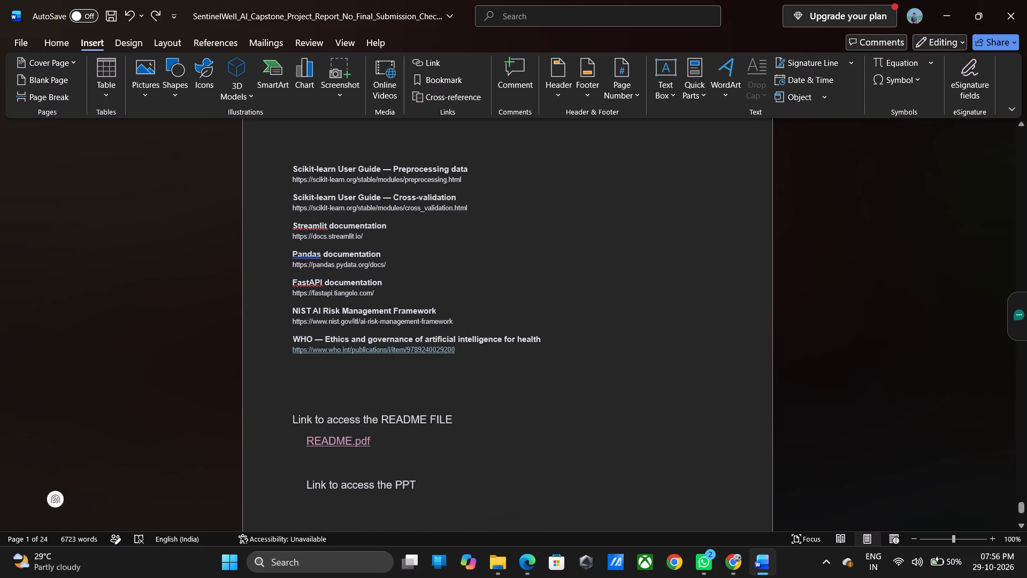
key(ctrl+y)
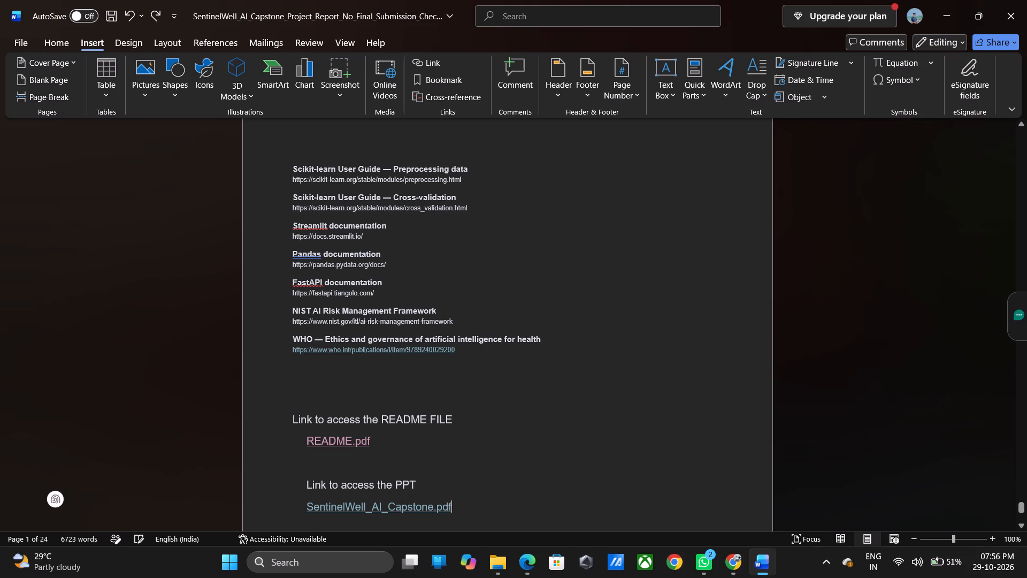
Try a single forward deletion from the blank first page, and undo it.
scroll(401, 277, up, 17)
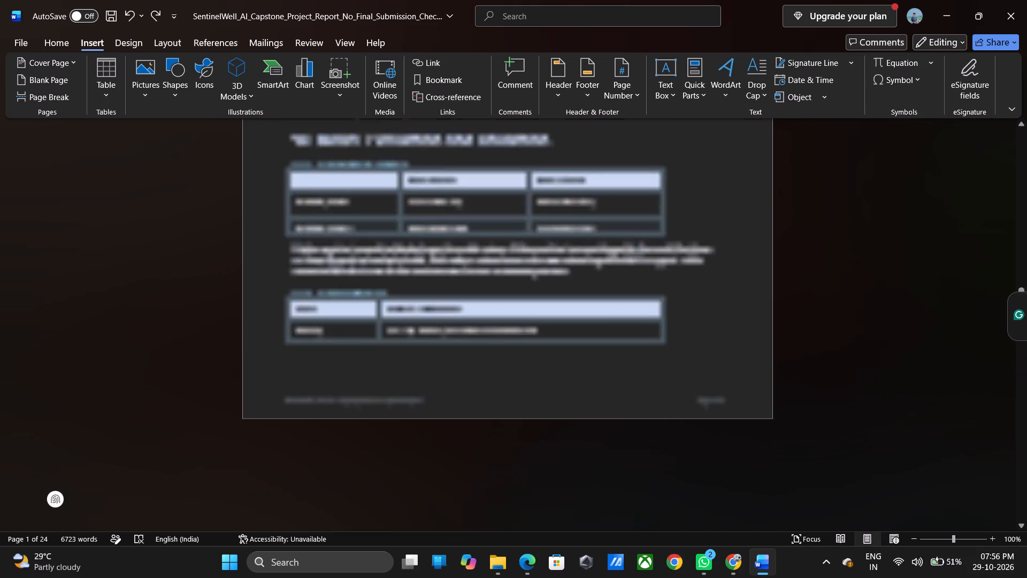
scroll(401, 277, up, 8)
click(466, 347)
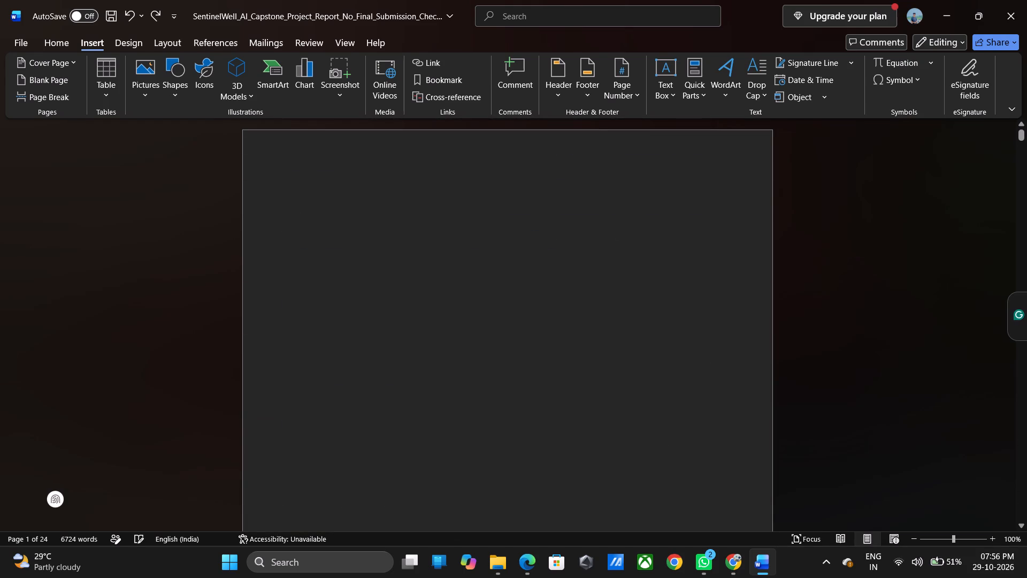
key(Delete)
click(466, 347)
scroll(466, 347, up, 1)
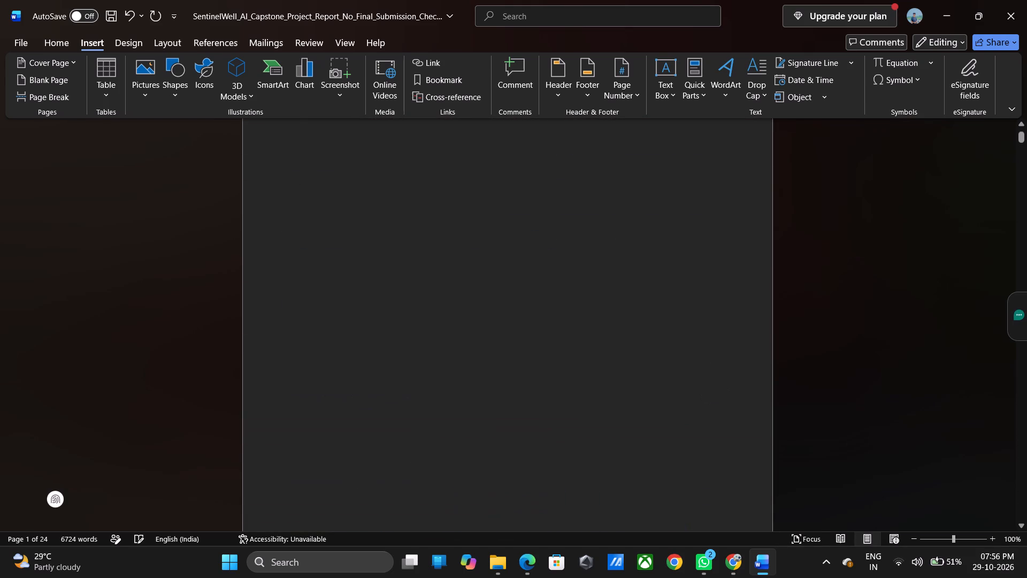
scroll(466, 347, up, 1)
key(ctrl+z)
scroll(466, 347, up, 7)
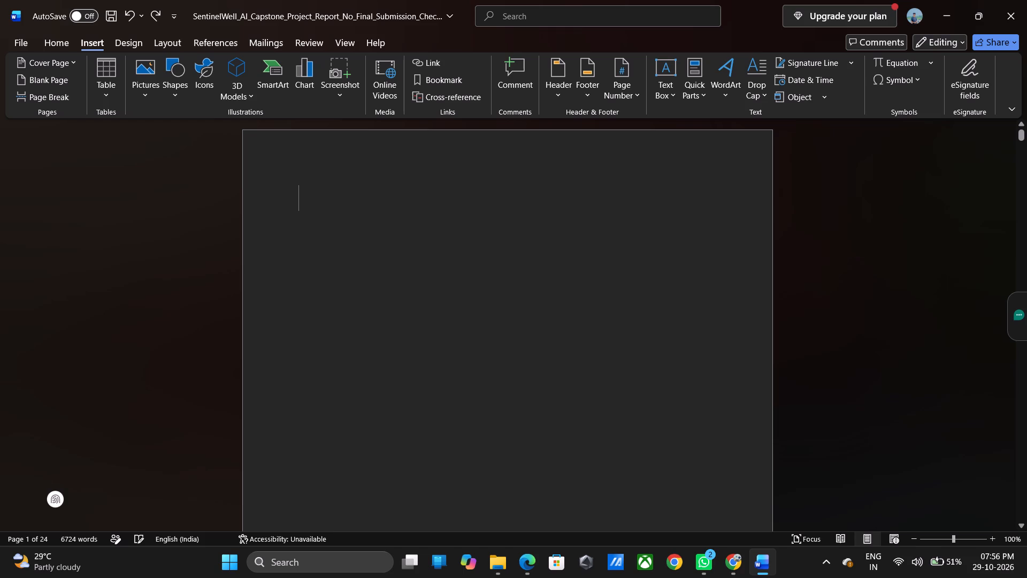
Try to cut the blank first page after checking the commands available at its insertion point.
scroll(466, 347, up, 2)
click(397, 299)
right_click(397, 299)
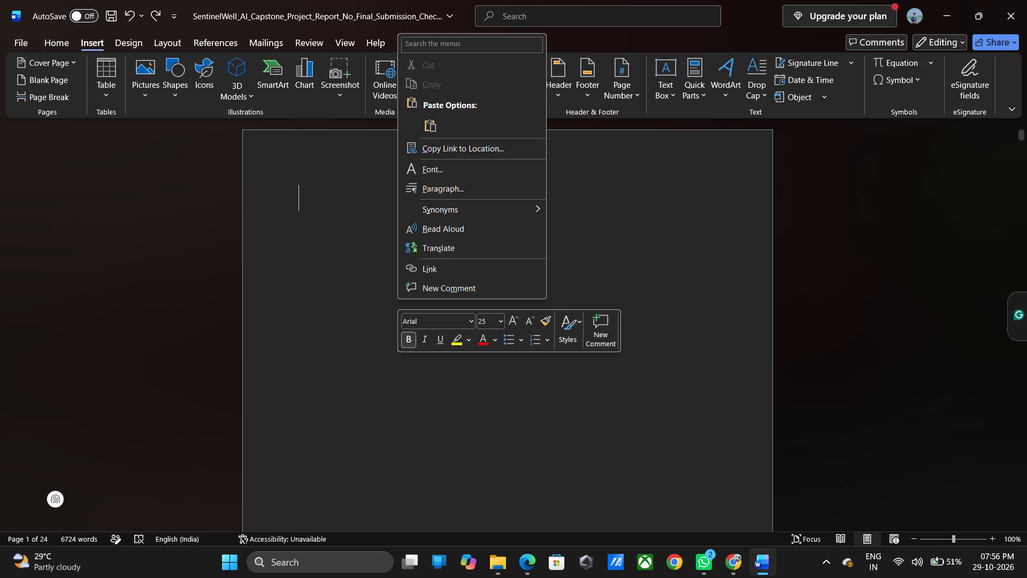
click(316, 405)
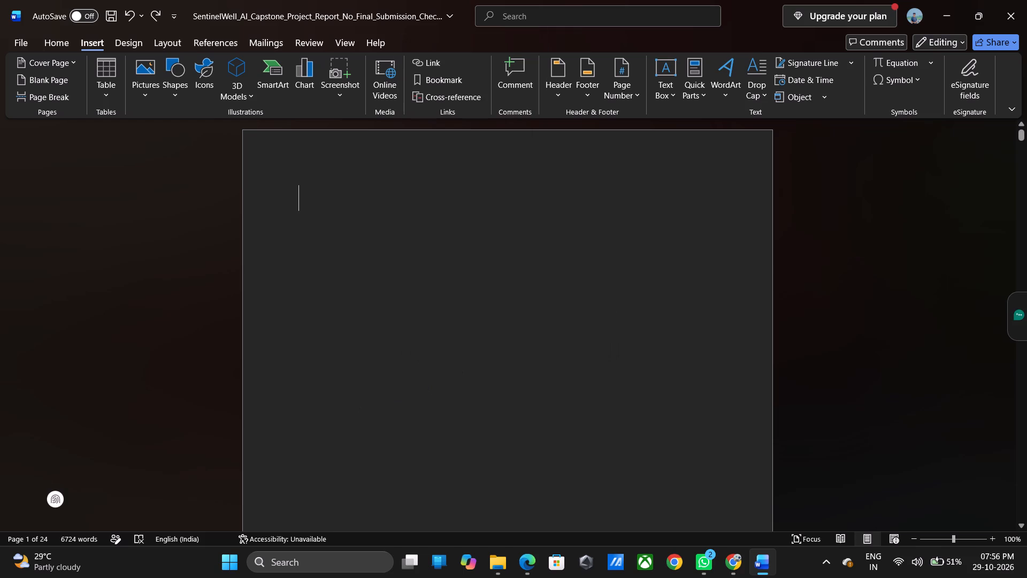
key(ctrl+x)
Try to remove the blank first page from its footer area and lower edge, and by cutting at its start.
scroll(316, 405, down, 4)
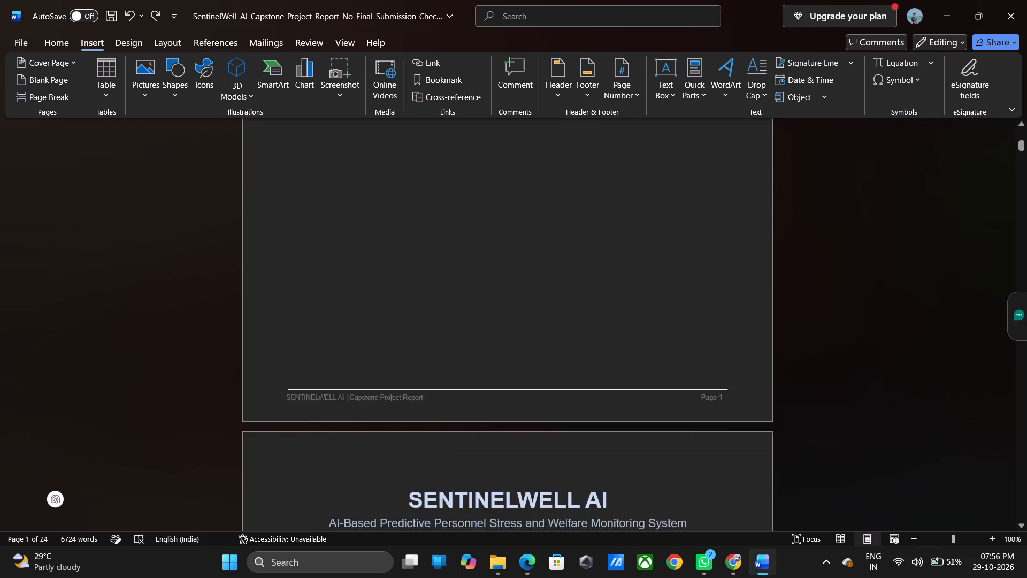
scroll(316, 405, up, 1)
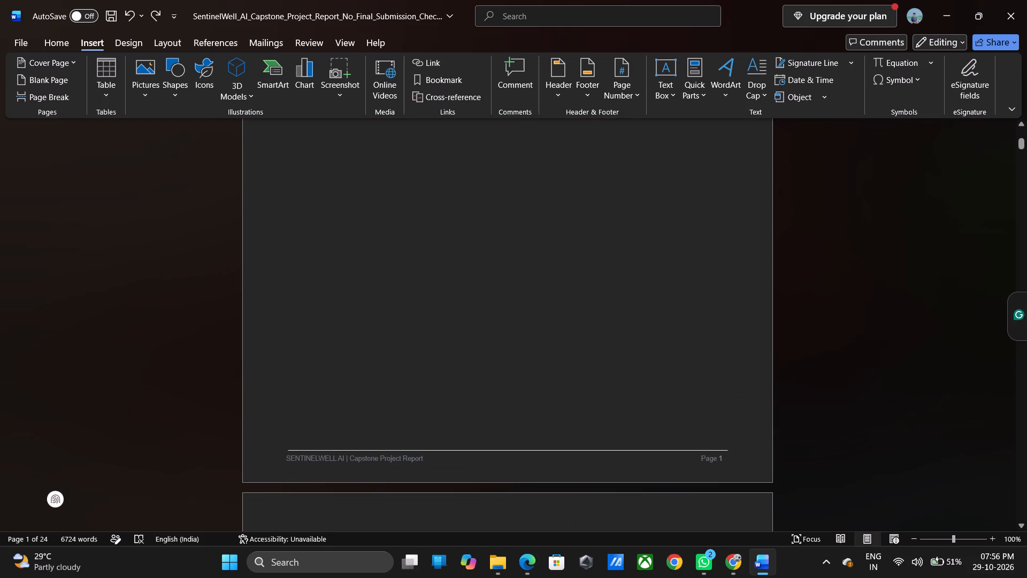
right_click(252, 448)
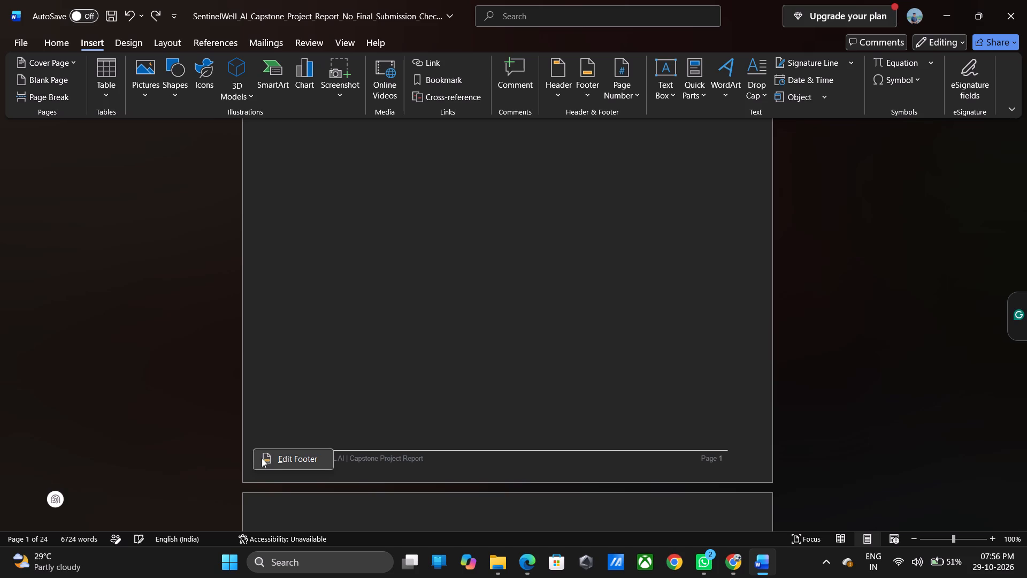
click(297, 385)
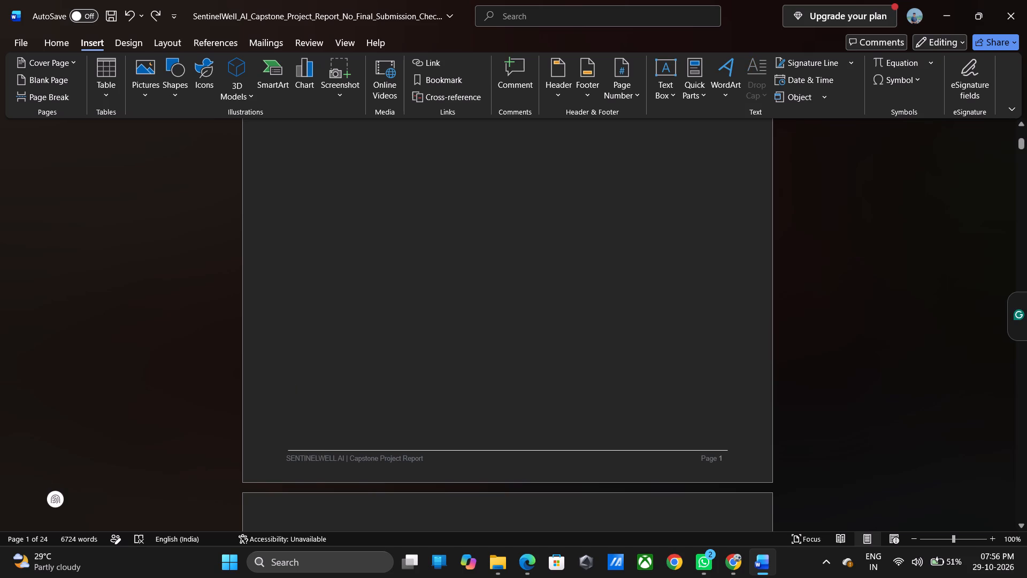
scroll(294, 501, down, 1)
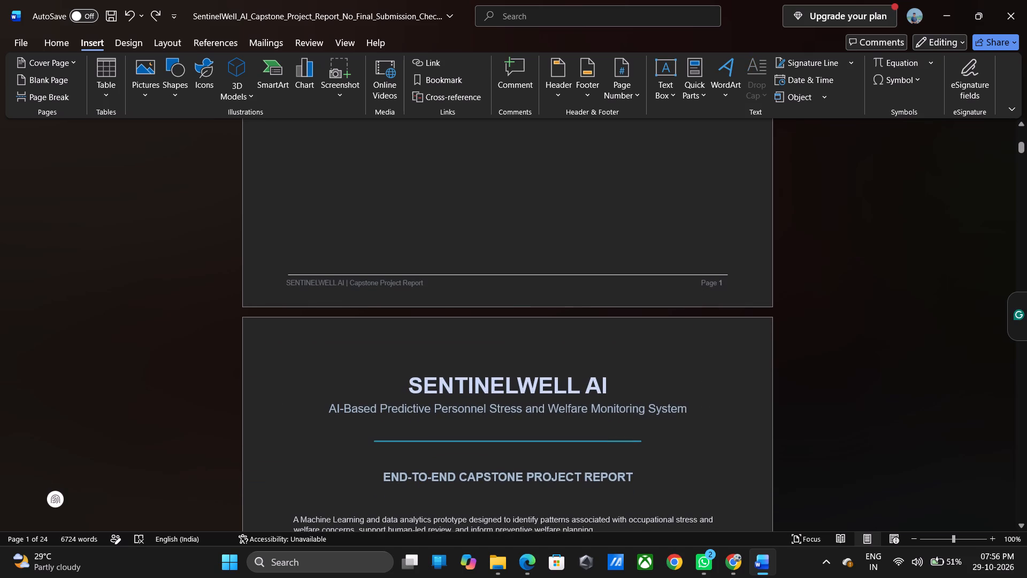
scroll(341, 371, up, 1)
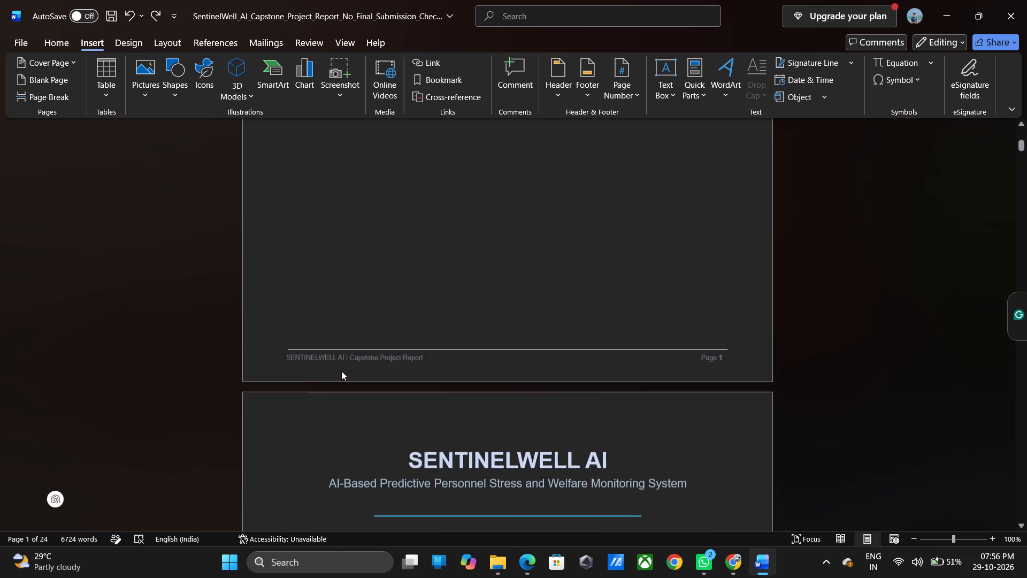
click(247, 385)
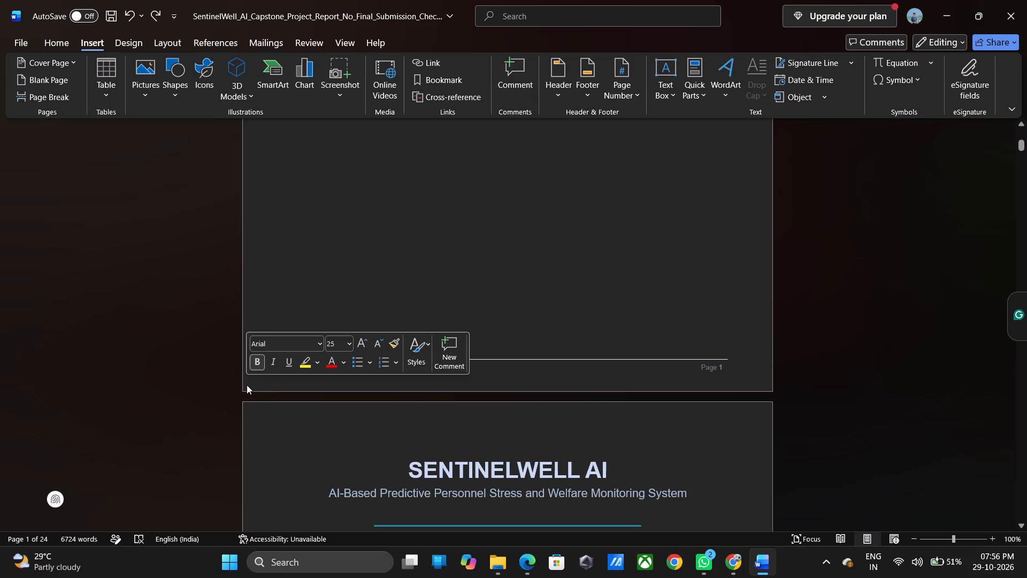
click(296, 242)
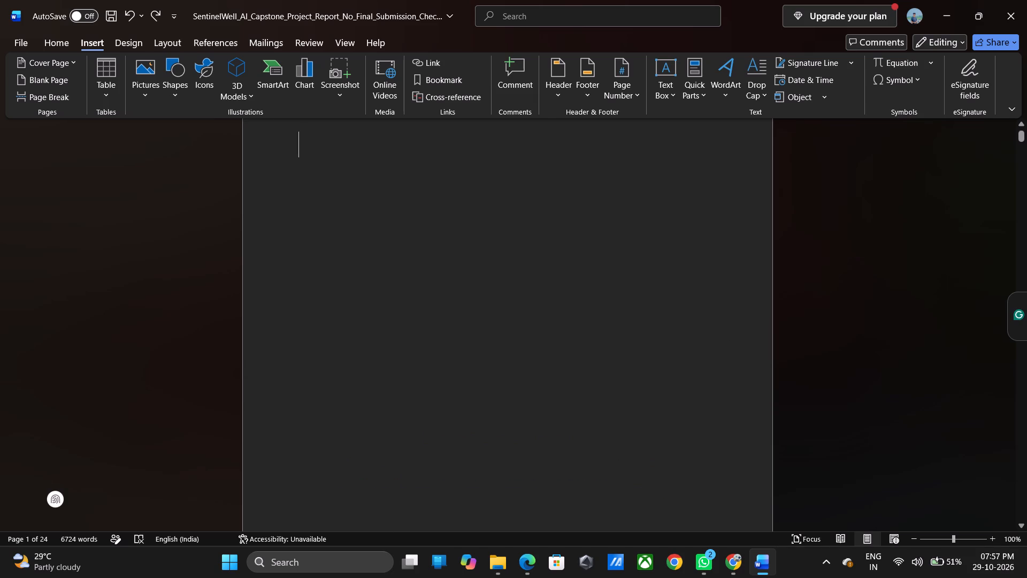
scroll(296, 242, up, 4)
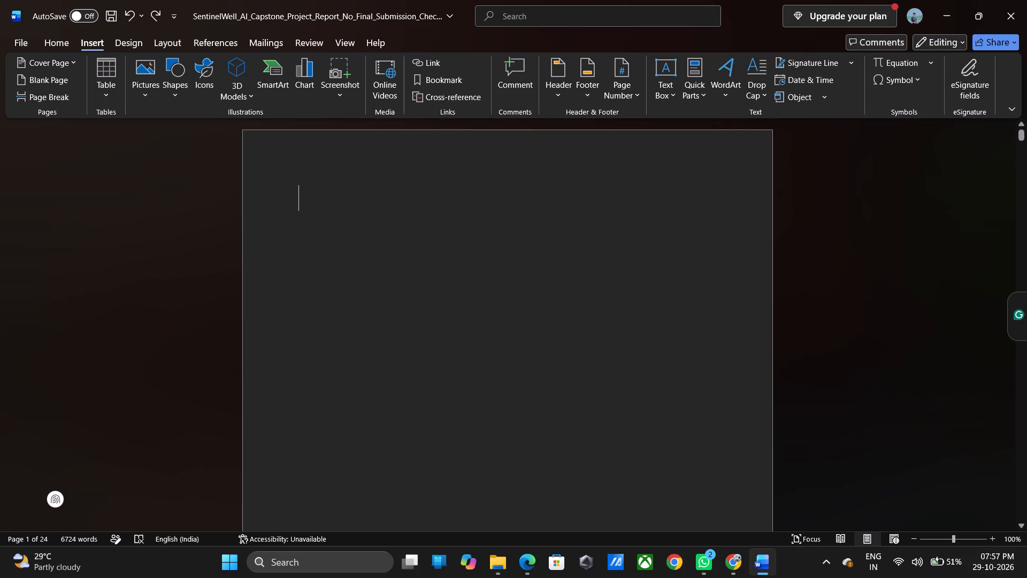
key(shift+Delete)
key(space)
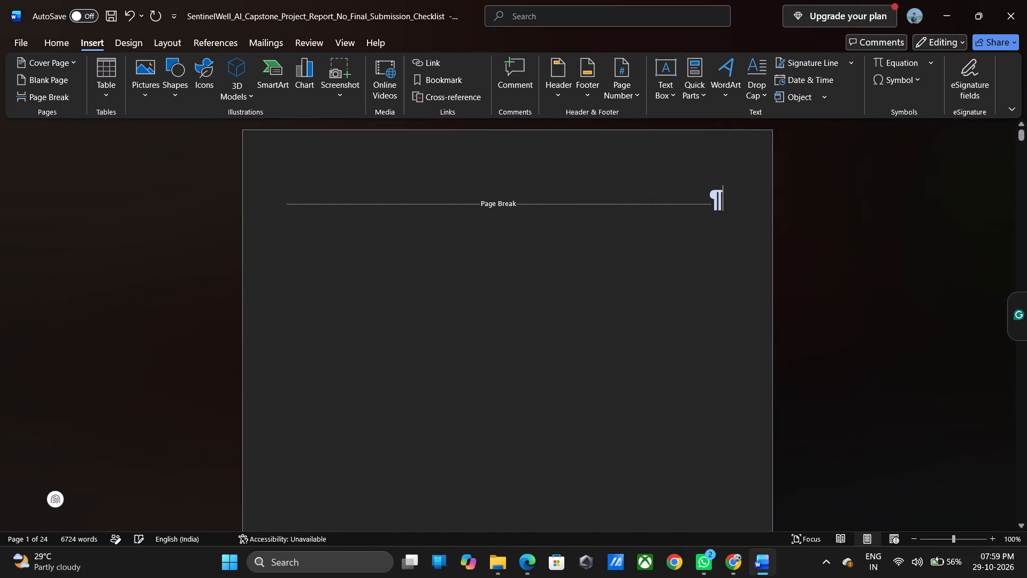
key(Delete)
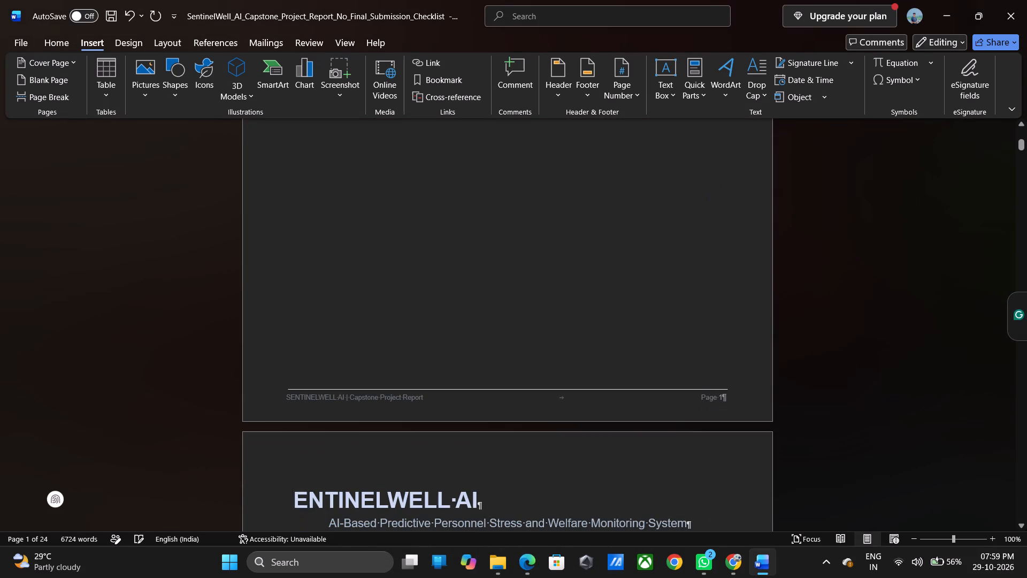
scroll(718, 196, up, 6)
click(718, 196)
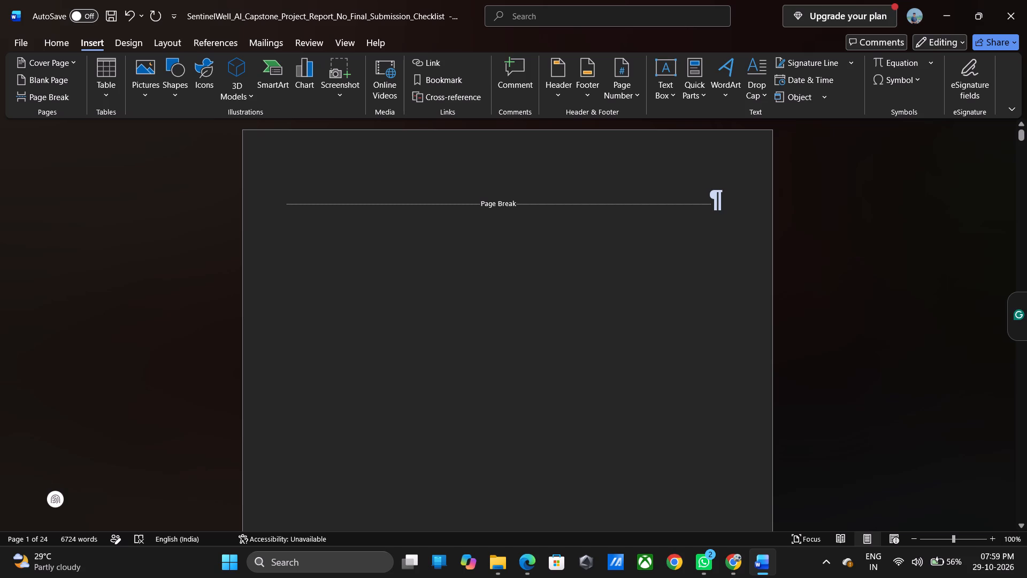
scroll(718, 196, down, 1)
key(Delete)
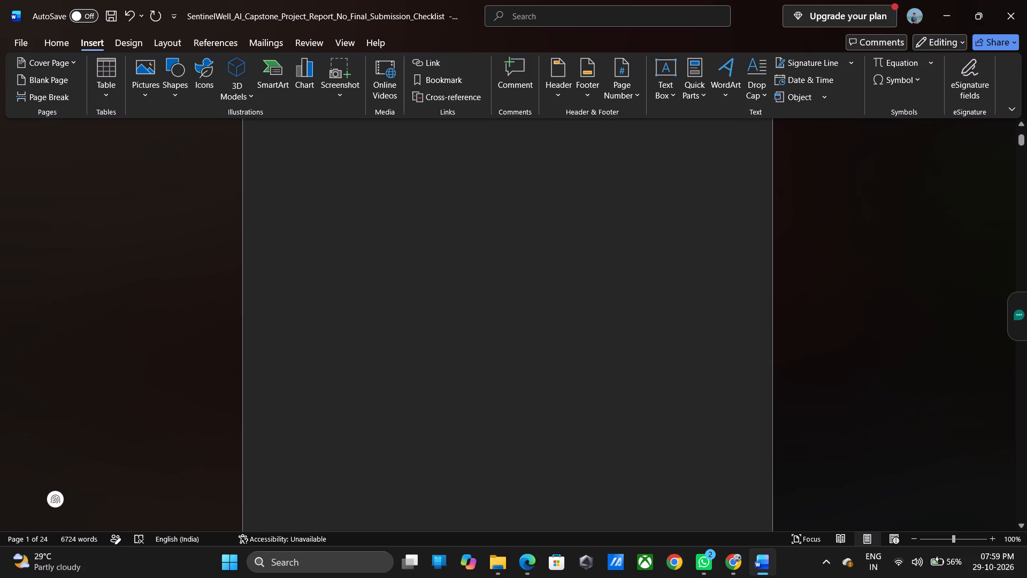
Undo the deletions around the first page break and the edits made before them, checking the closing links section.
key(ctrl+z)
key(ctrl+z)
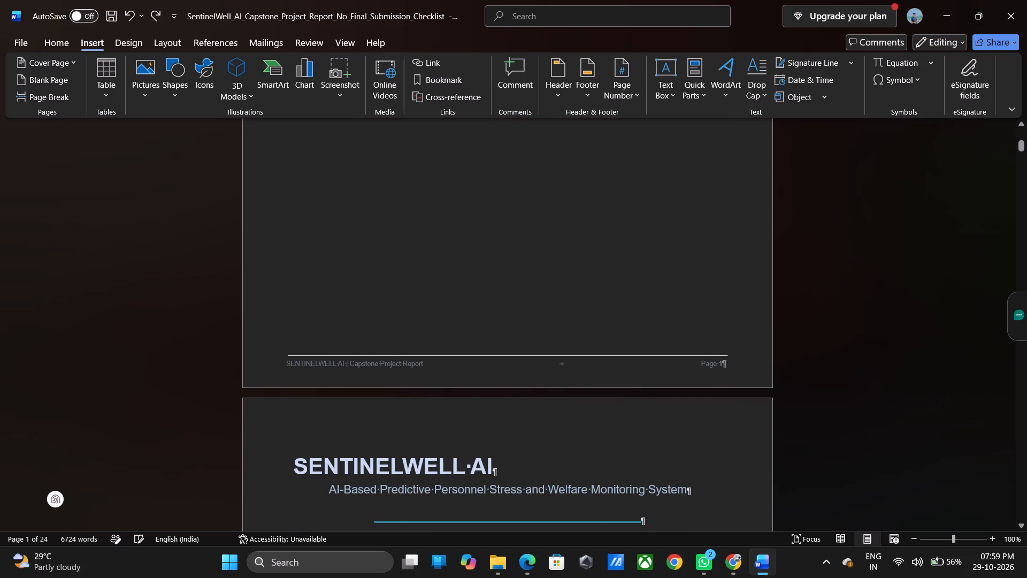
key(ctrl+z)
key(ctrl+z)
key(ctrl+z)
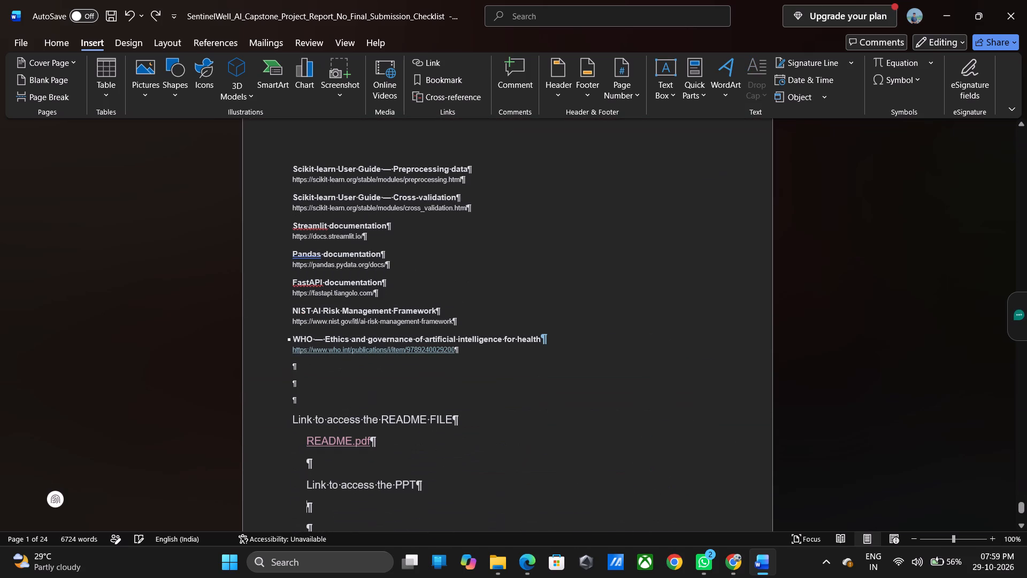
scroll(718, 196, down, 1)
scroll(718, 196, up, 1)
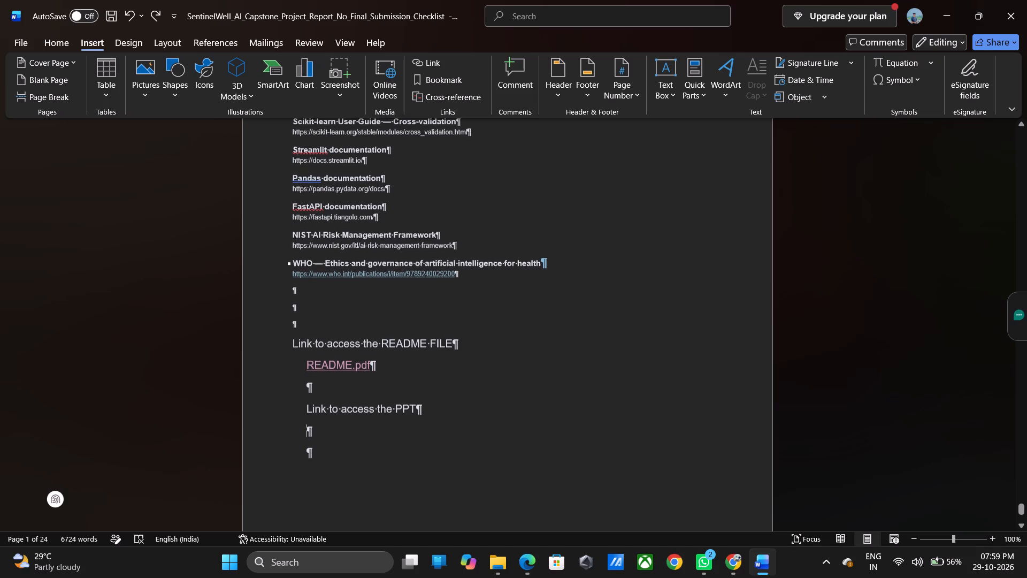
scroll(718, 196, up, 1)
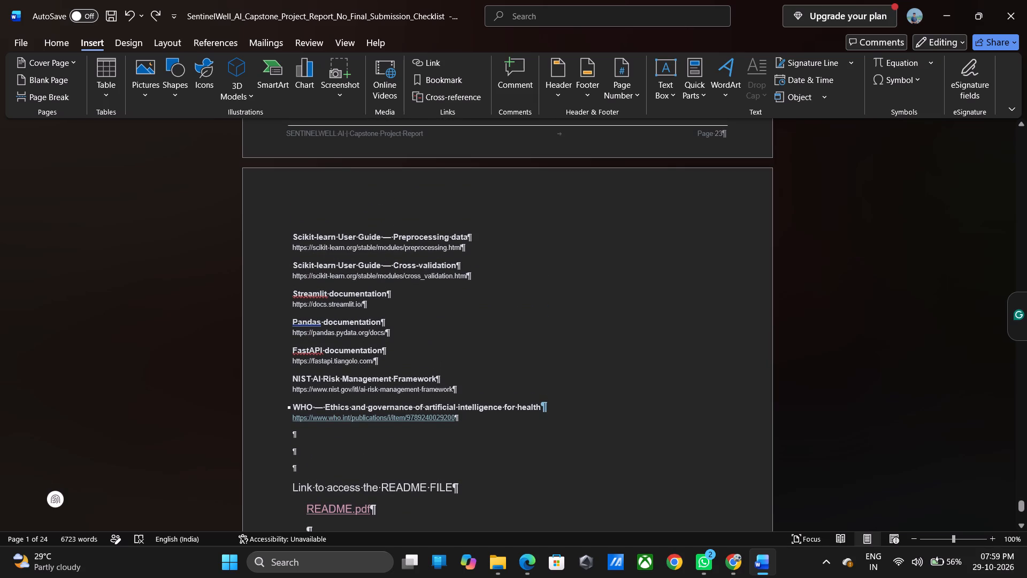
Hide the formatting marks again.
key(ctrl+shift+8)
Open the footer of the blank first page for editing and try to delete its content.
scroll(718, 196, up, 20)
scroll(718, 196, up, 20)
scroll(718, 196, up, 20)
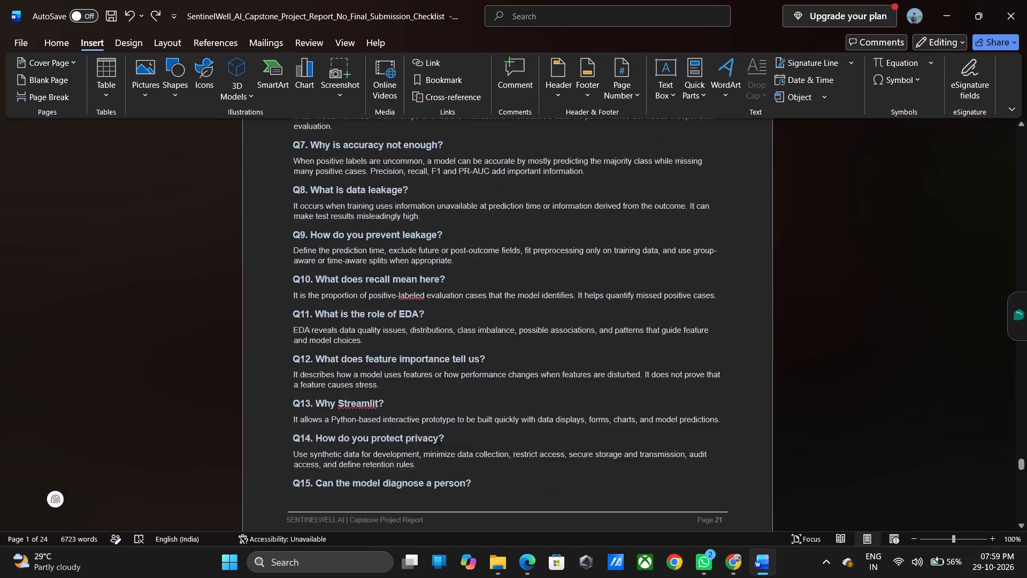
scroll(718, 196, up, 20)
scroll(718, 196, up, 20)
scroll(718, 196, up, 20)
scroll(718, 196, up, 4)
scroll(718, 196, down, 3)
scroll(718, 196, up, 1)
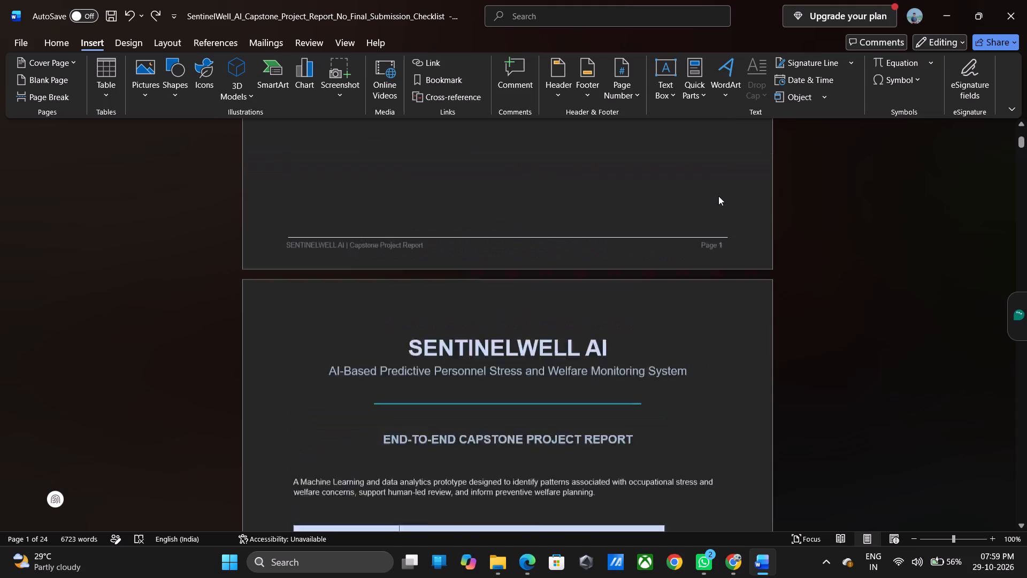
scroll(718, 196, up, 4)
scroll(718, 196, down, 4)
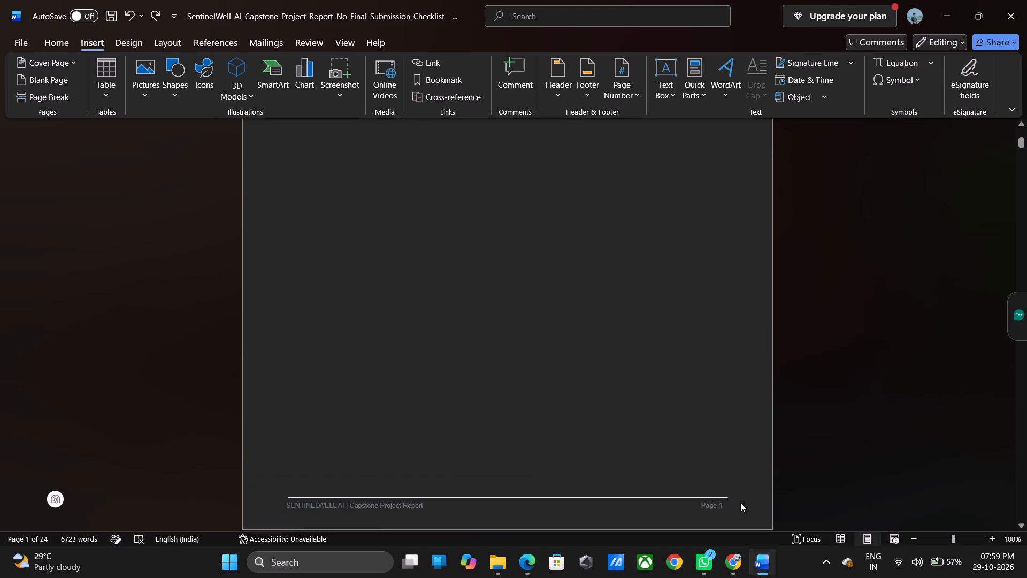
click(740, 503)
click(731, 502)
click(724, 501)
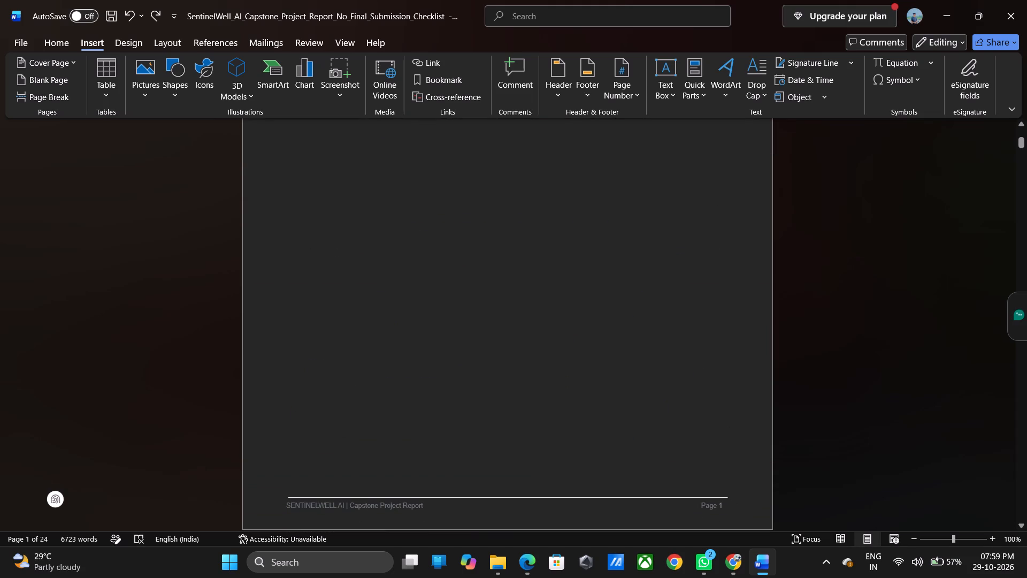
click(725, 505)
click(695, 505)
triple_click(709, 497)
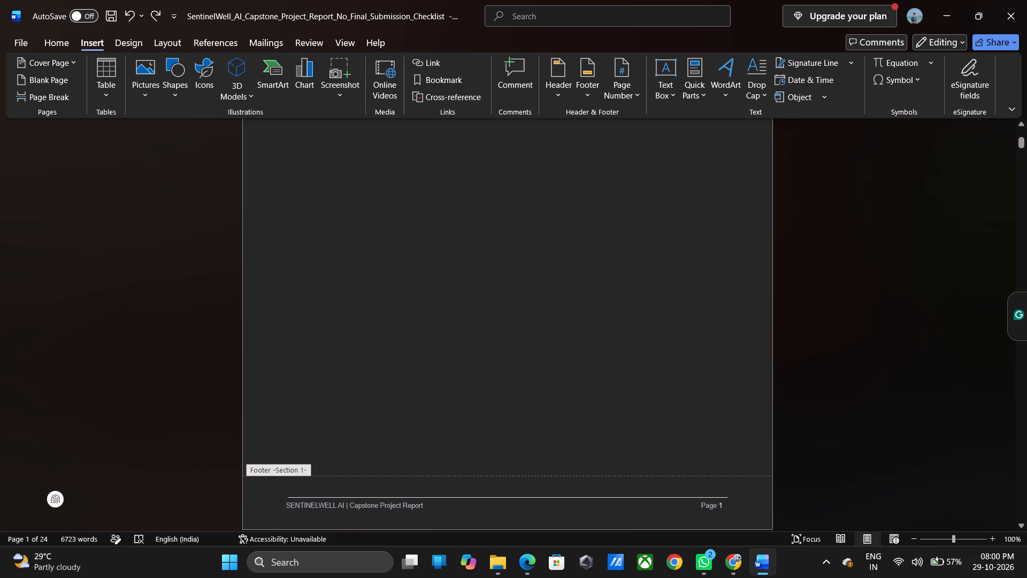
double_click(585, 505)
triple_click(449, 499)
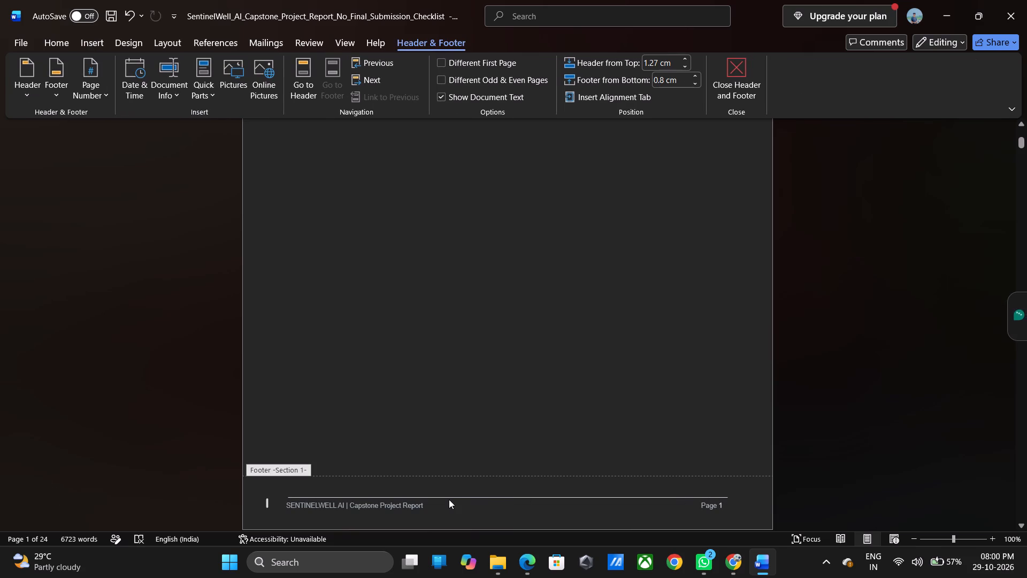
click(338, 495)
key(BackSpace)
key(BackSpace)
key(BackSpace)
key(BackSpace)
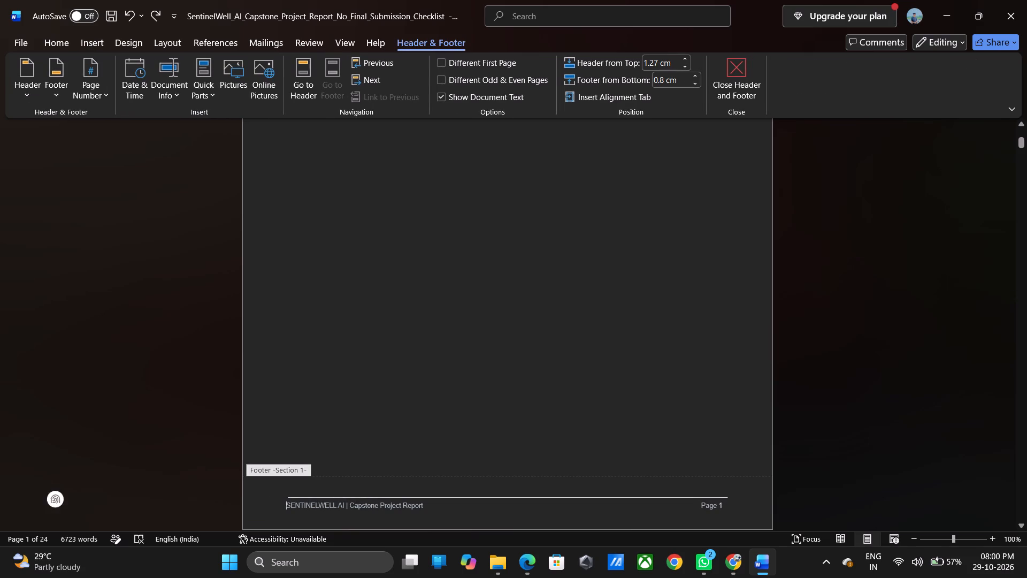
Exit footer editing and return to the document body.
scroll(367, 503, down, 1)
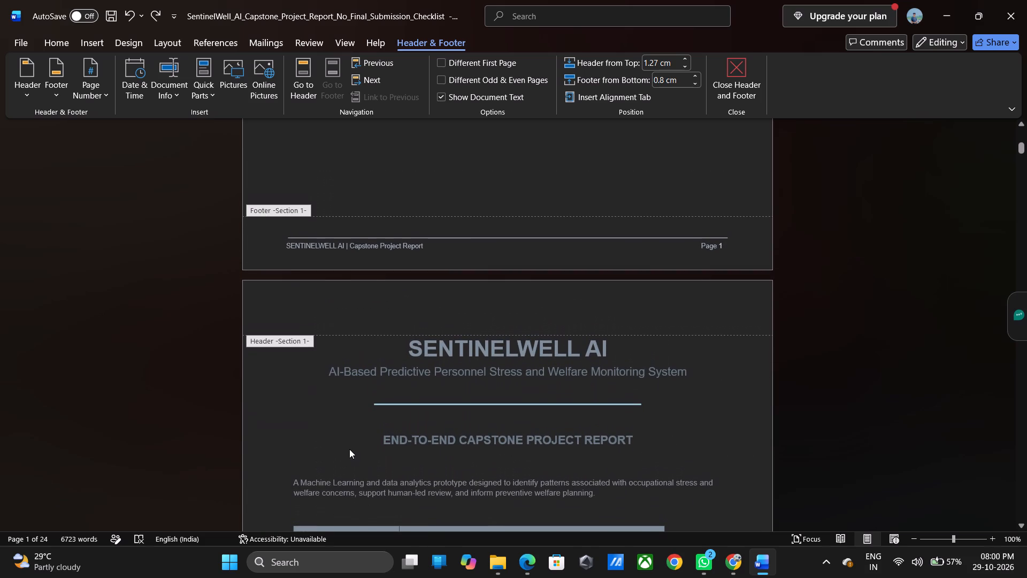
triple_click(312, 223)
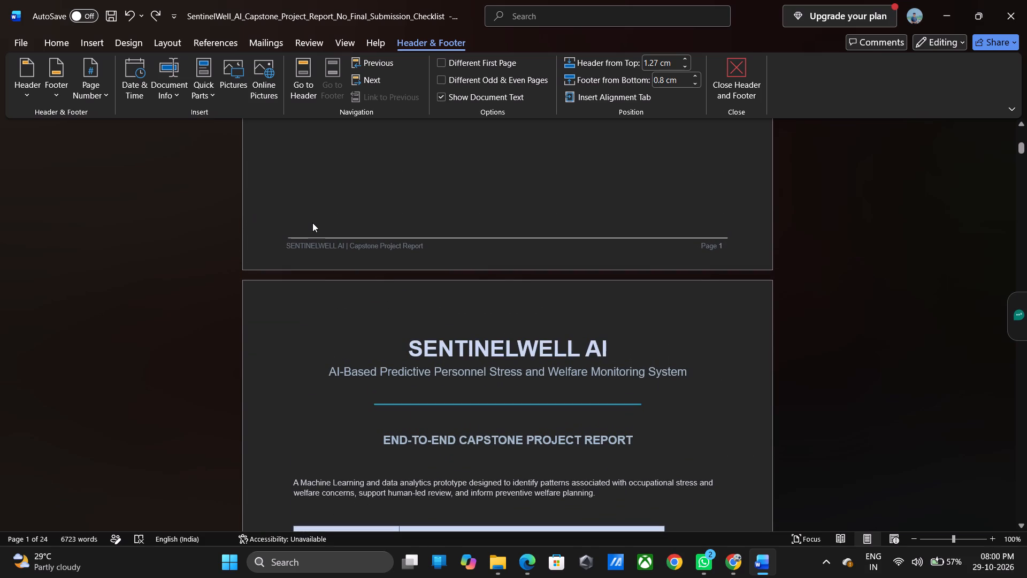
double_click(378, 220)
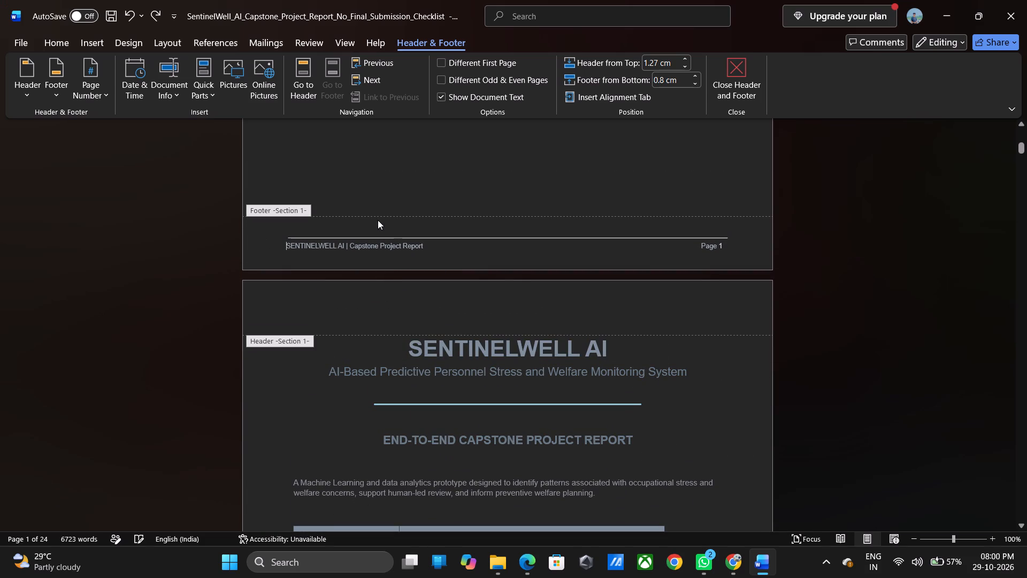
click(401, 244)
Delete the page break before the SENTINELWELL AI title to pull the title page content up onto the first page.
scroll(401, 244, up, 2)
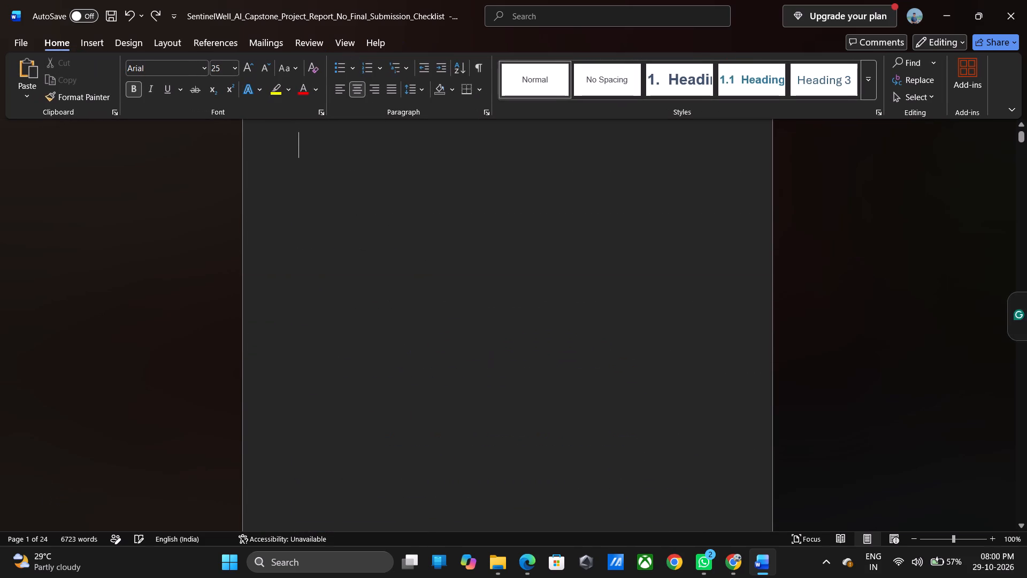
scroll(401, 244, up, 3)
scroll(401, 244, down, 6)
scroll(401, 244, up, 1)
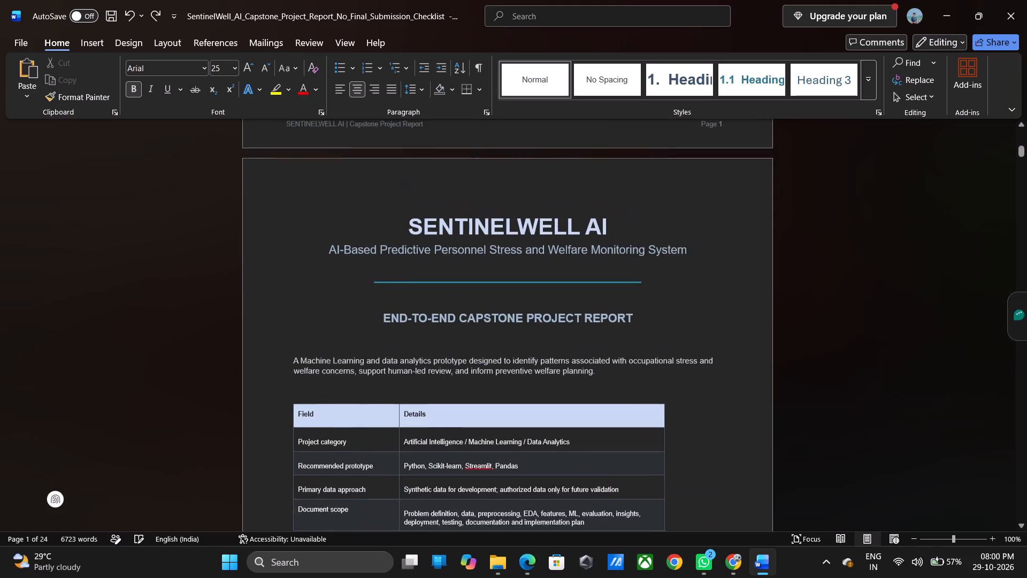
scroll(401, 244, up, 2)
click(406, 309)
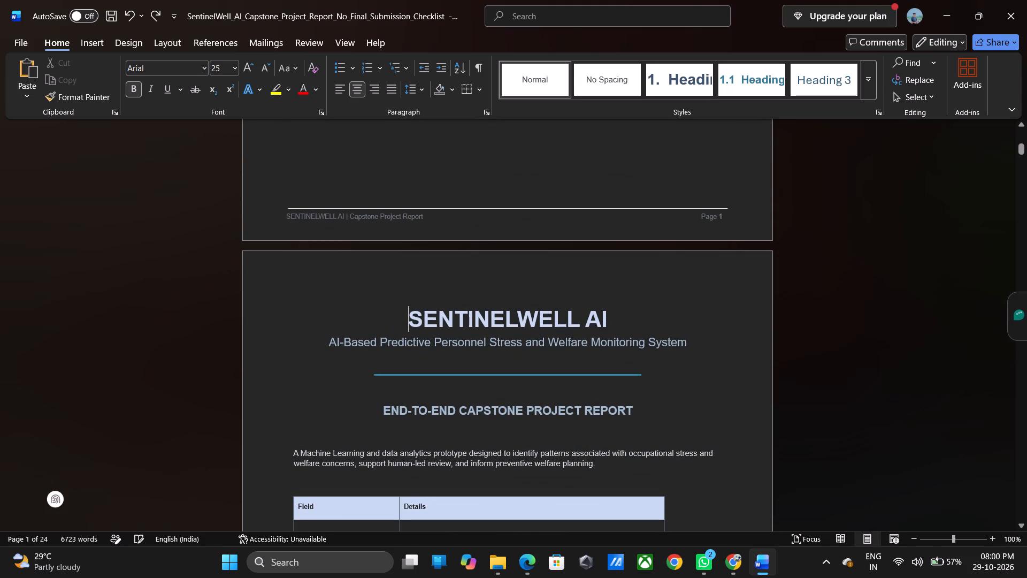
key(BackSpace)
key(BackSpace)
key(BackSpace)
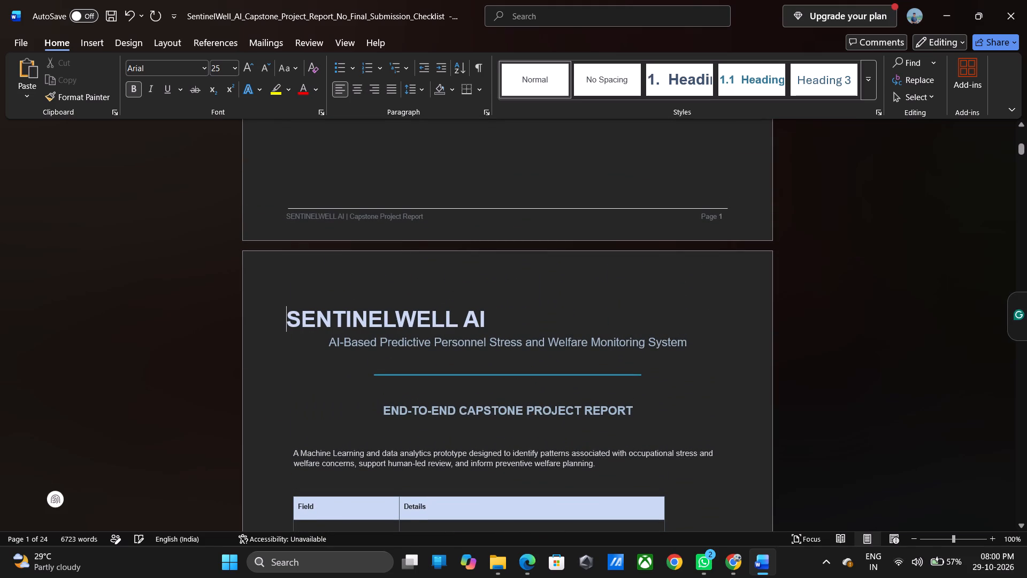
key(BackSpace)
key(BackSpace)
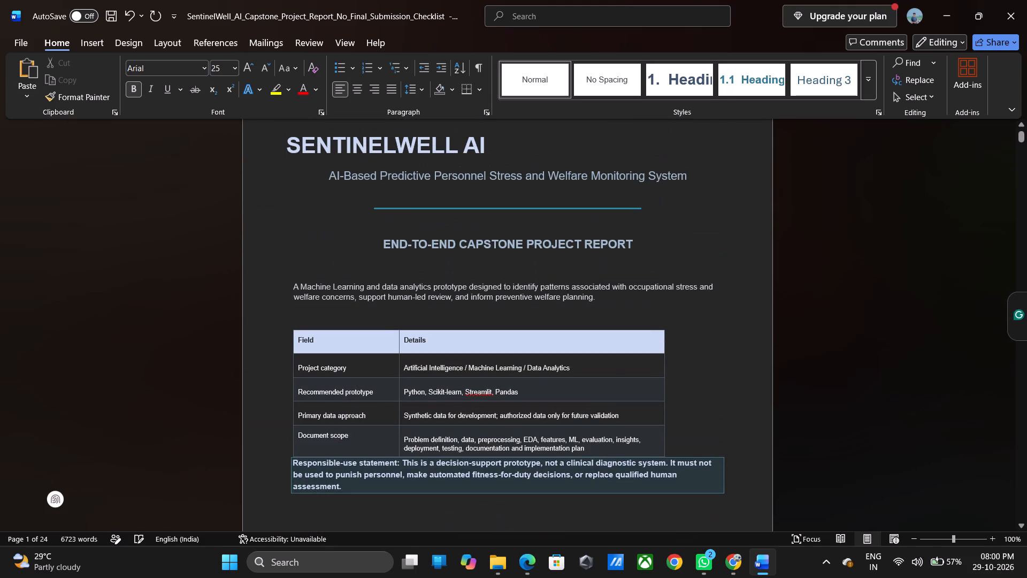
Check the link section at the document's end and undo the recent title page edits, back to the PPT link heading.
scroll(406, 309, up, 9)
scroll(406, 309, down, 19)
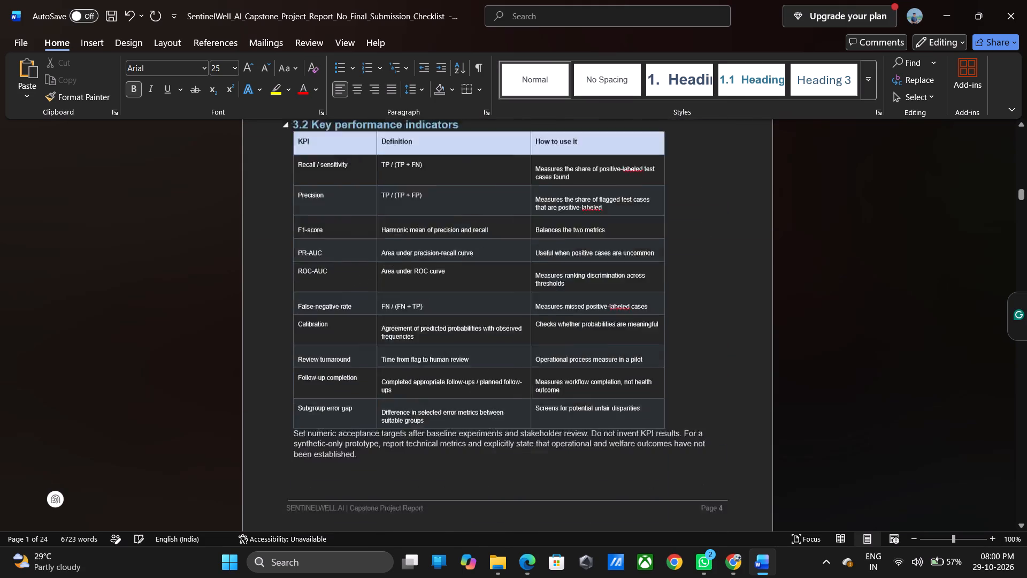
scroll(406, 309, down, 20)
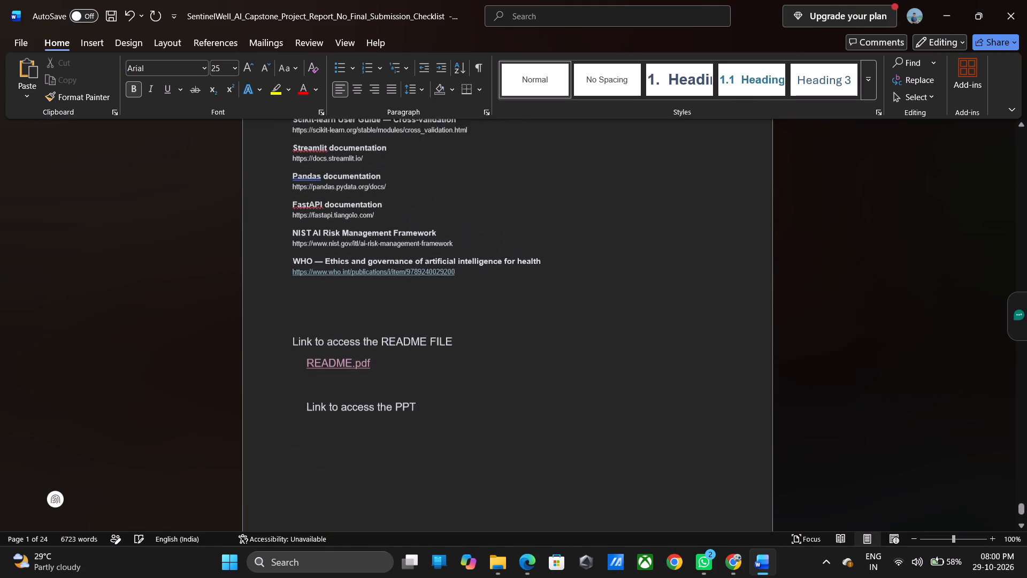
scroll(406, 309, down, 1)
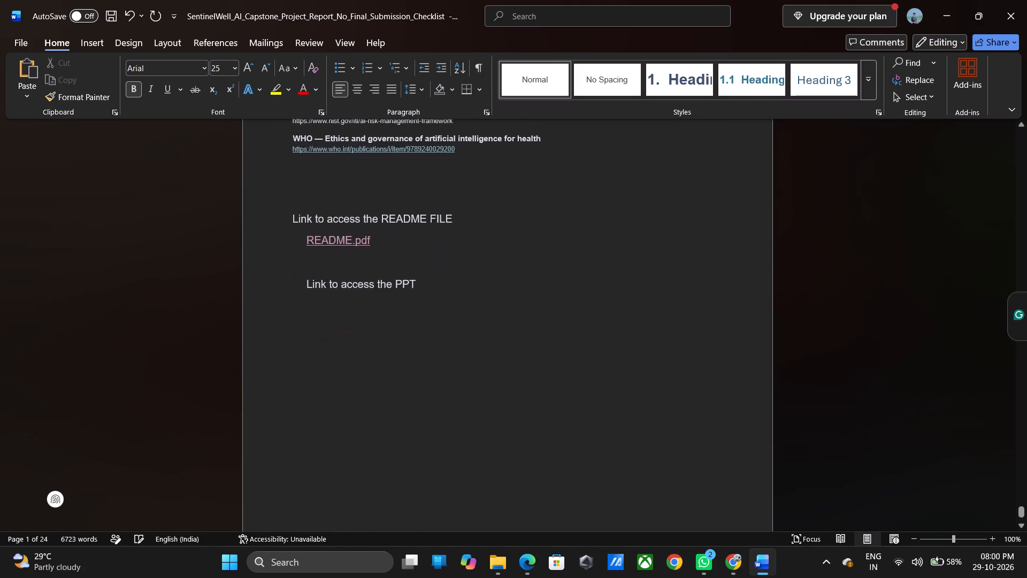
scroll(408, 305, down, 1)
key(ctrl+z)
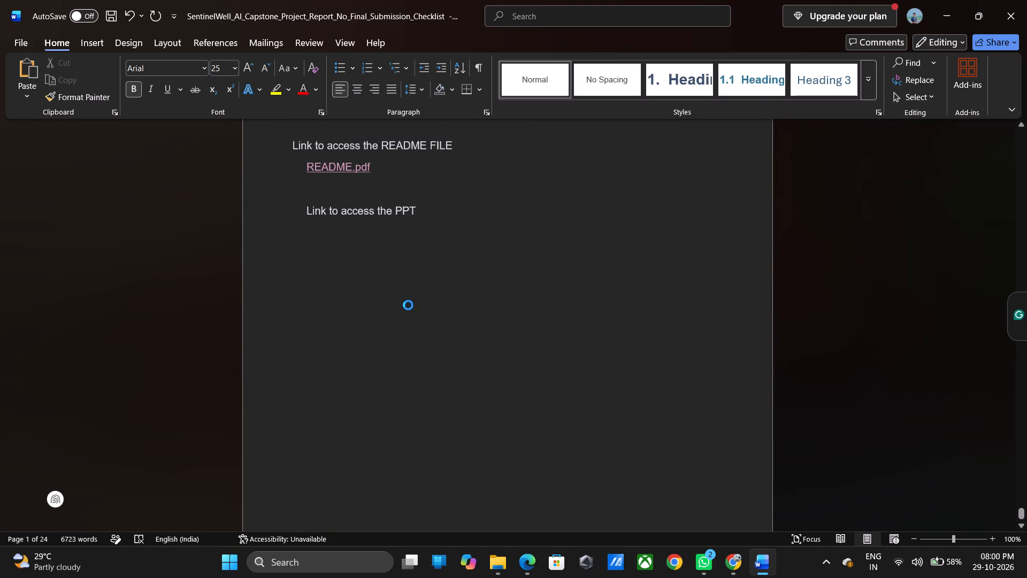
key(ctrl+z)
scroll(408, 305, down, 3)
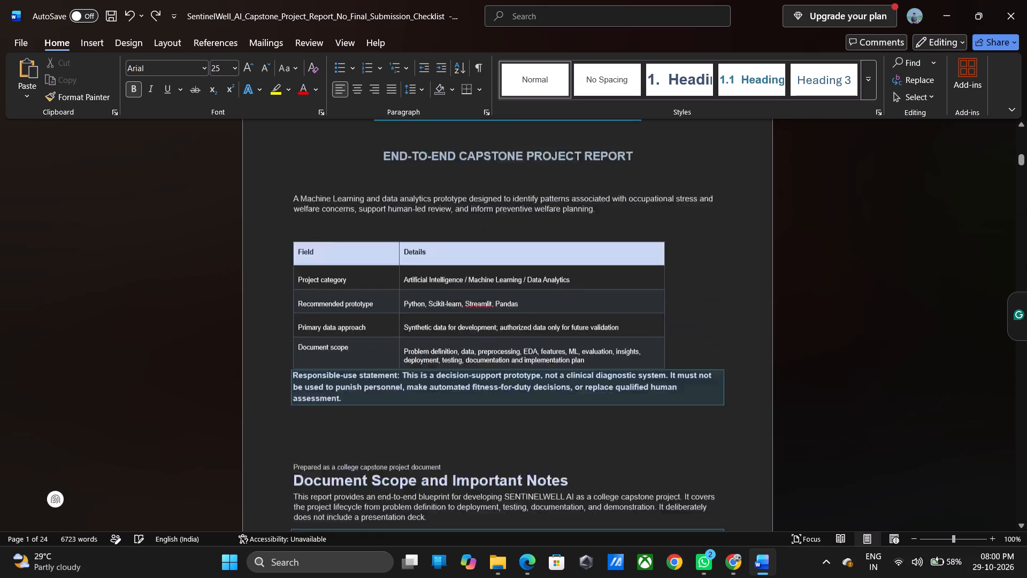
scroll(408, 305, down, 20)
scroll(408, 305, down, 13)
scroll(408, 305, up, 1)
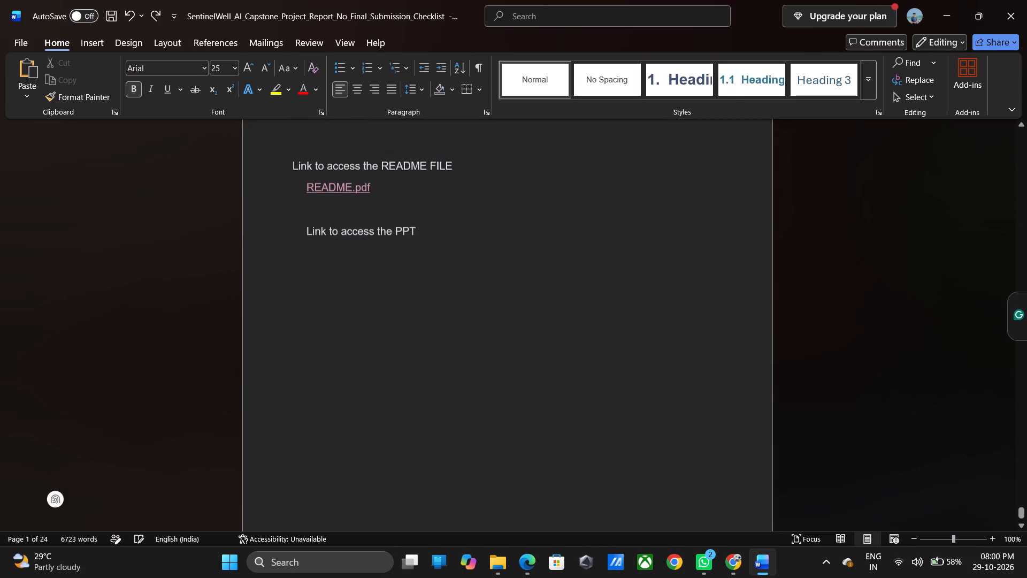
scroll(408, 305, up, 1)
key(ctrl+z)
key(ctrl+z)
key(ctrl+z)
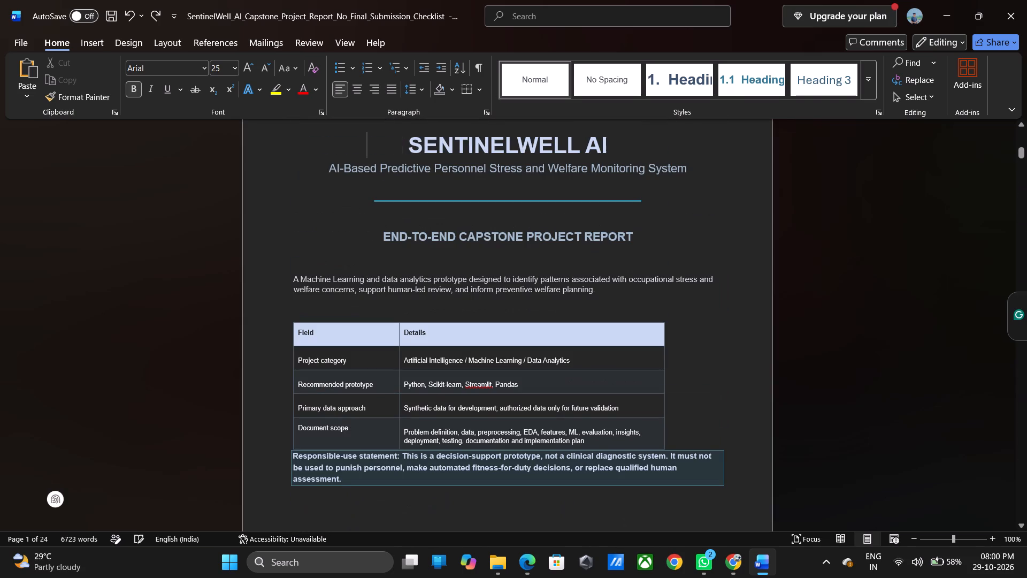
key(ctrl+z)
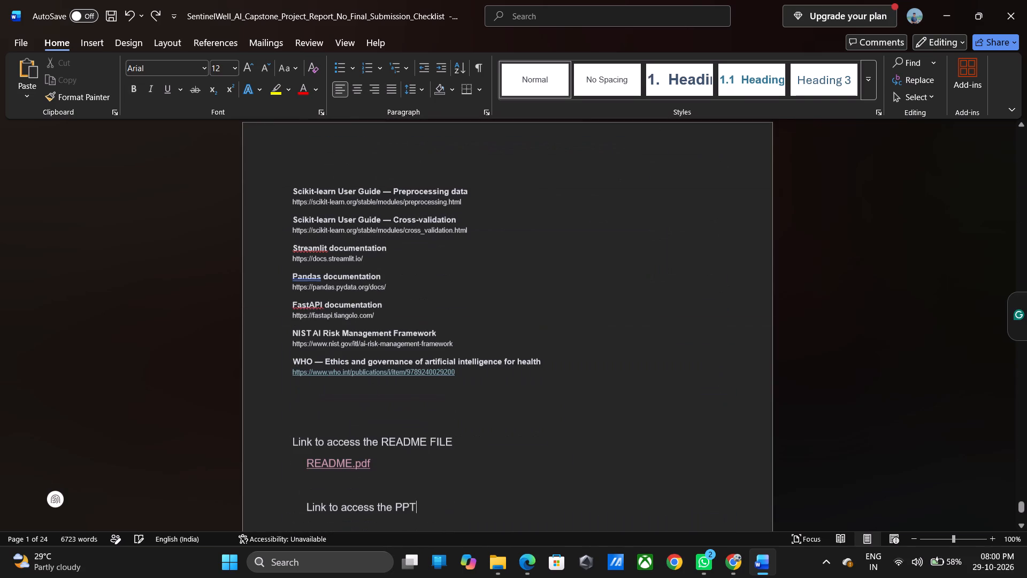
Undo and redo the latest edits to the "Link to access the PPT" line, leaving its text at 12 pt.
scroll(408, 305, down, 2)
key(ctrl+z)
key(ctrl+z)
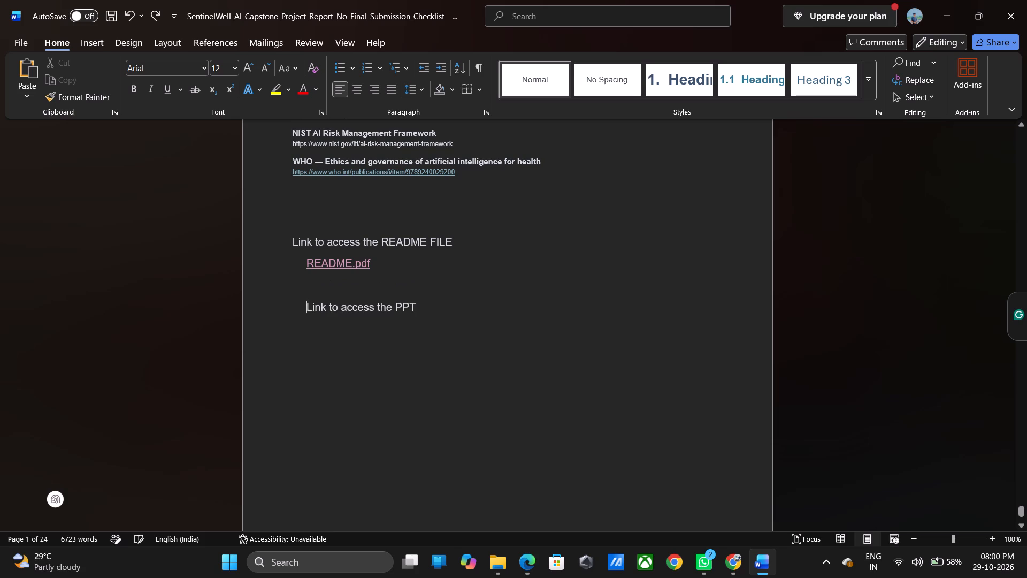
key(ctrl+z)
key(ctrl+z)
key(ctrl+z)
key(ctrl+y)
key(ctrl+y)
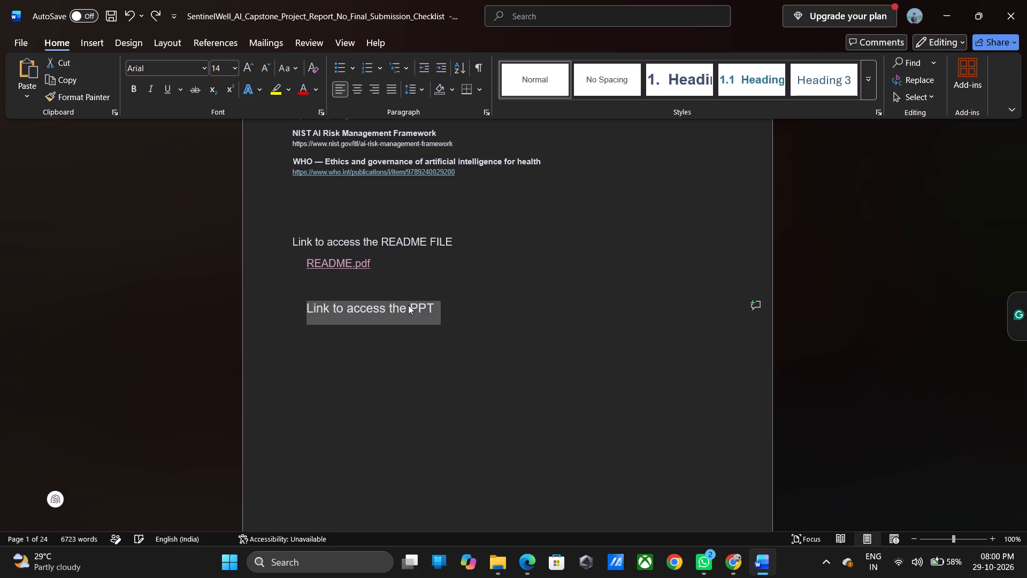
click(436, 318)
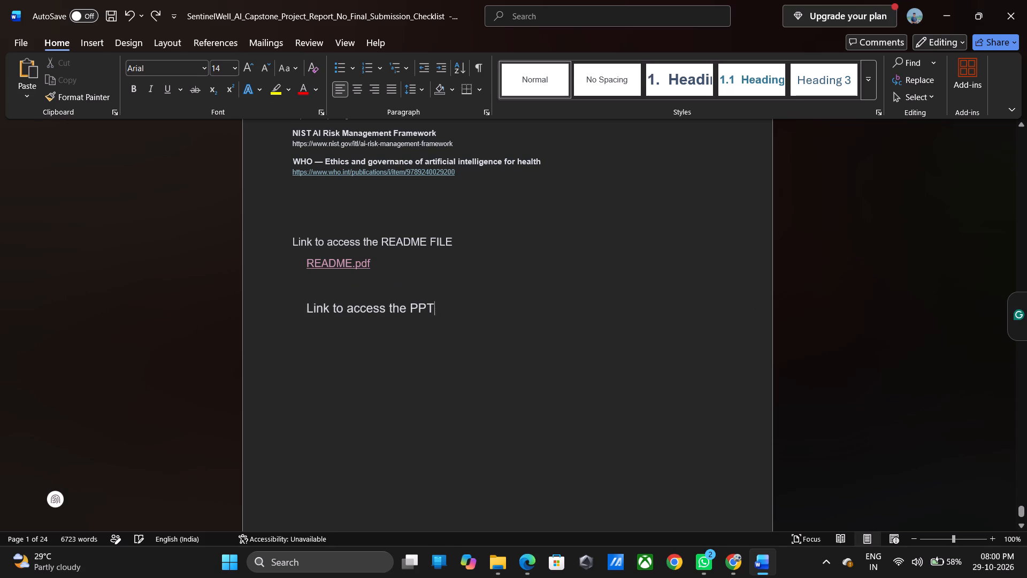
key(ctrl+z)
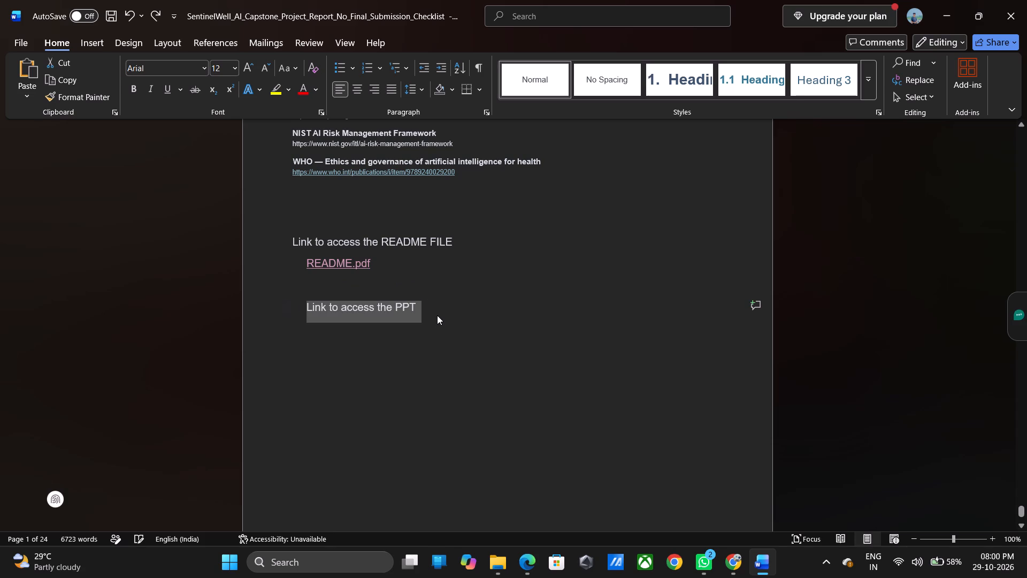
Insert a hyperlink to SentinelWell_AI_Capstone.pdf on a new line below "Link to access the PPT".
click(437, 315)
key(Return)
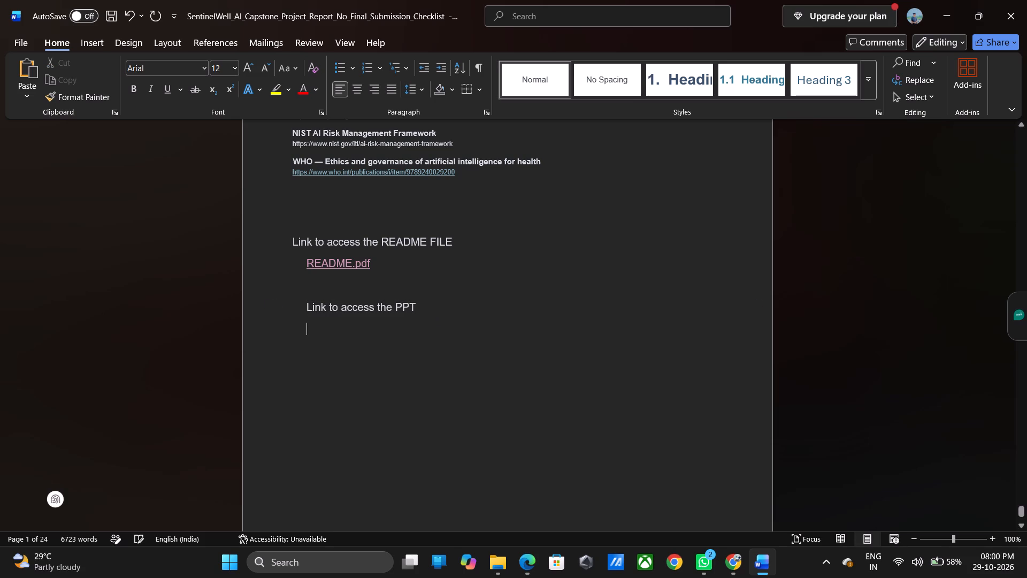
click(94, 44)
click(432, 60)
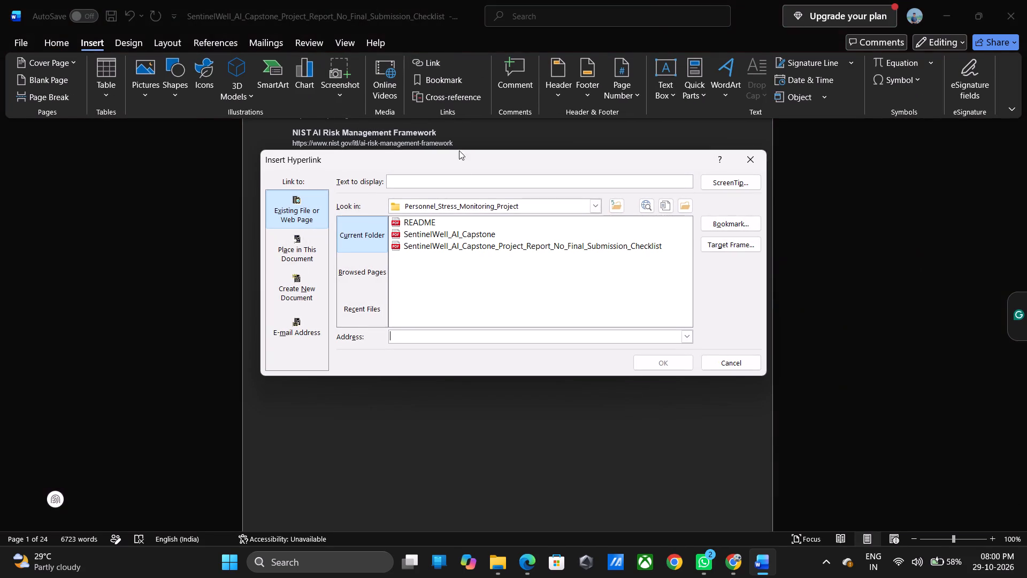
click(448, 232)
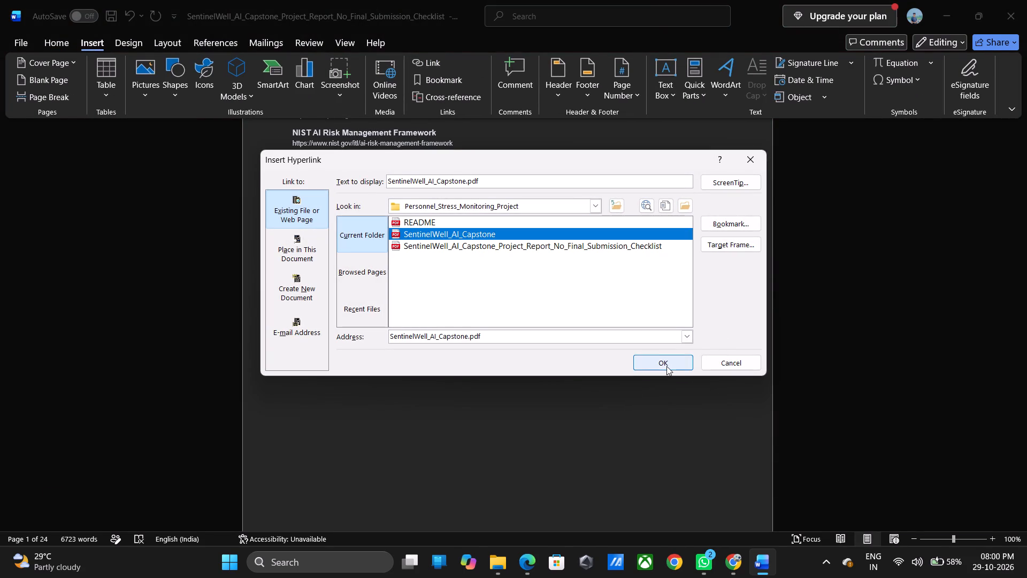
click(664, 367)
click(571, 397)
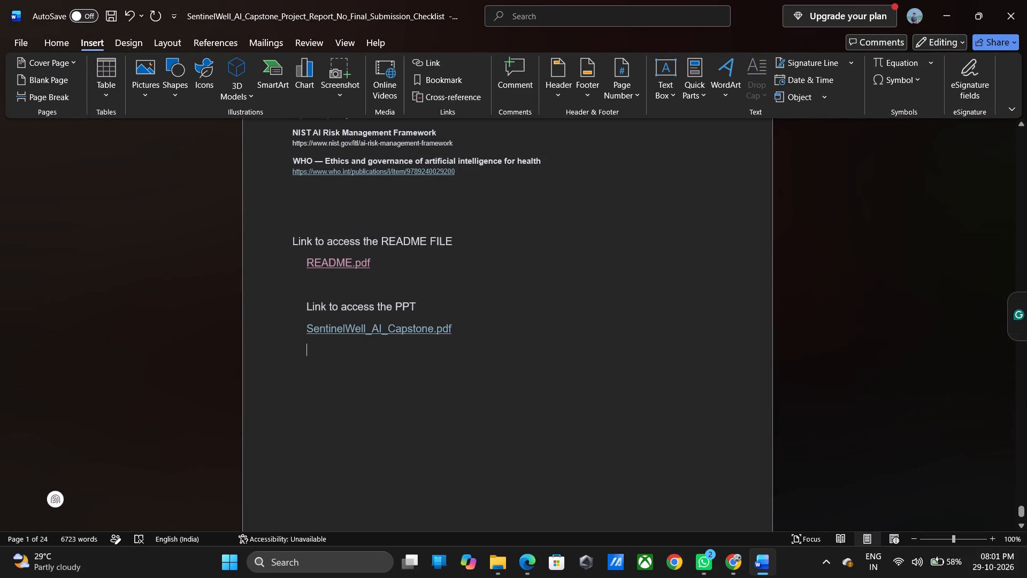
Delete the blank space and page break before the SENTINELWELL AI title to pull the title page content onto the first page.
drag(1020, 518, 1000, 235)
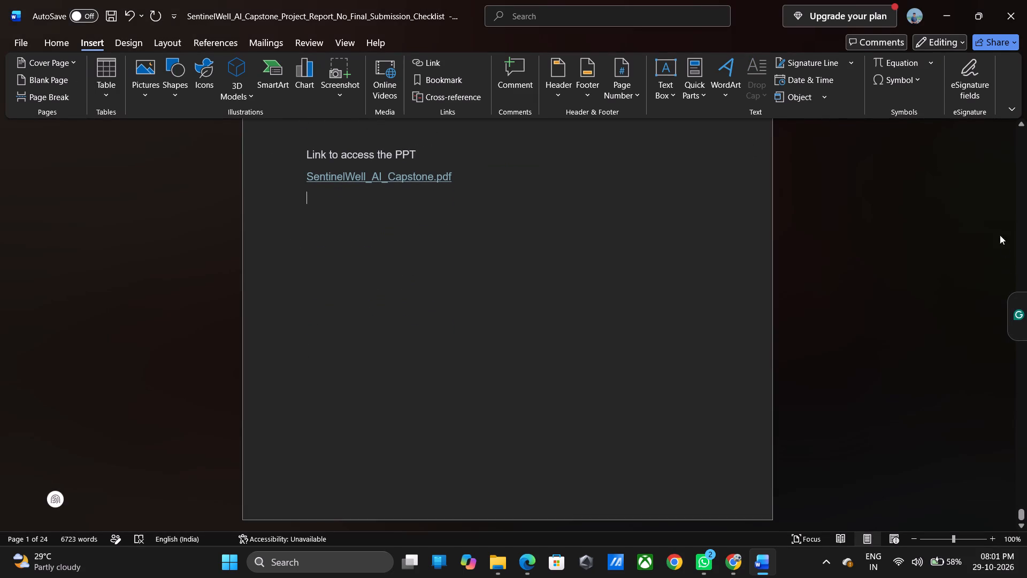
drag(1000, 235, 997, 212)
drag(1022, 518, 998, 119)
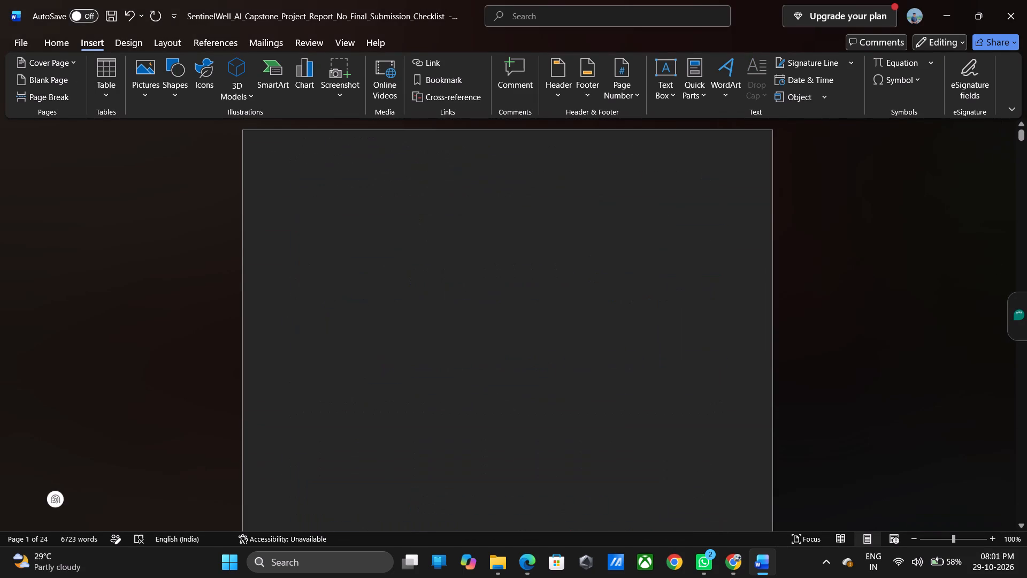
scroll(624, 414, down, 4)
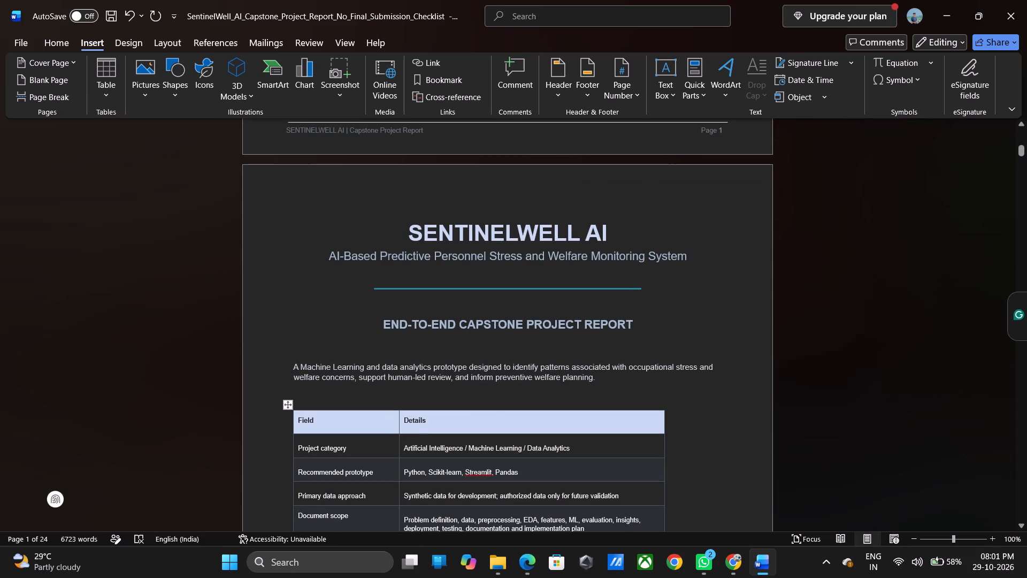
click(406, 219)
key(BackSpace)
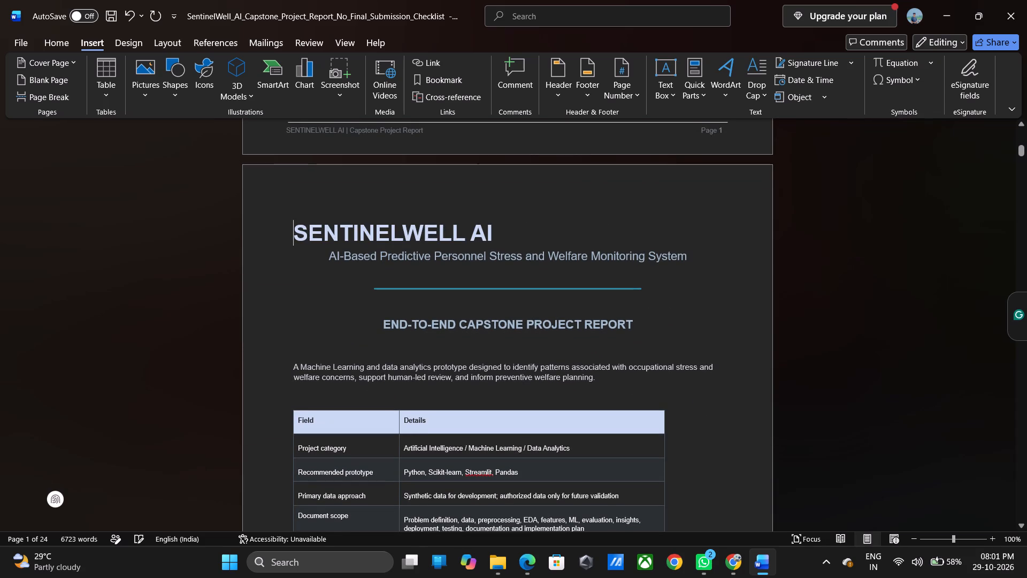
key(BackSpace)
key(BackSpace)
key(BackSpace)
key(BackSpace)
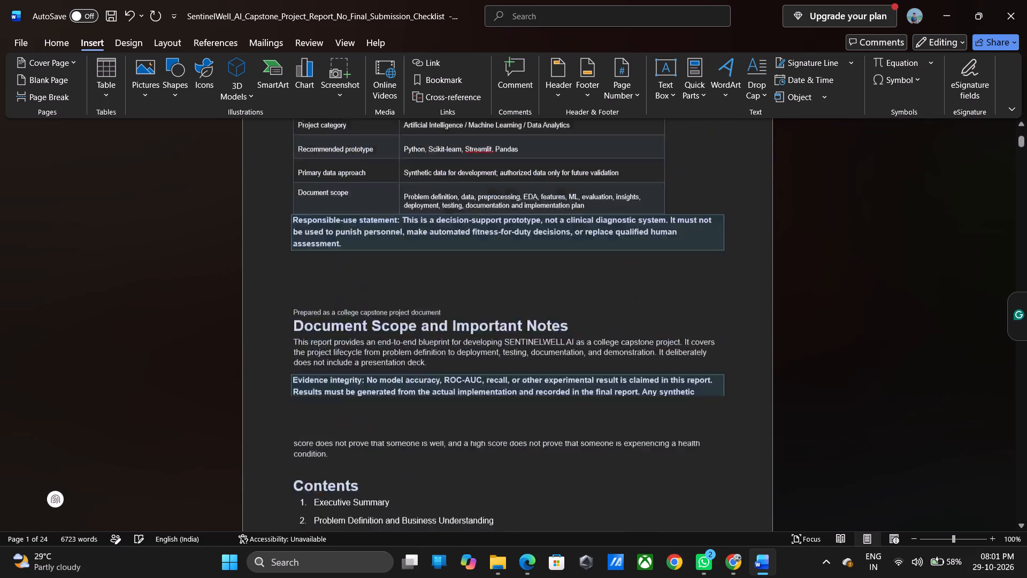
scroll(406, 219, up, 7)
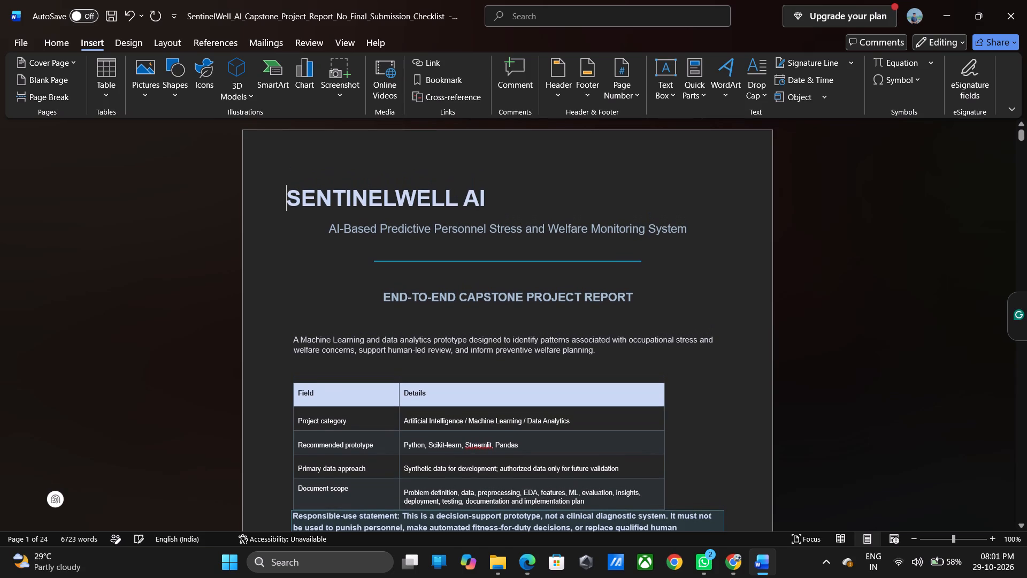
Shift the SENTINELWELL AI title inward with leading spaces and apply centre alignment to it.
key(space)
key(space)
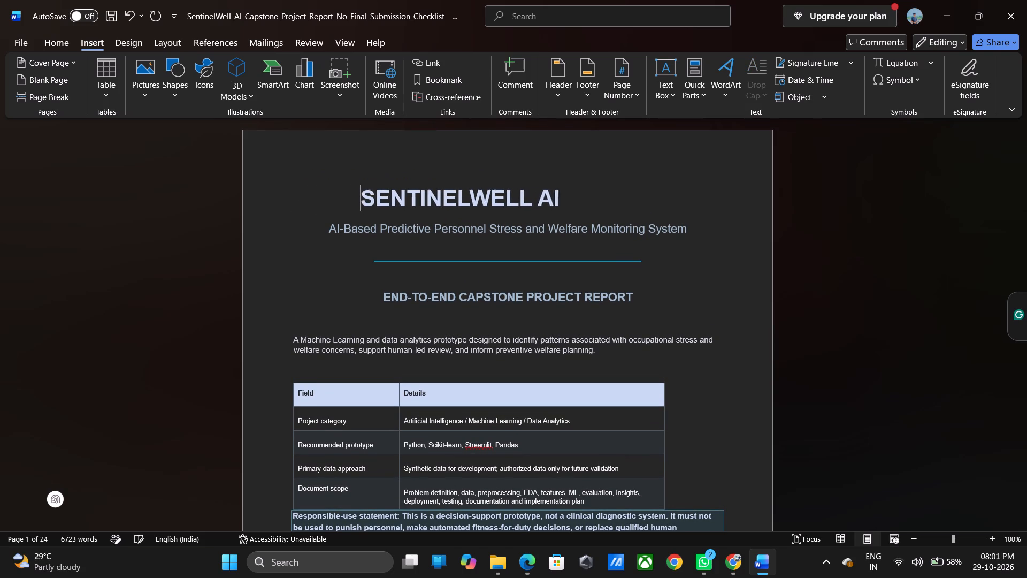
key(space)
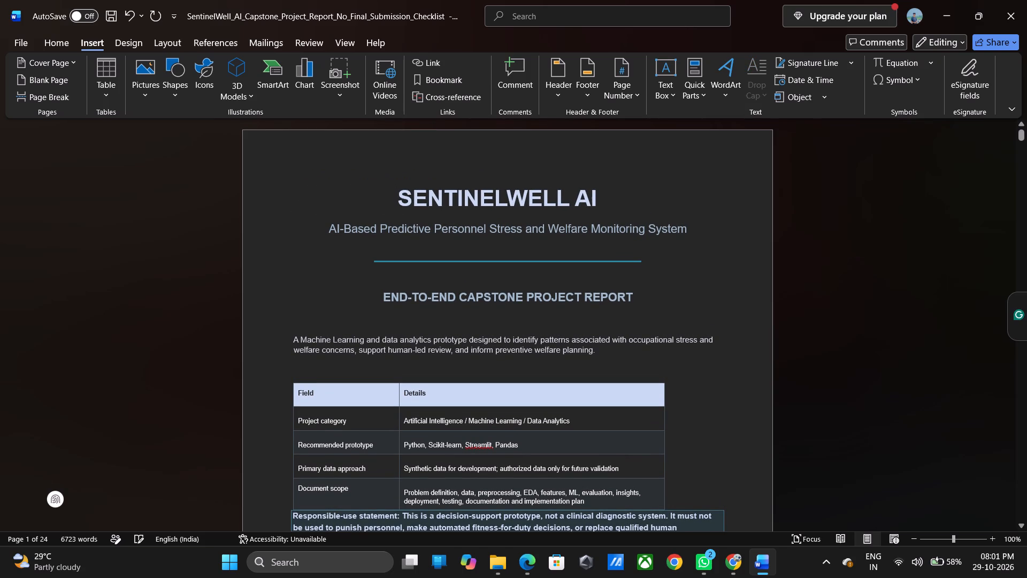
drag(396, 207, 586, 199)
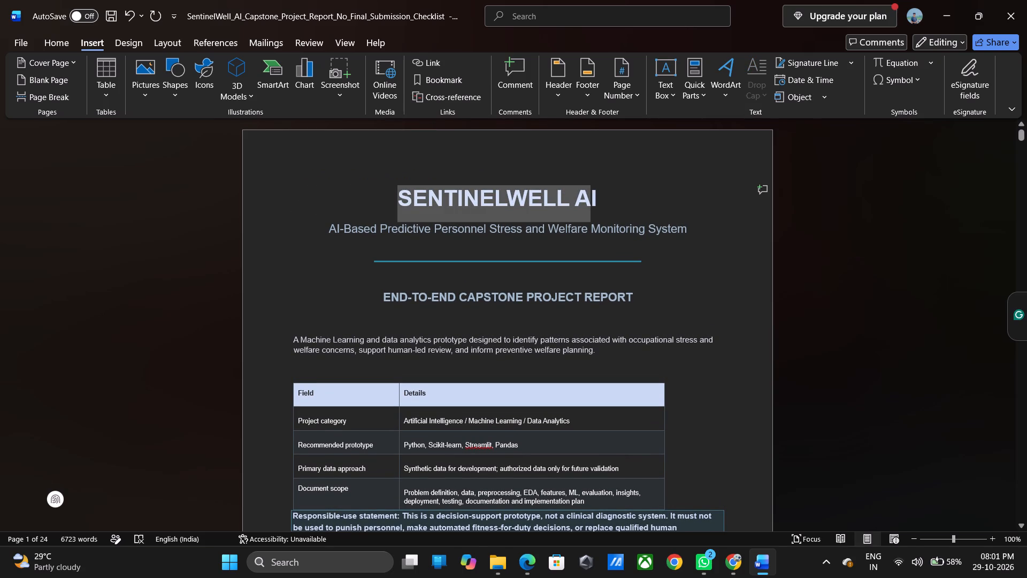
drag(586, 199, 594, 207)
click(67, 48)
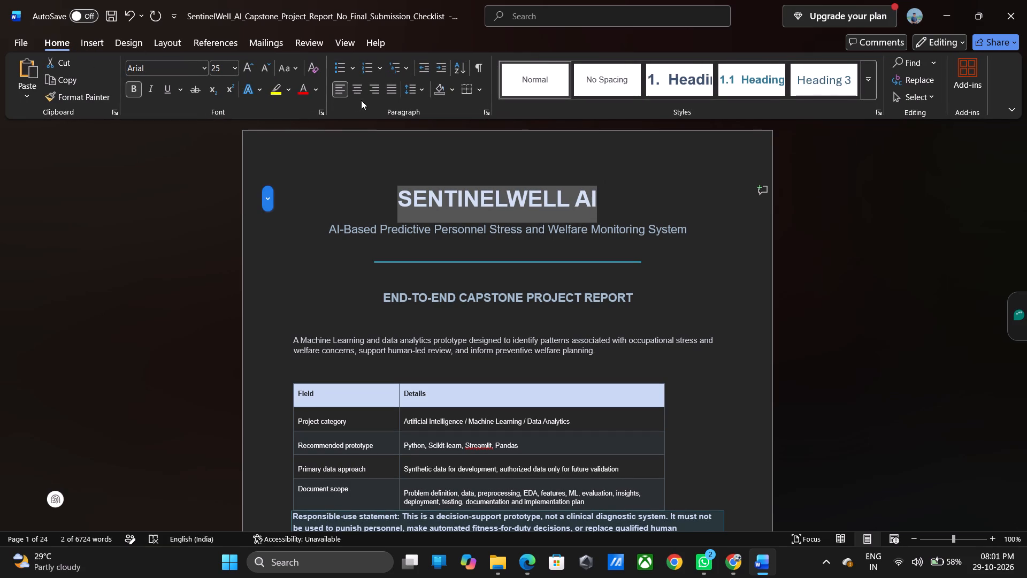
click(357, 89)
click(691, 292)
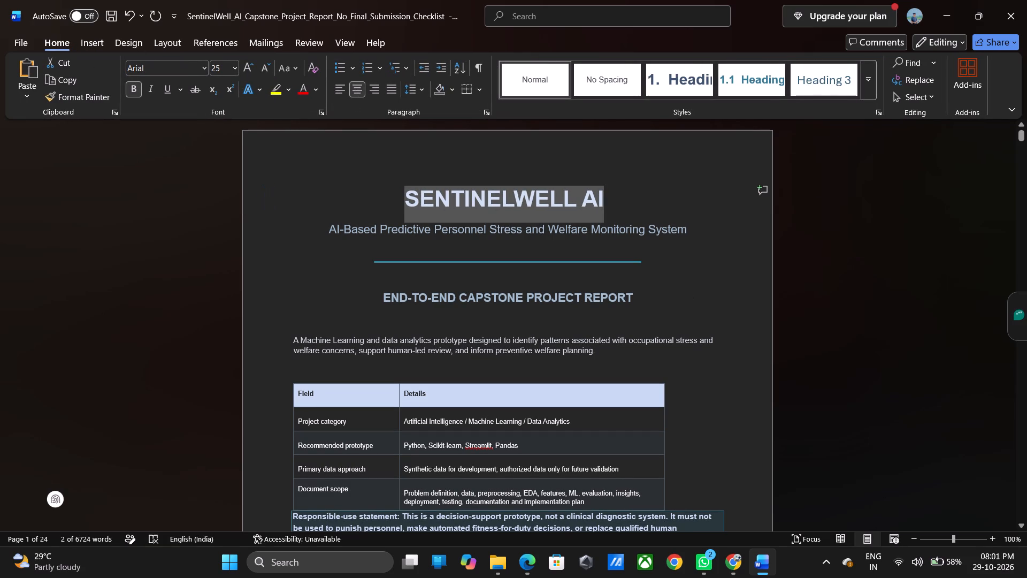
Review the report from the title page down to the PPT link at the end.
scroll(691, 292, down, 8)
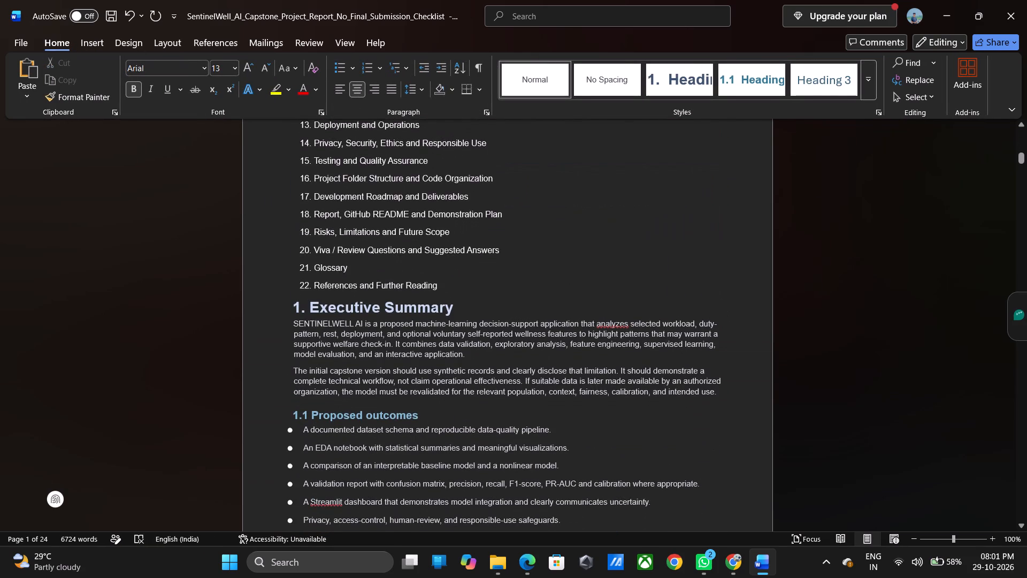
scroll(691, 292, down, 20)
scroll(691, 292, up, 1)
scroll(691, 292, down, 1)
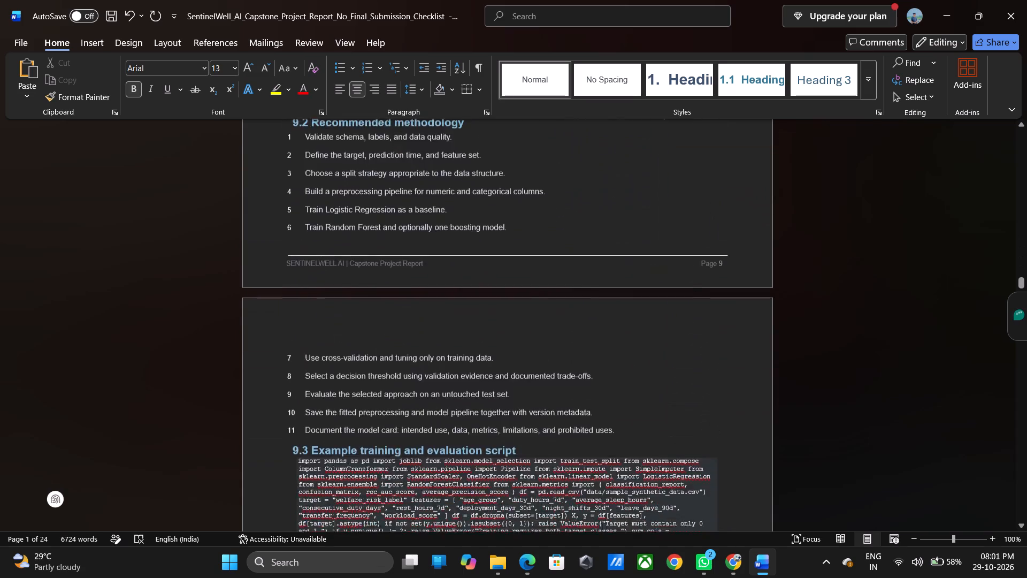
scroll(691, 292, down, 8)
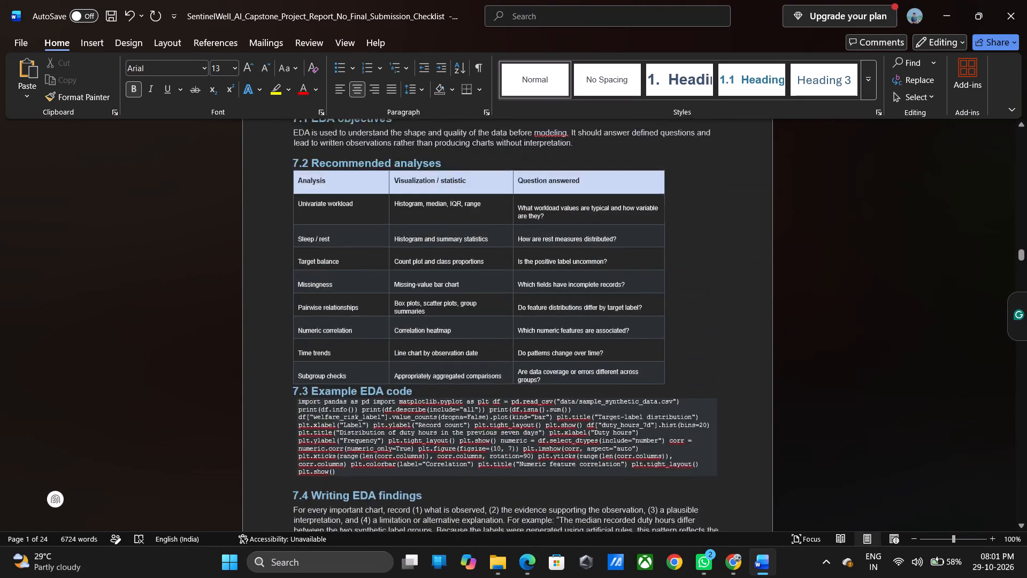
scroll(691, 292, down, 7)
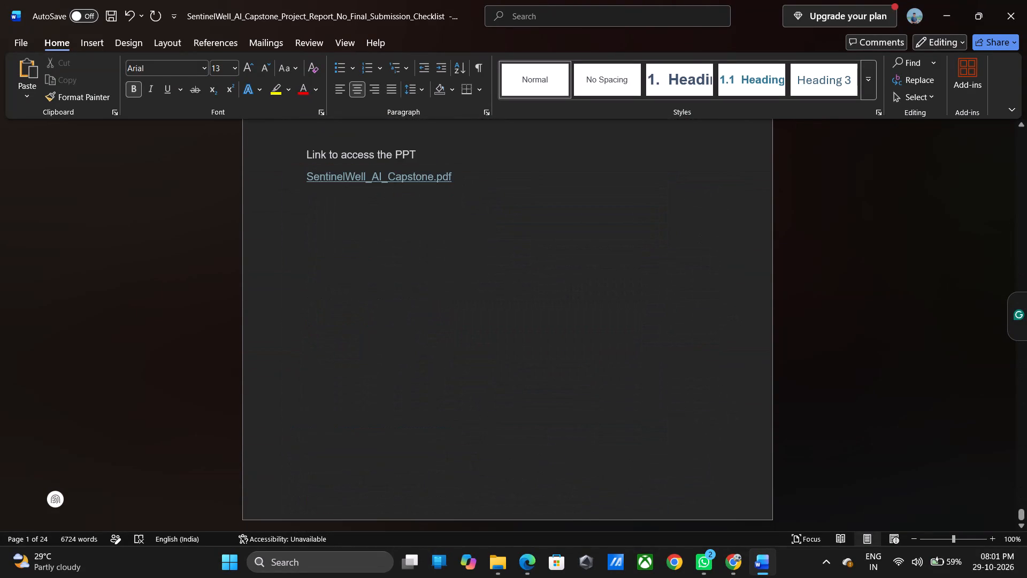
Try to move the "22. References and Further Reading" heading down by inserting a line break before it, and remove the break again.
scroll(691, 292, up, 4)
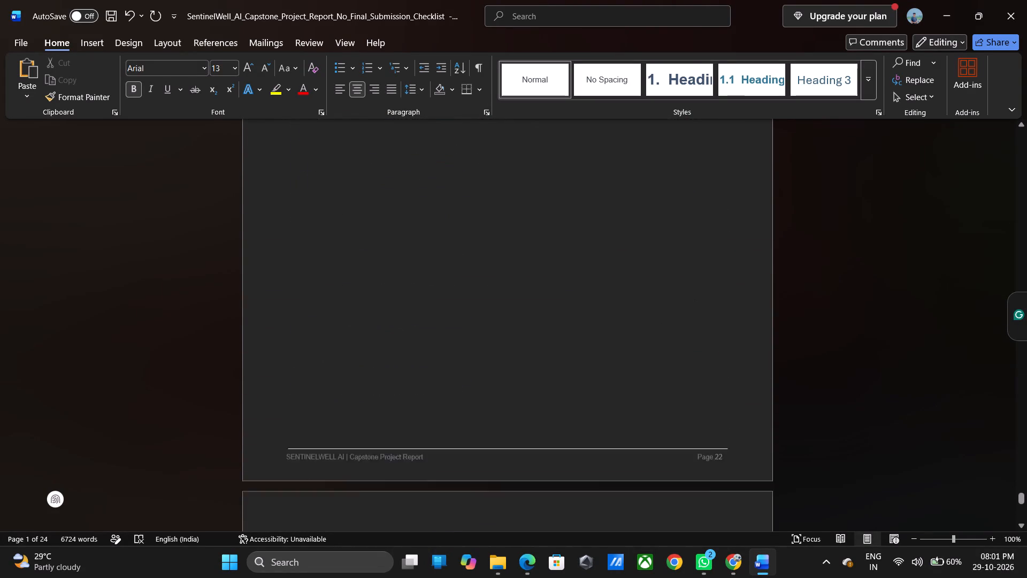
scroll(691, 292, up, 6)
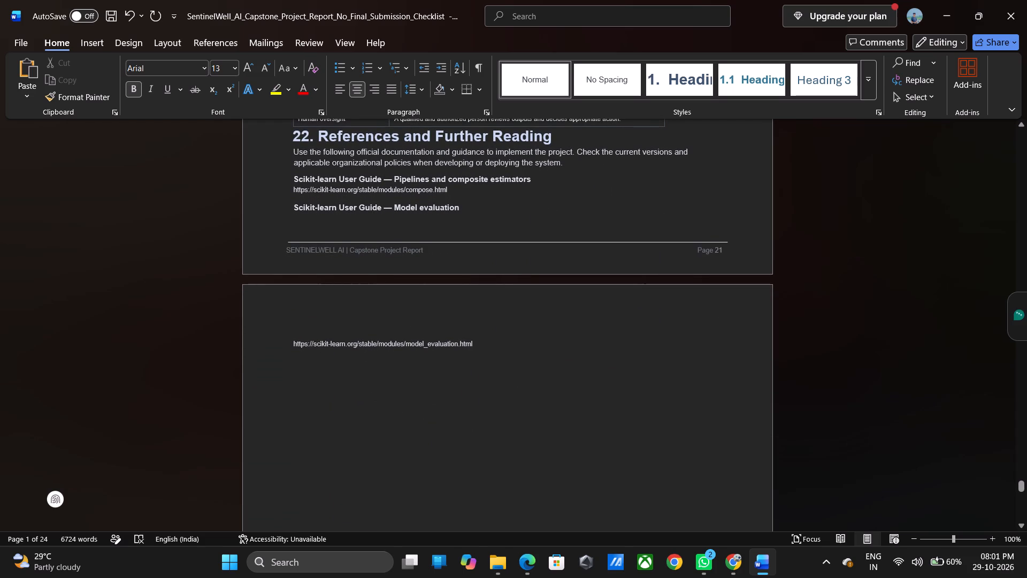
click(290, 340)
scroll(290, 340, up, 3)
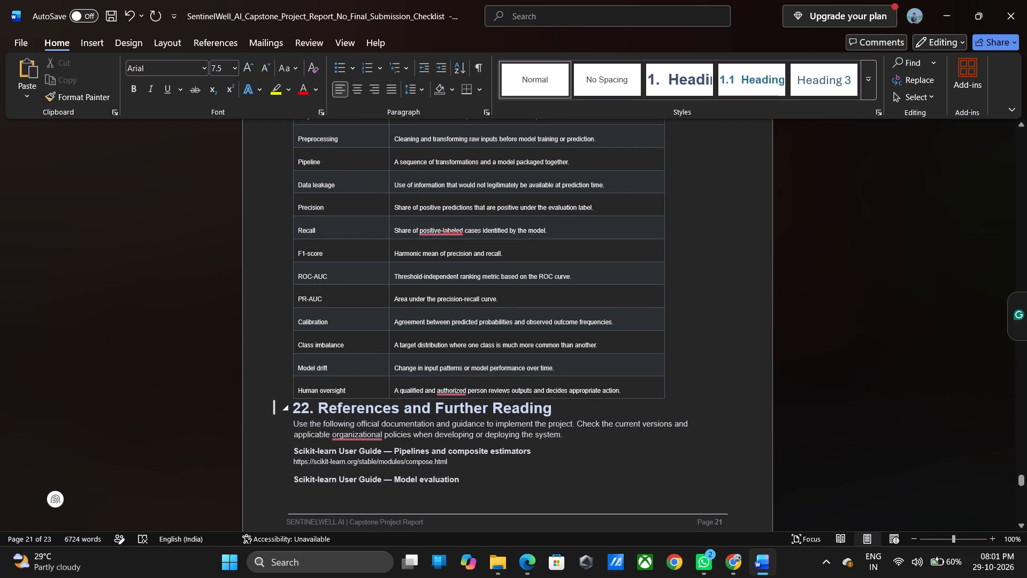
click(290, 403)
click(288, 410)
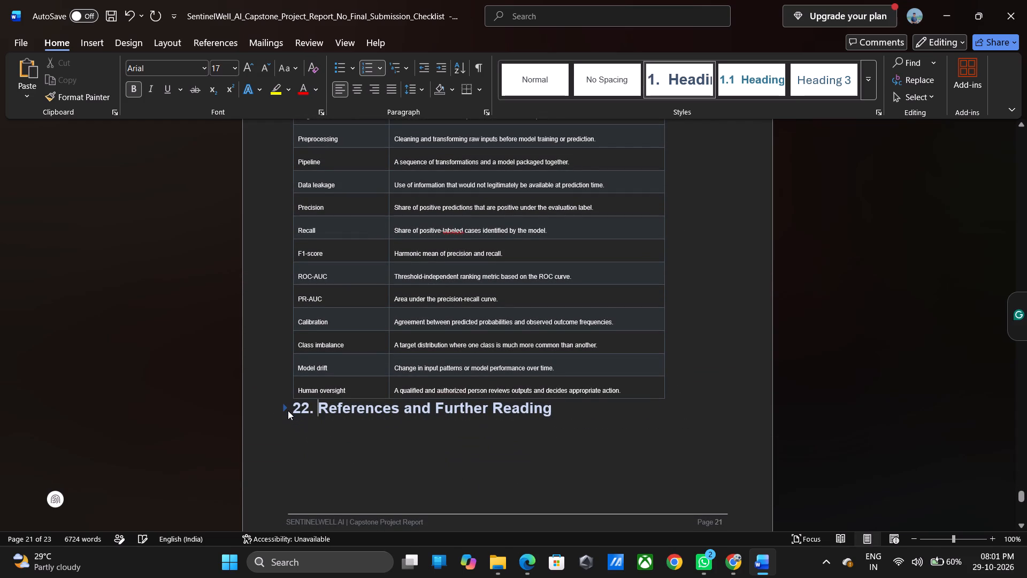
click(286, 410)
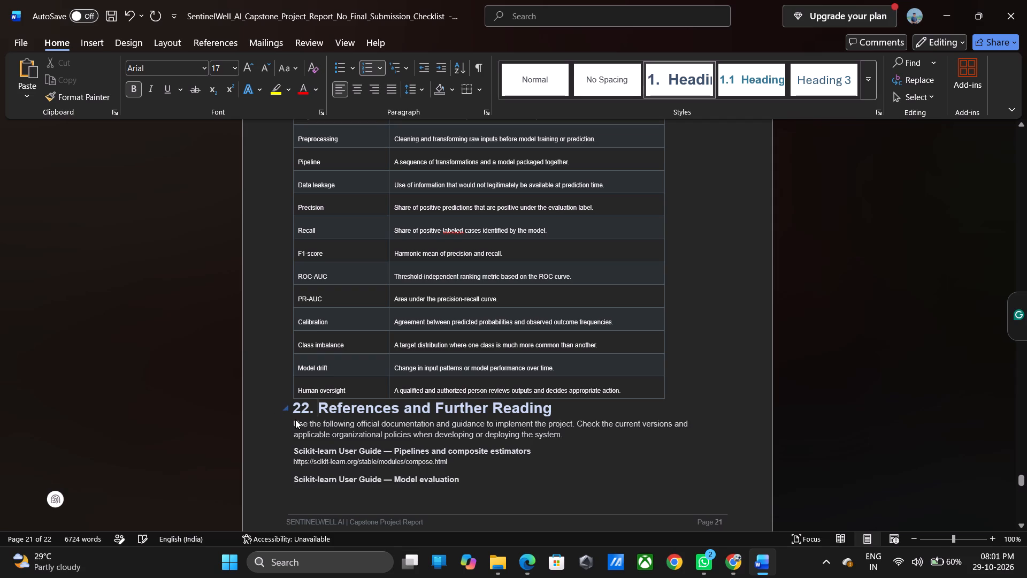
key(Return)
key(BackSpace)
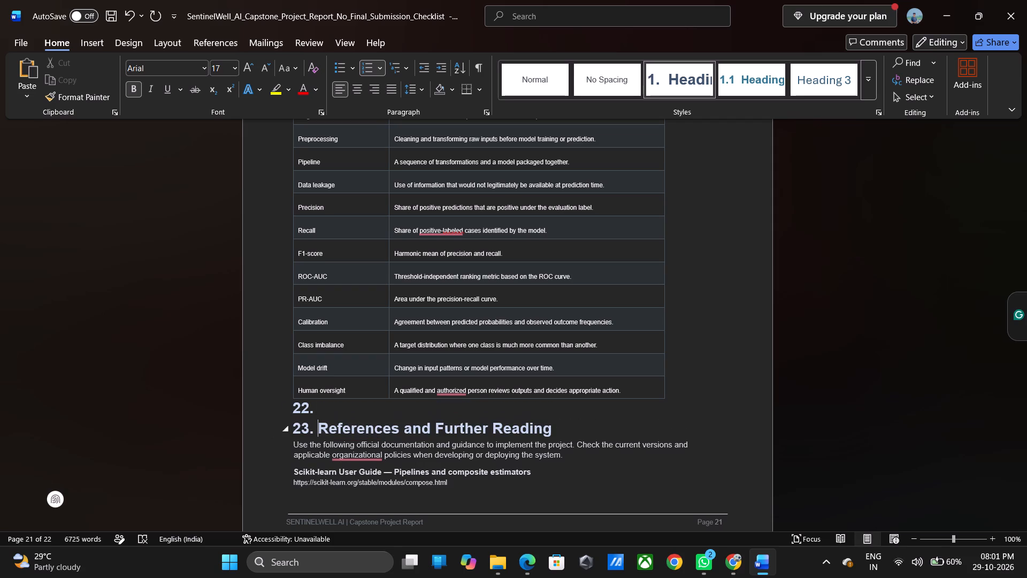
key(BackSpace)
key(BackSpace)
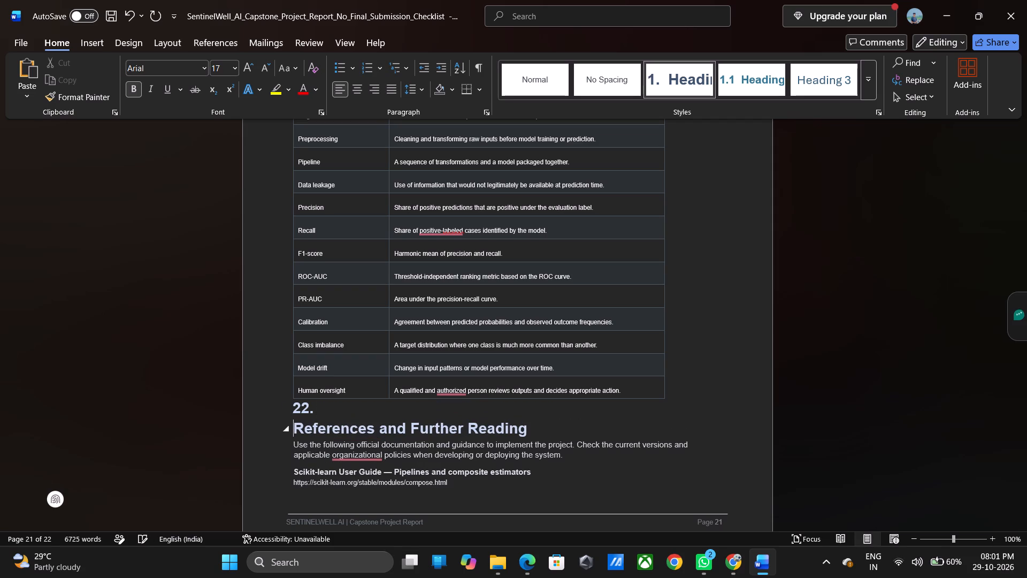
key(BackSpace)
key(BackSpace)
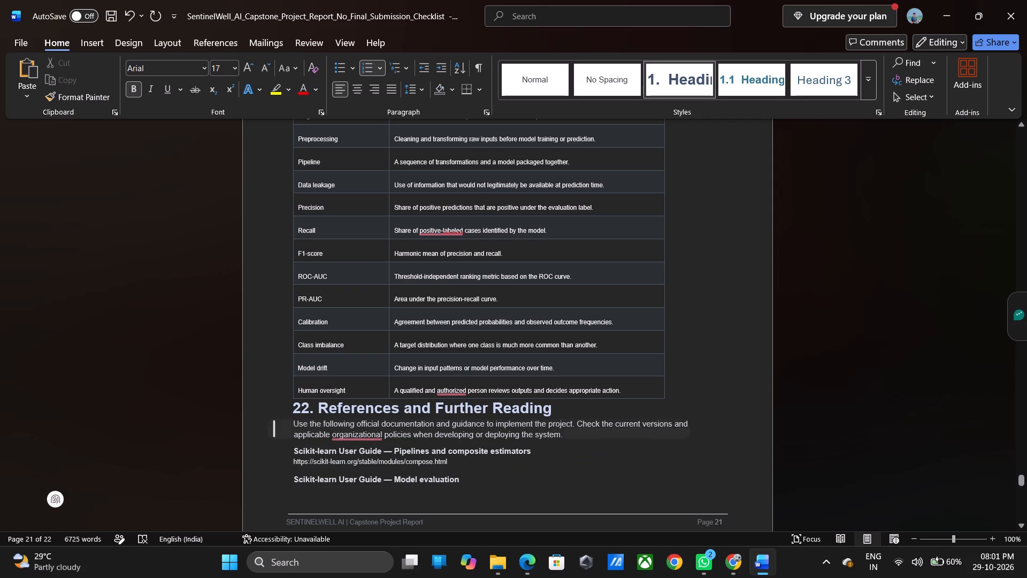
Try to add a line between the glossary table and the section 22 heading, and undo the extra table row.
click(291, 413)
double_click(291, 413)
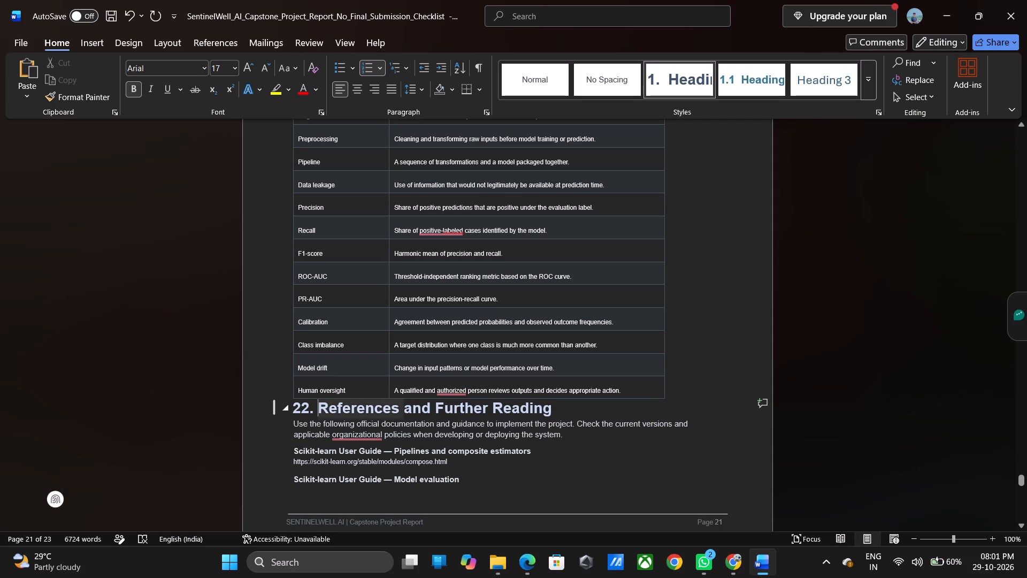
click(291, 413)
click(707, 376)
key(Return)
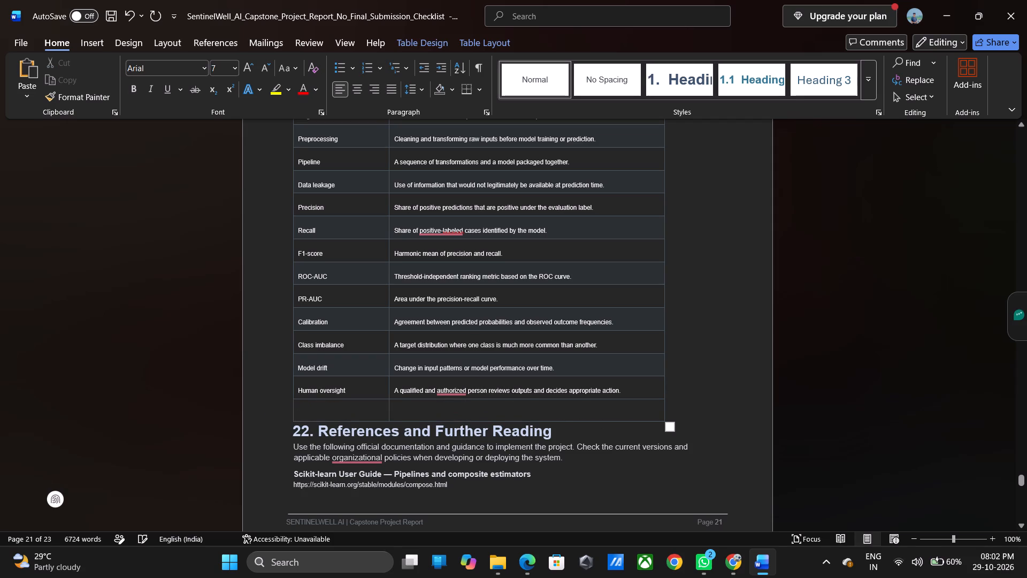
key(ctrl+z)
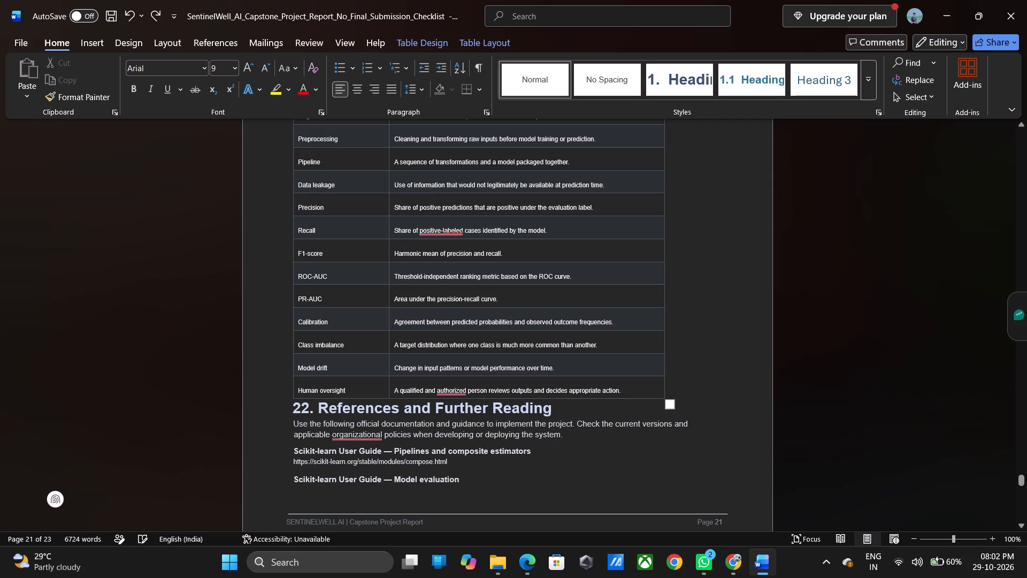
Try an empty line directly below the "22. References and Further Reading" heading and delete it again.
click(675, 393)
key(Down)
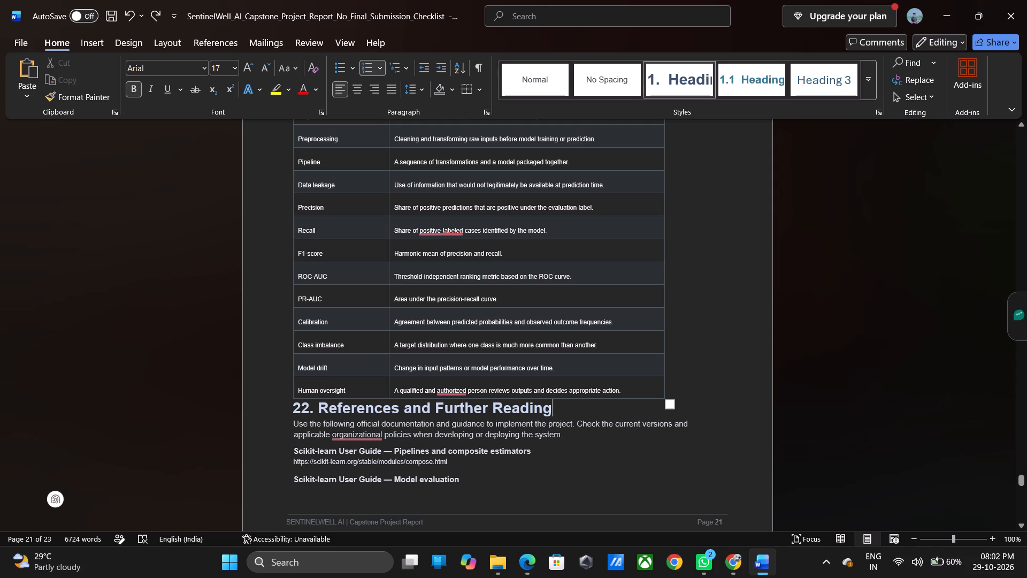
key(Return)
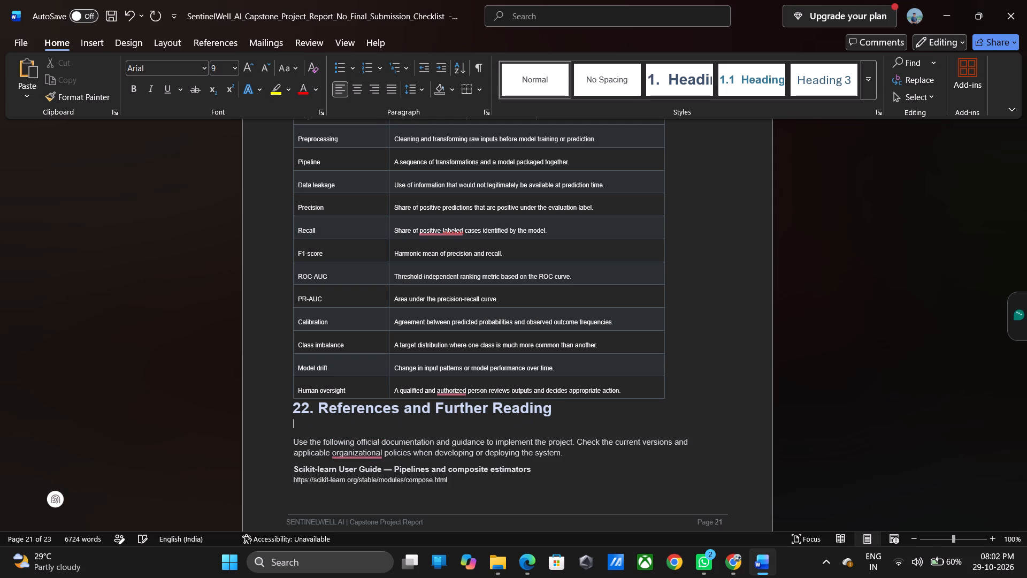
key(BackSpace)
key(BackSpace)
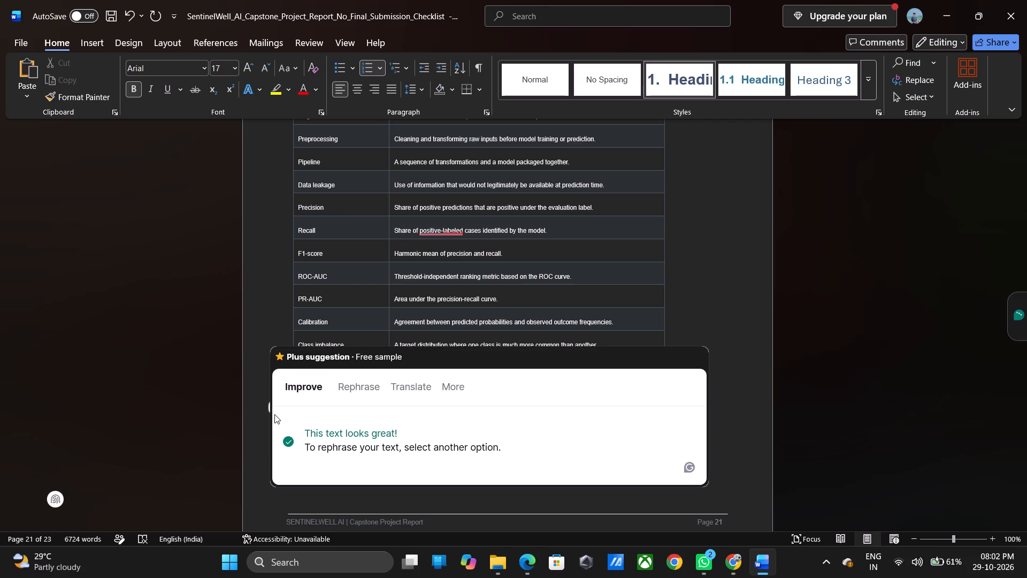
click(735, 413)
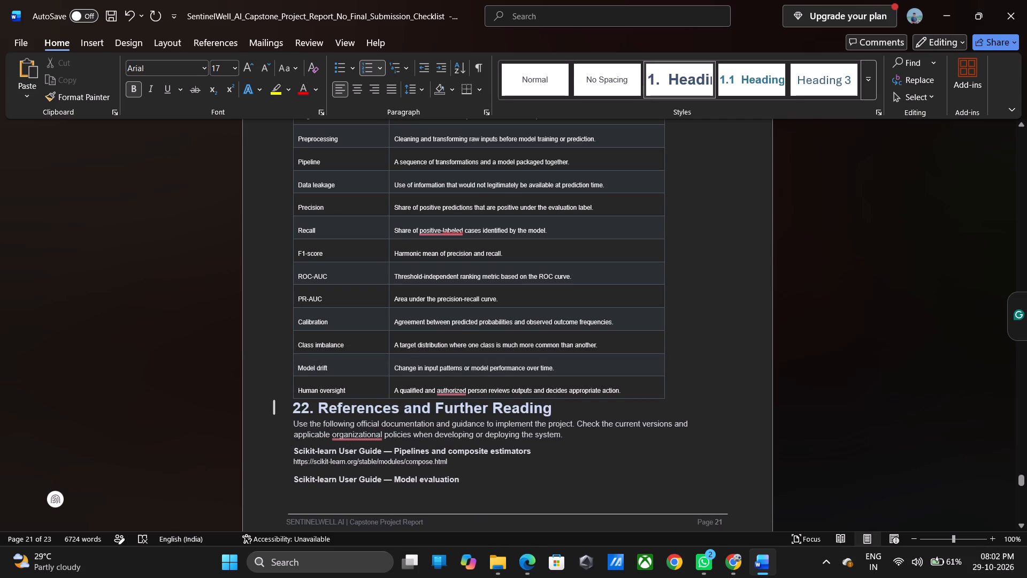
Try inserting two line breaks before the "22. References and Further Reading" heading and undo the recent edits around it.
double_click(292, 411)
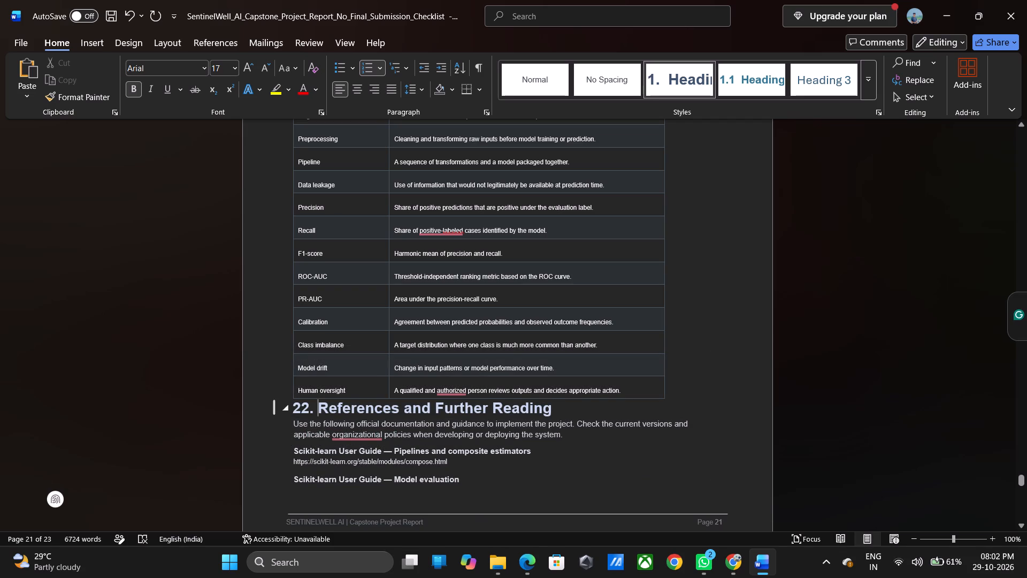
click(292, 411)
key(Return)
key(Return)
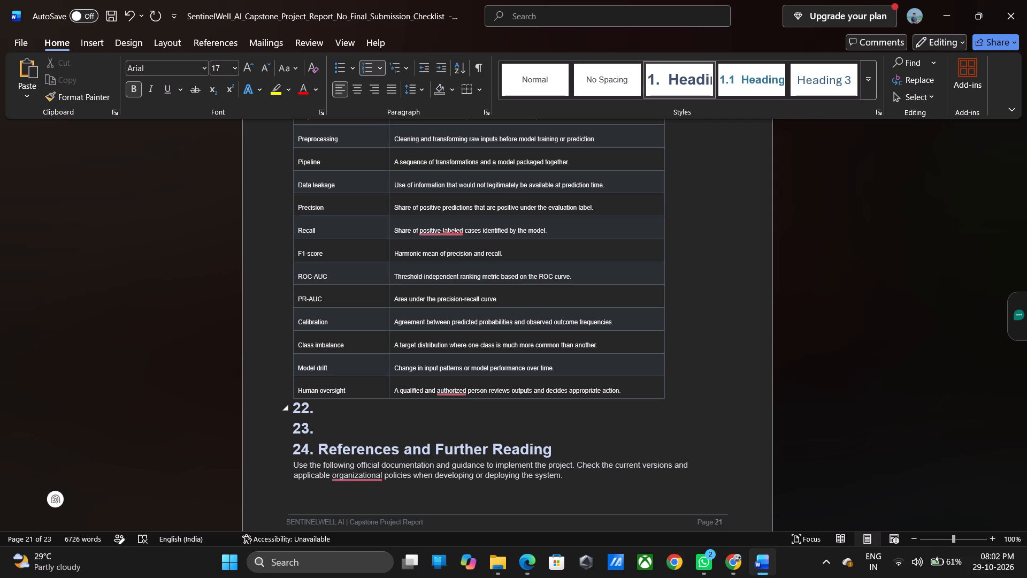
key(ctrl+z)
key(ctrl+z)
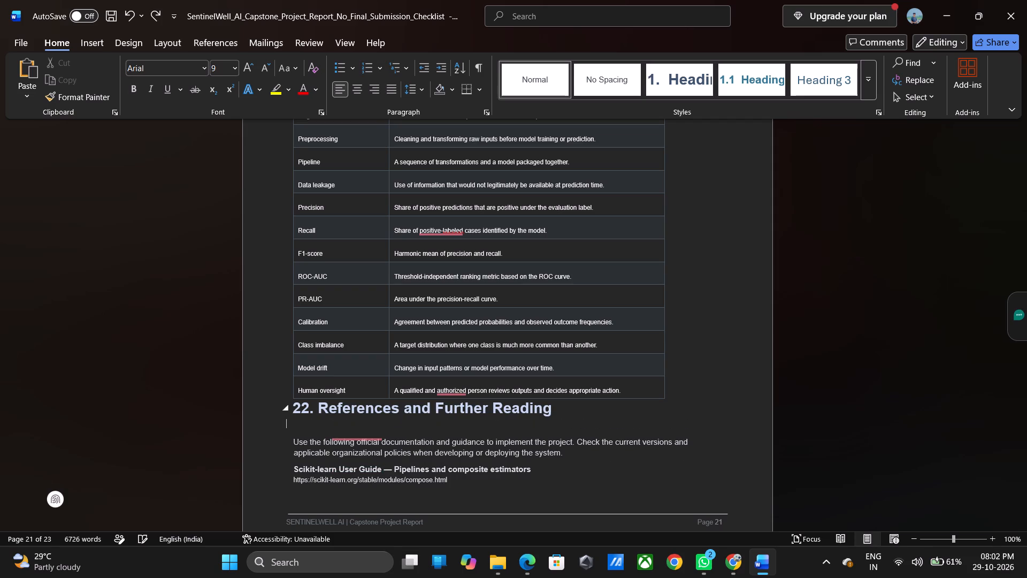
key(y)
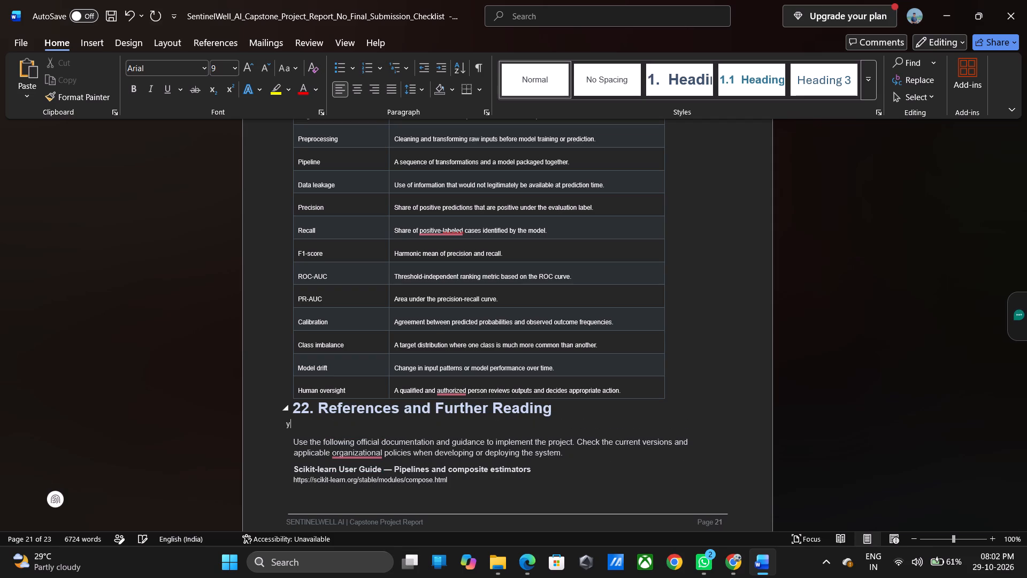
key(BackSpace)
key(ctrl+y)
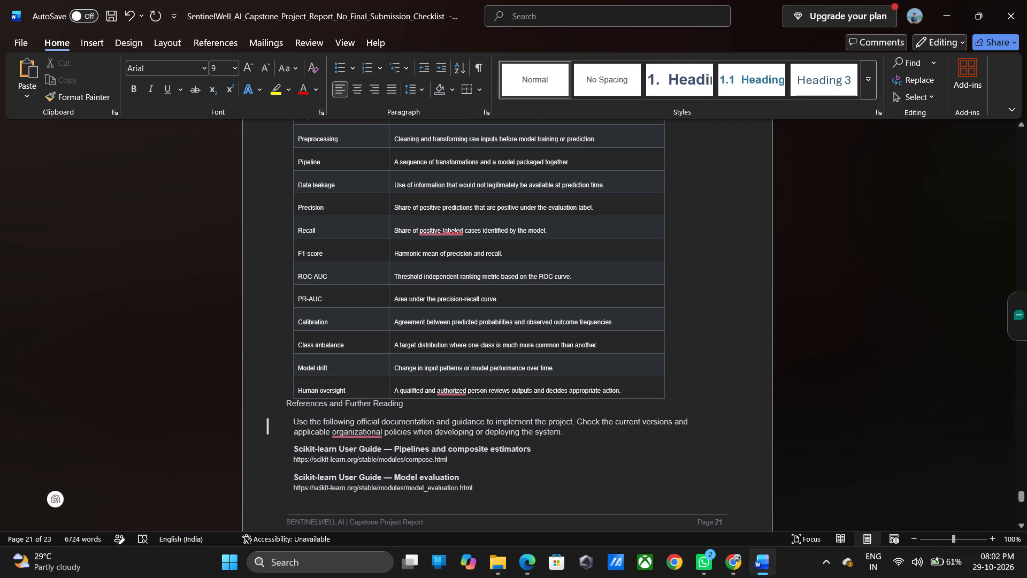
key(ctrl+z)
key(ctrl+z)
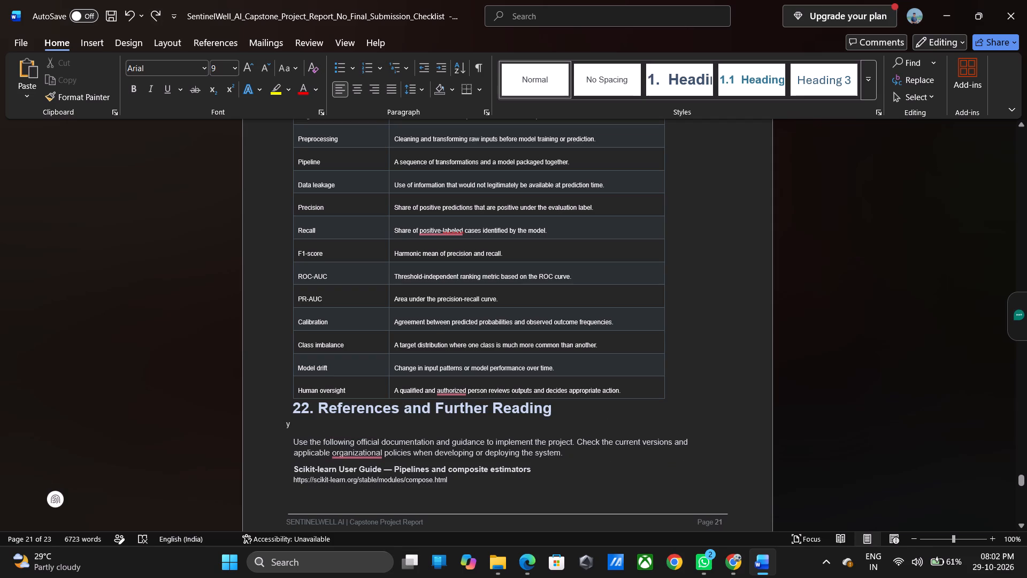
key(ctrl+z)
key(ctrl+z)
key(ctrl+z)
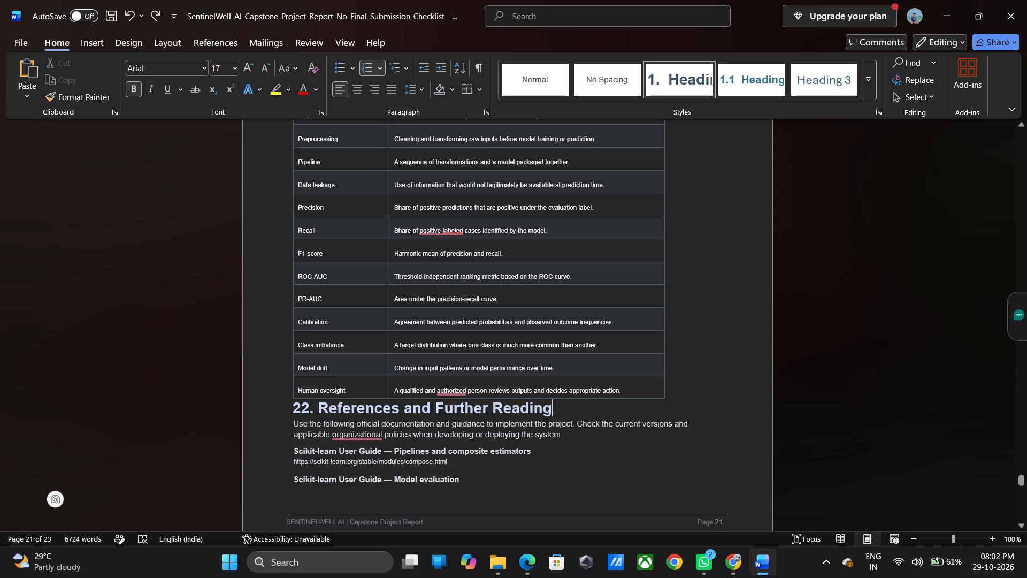
Push the section 22 references onto the next page by inserting four unnumbered line breaks between the number 22 and its heading text.
click(316, 412)
key(Return)
key(BackSpace)
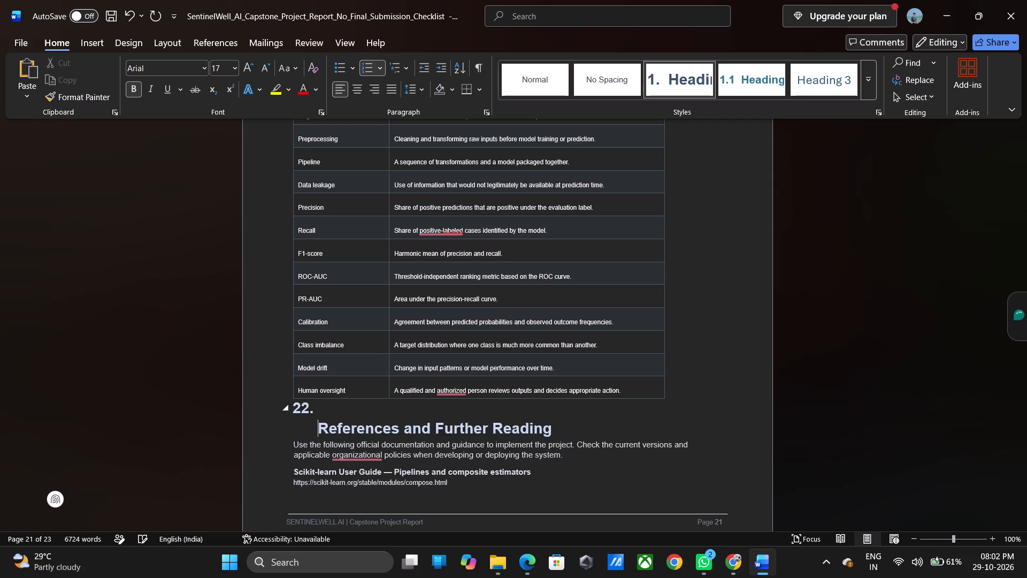
key(Return)
key(Return)
key(Return)
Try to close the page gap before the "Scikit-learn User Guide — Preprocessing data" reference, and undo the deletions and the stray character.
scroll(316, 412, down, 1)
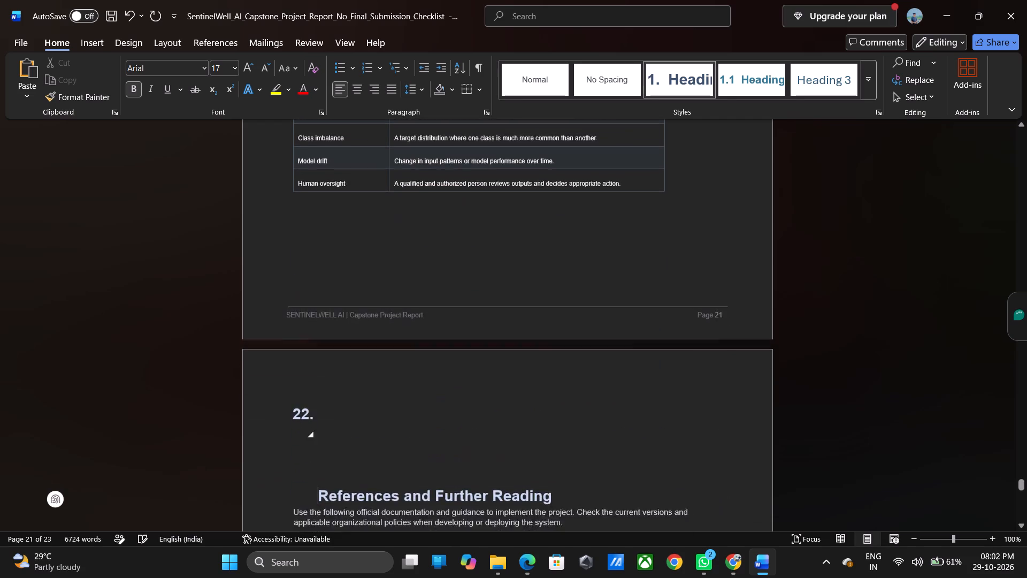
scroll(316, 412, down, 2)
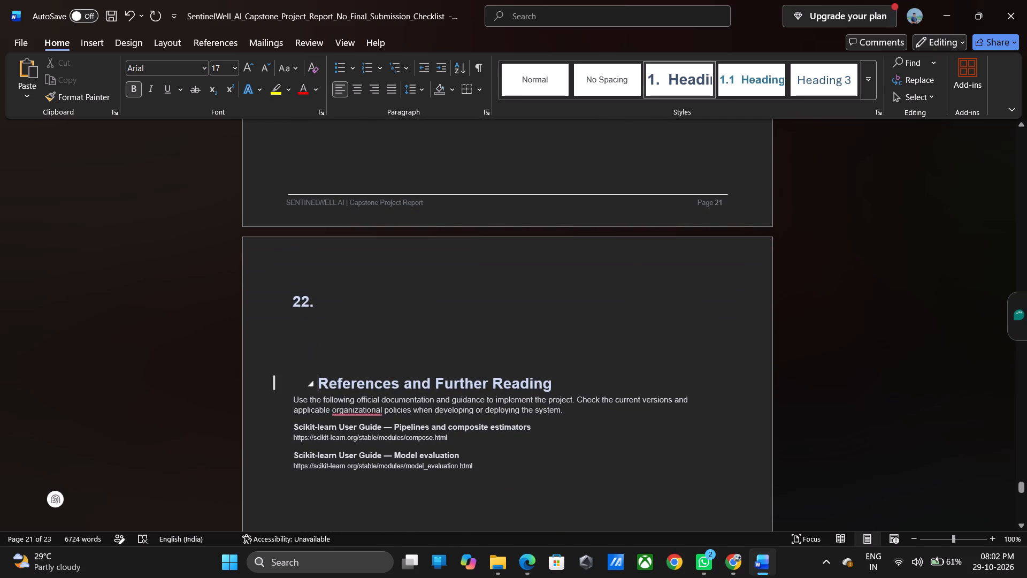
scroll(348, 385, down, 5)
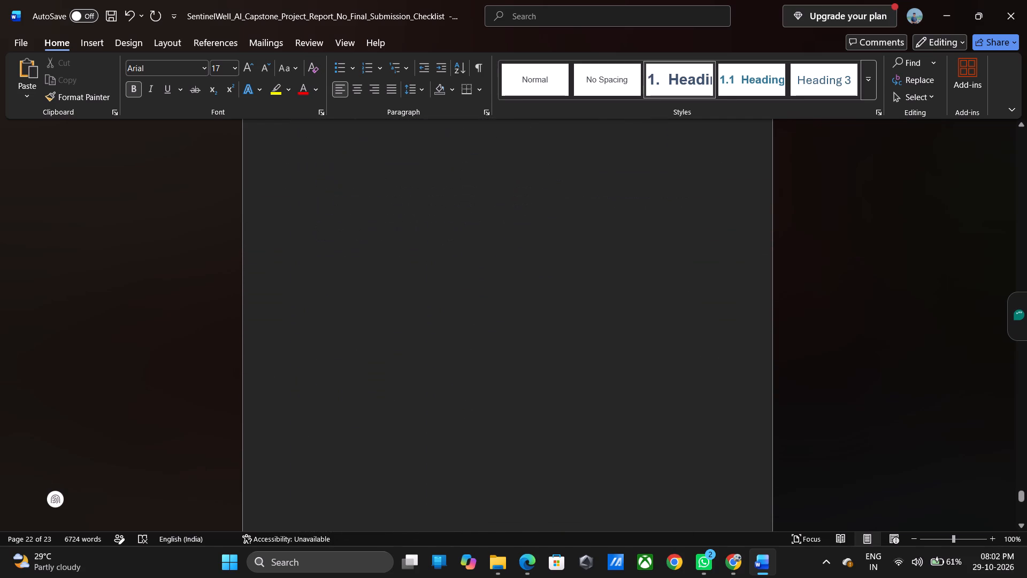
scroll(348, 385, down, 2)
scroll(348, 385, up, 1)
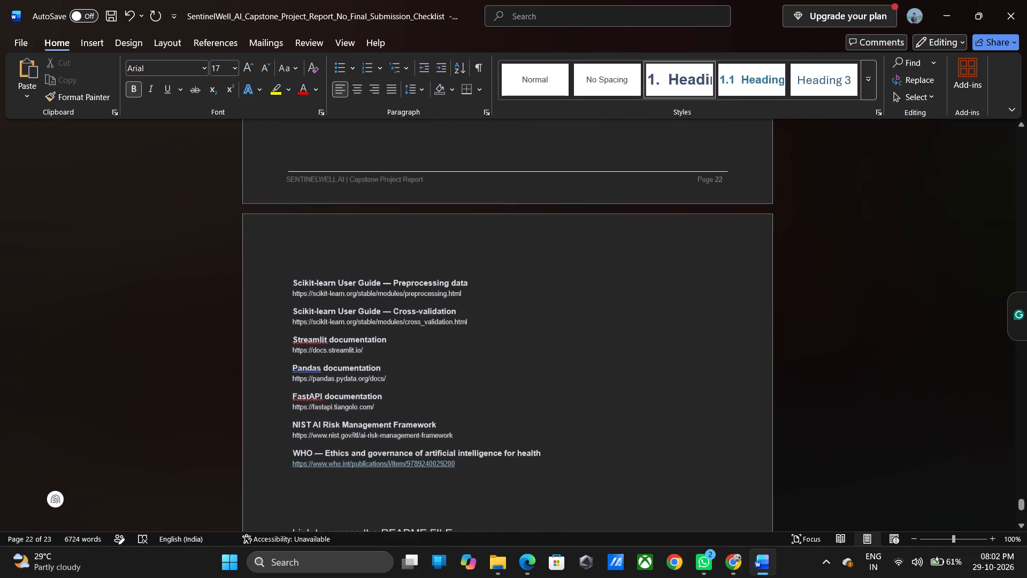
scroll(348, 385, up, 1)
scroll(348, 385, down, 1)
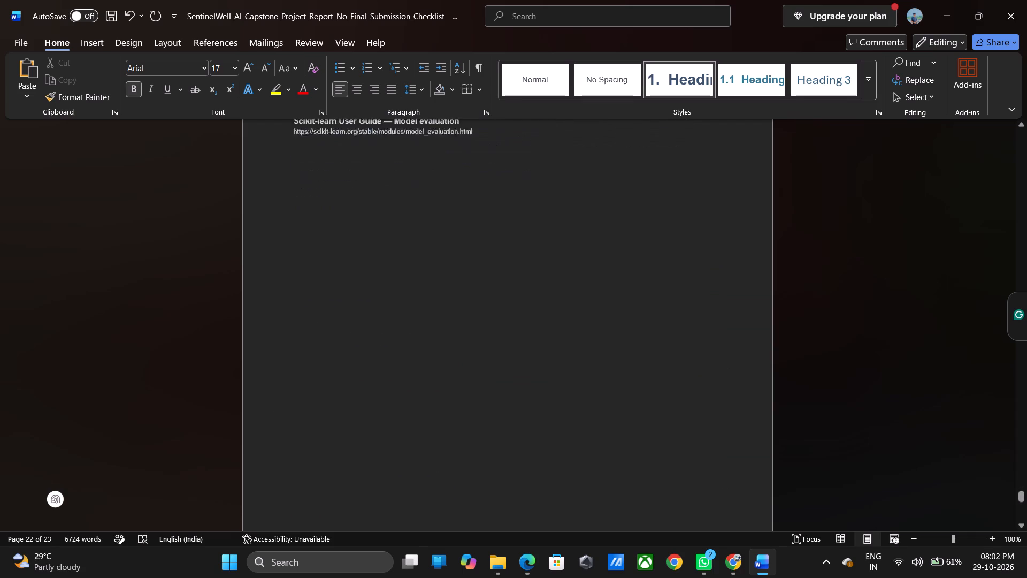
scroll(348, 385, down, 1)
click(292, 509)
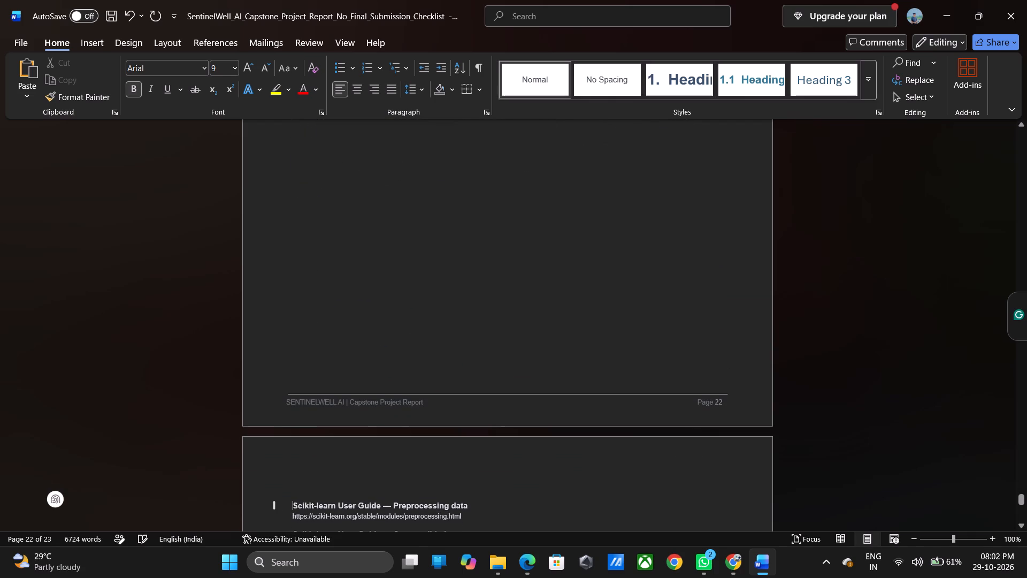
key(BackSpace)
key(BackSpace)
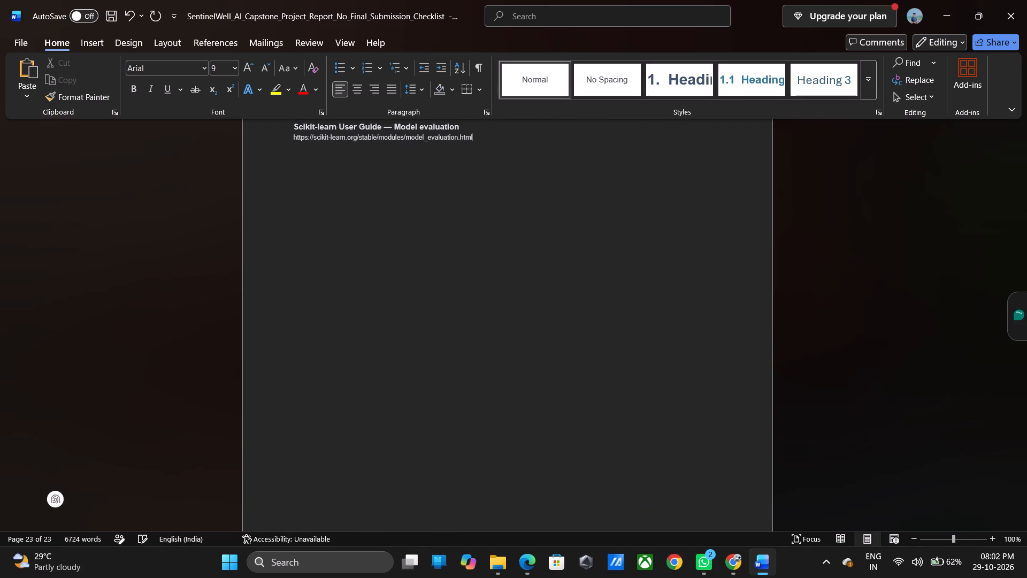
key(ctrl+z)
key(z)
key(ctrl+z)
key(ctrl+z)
Undo the line breaks added in the section 22 heading, back to "22. References and Further Reading" on one line.
key(ctrl+z)
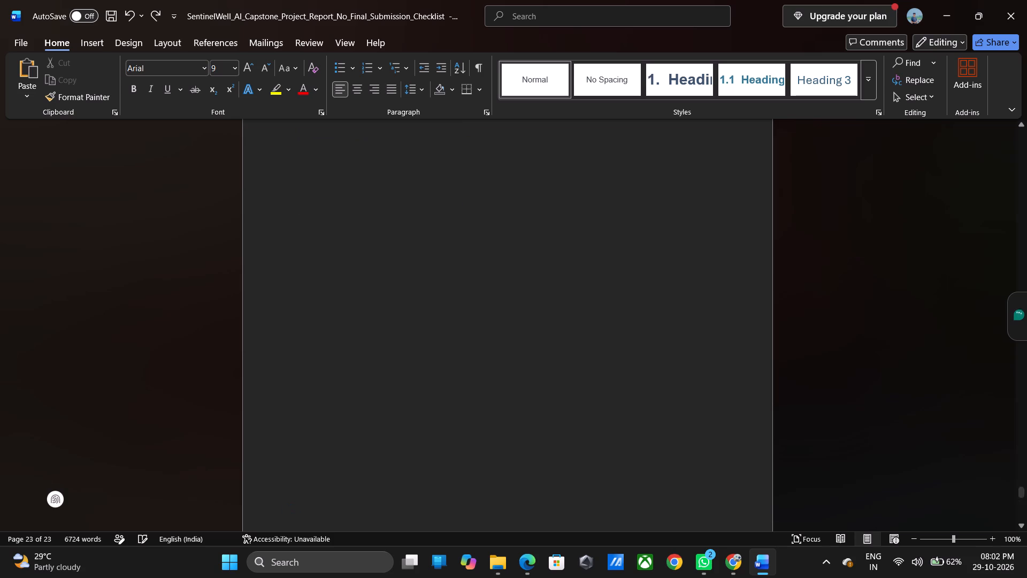
key(ctrl+z)
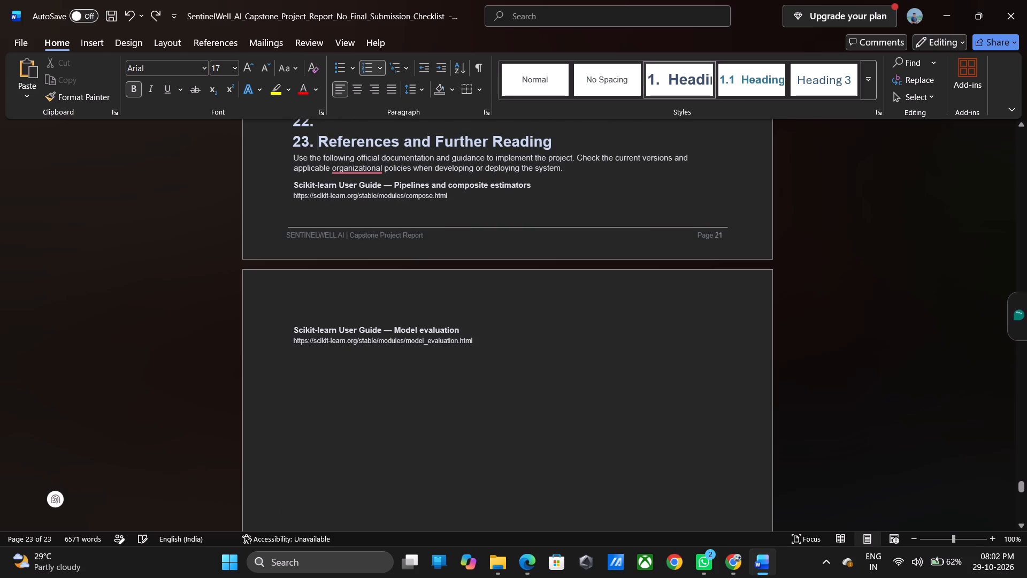
key(ctrl+z)
Review the report's pages from the section 22 references back up to the title page.
scroll(292, 509, up, 2)
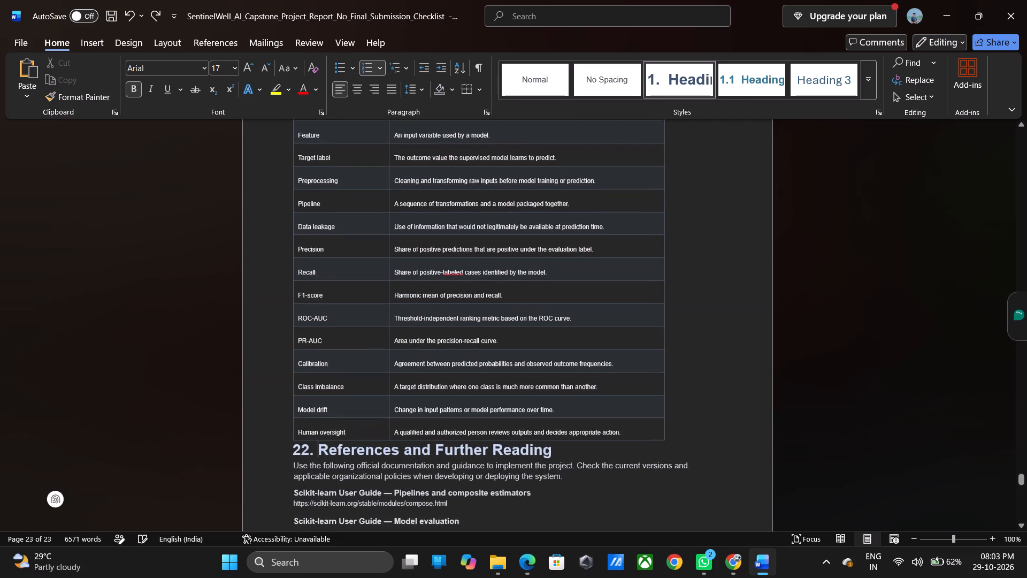
scroll(292, 509, up, 5)
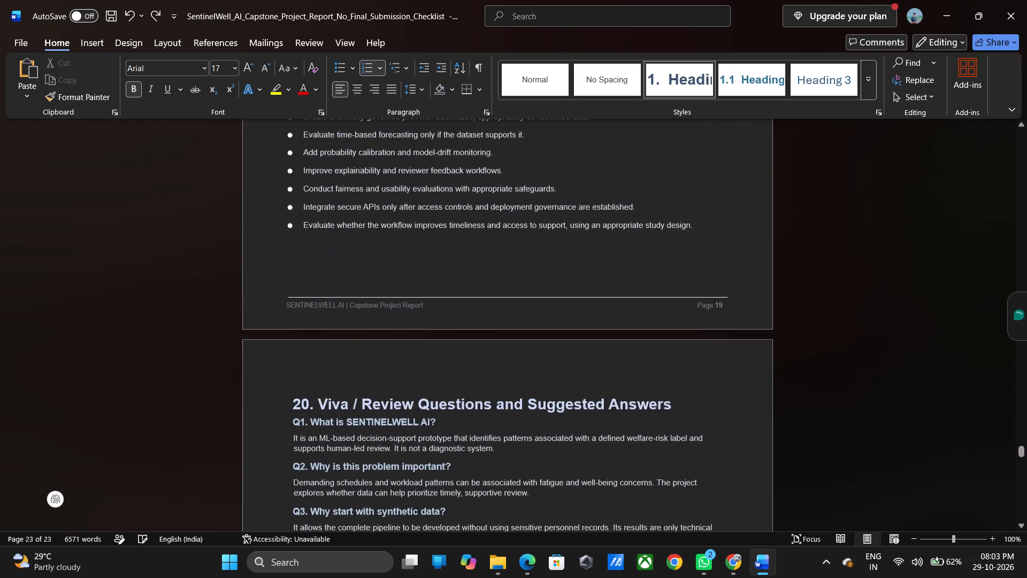
scroll(292, 509, right, 1)
scroll(292, 509, up, 9)
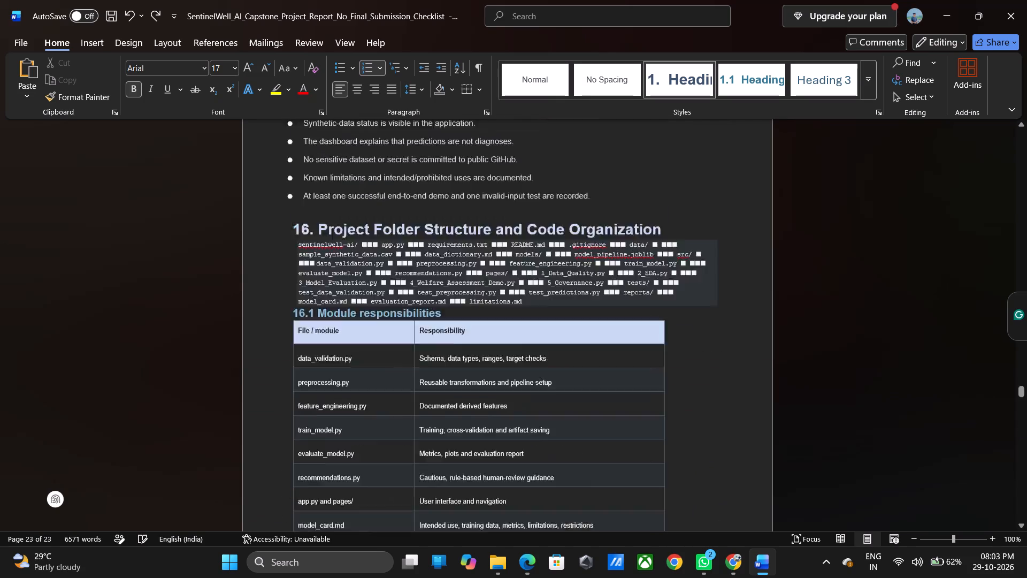
scroll(292, 509, up, 20)
scroll(292, 509, up, 20)
scroll(292, 509, up, 20)
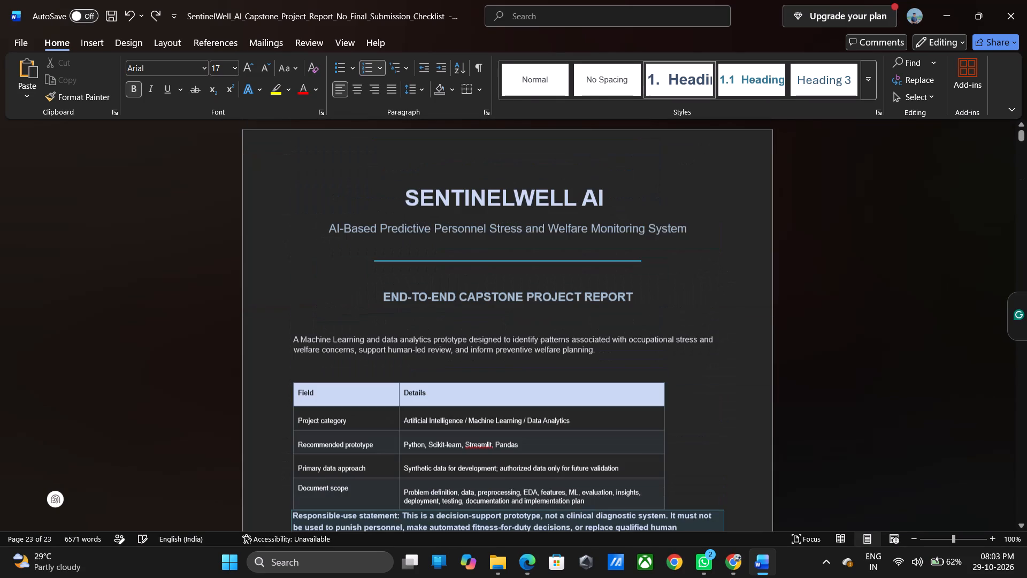
Save the report as the Word document SentinelWell_AI_Capstone_Project_Report_No_Final_Submission_Checklist in the Downloads folder.
key(ctrl+s)
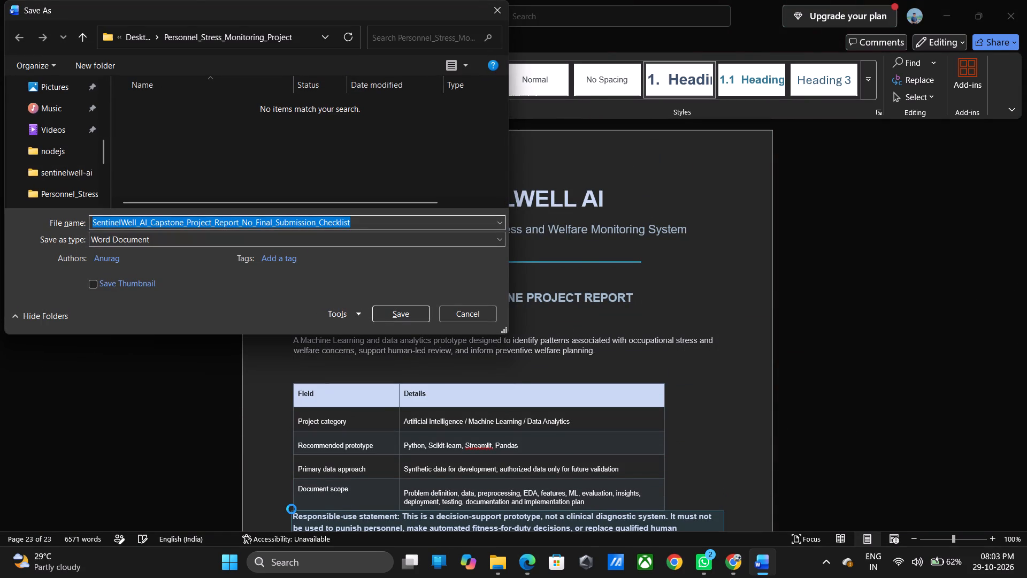
scroll(62, 128, up, 2)
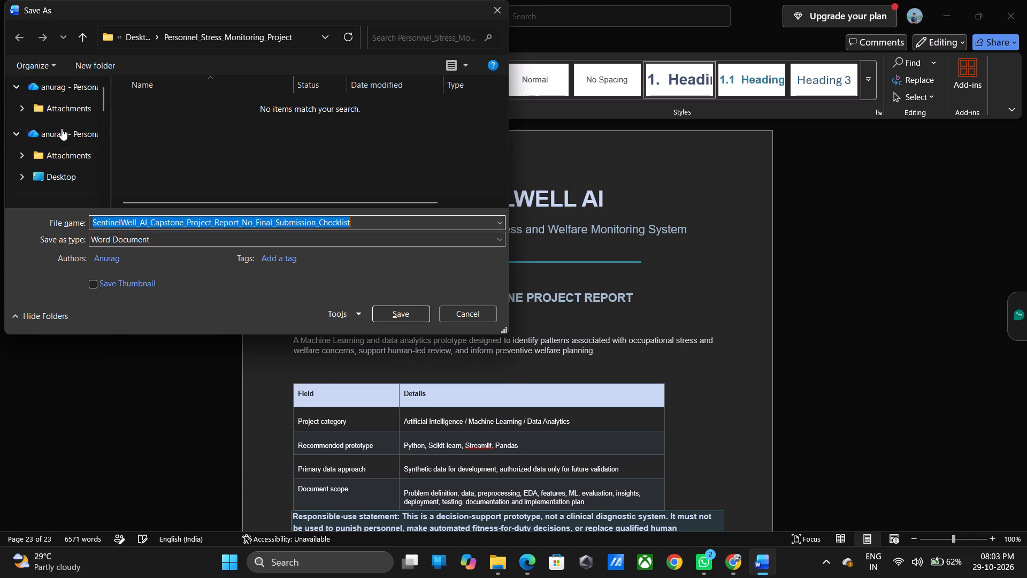
scroll(62, 128, up, 8)
scroll(60, 161, down, 1)
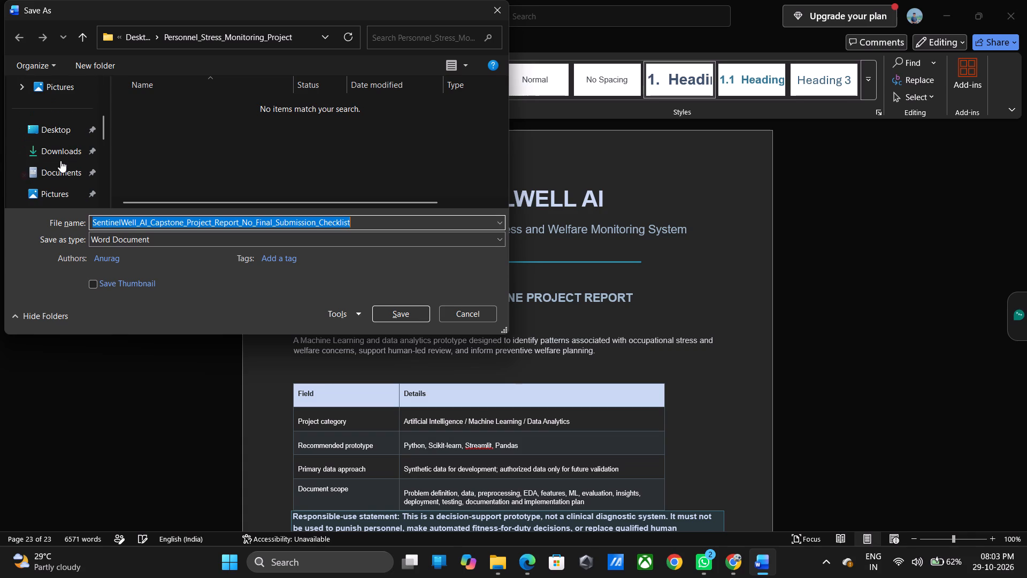
scroll(60, 161, down, 1)
click(60, 156)
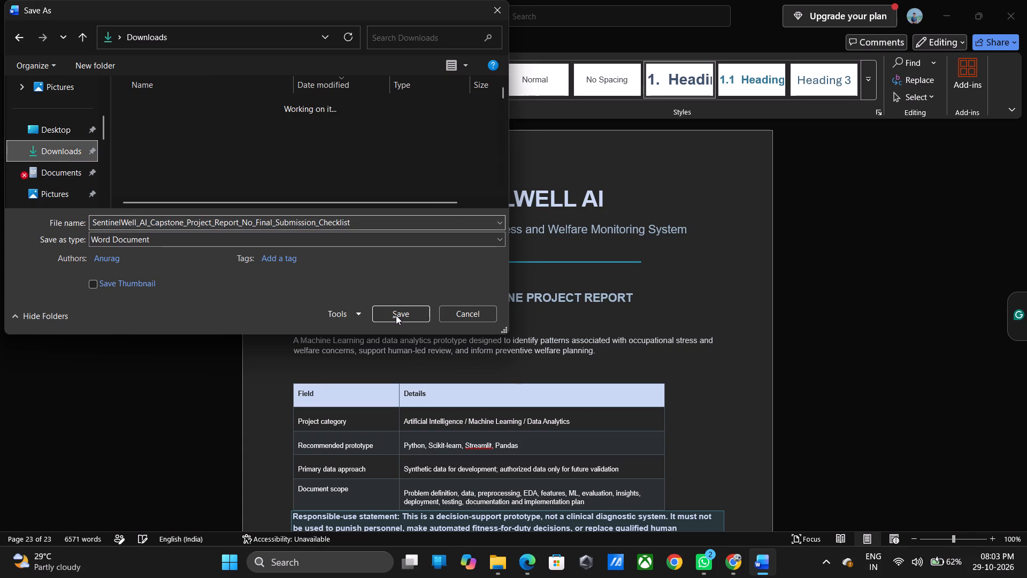
click(396, 316)
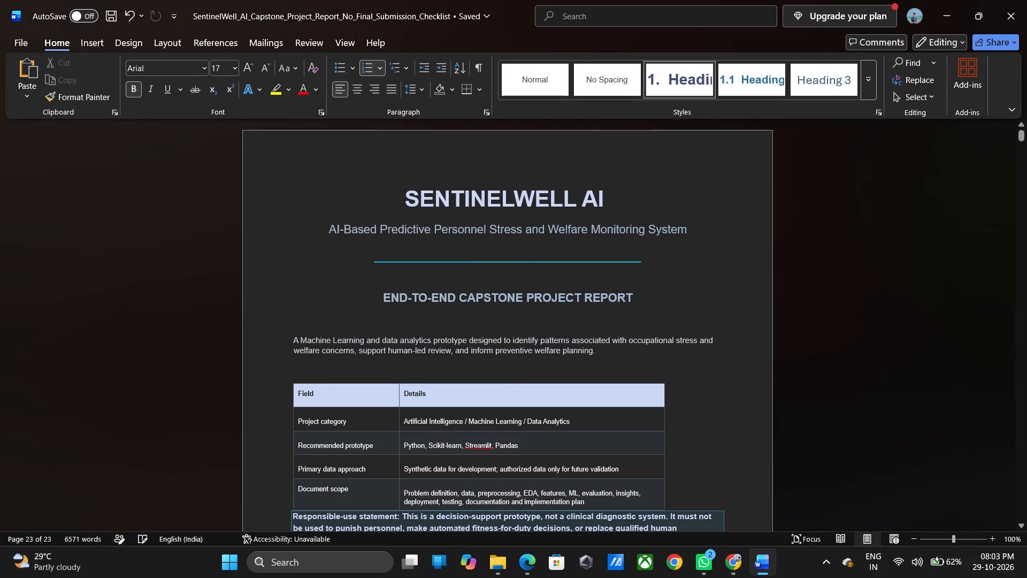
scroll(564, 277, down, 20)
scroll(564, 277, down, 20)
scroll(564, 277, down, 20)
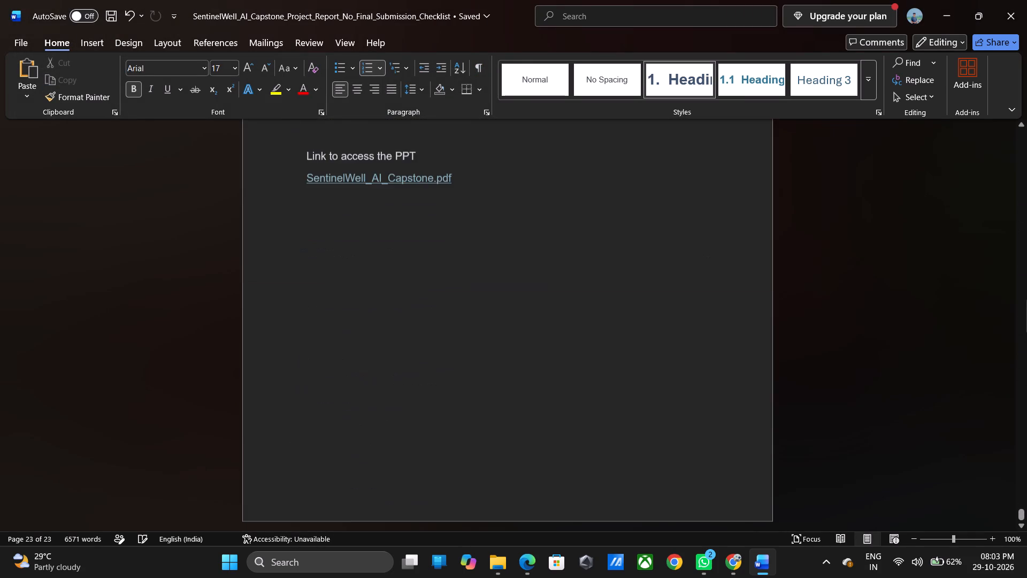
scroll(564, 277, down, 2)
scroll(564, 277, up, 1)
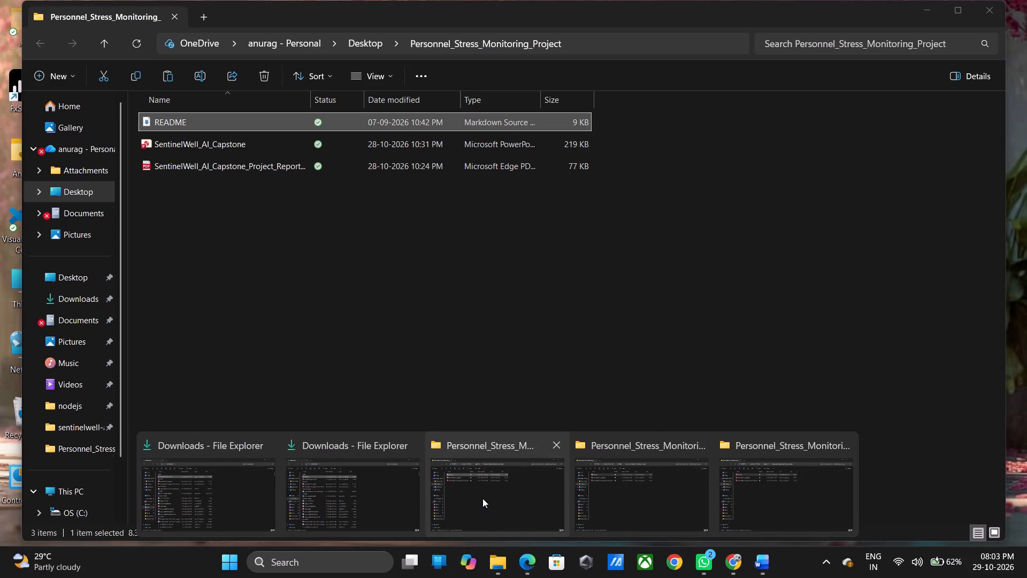
Close the Personnel_Stress_Monitoring_Project windows and the duplicate Downloads window in File Explorer, keeping one Downloads window.
click(556, 444)
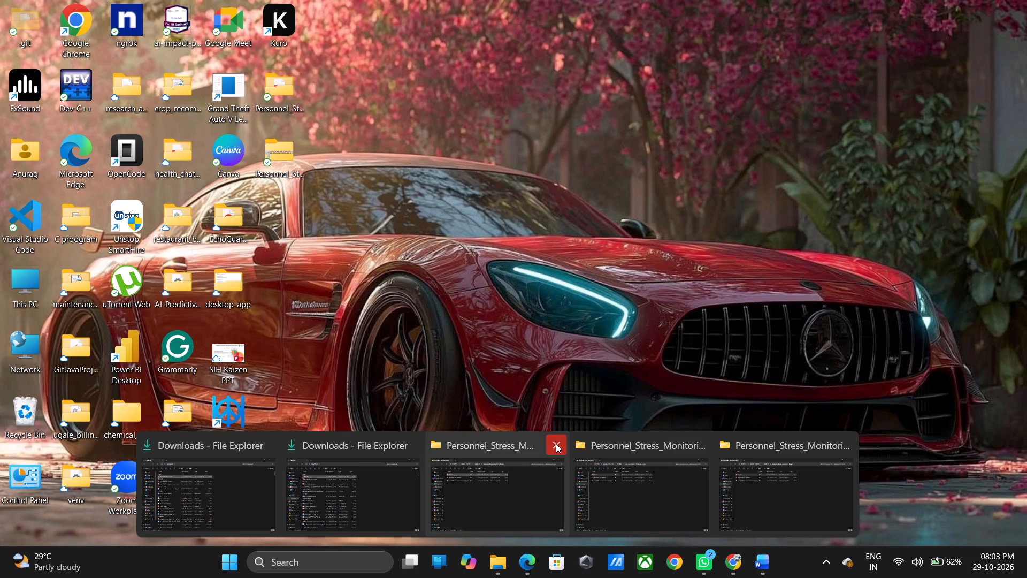
click(627, 444)
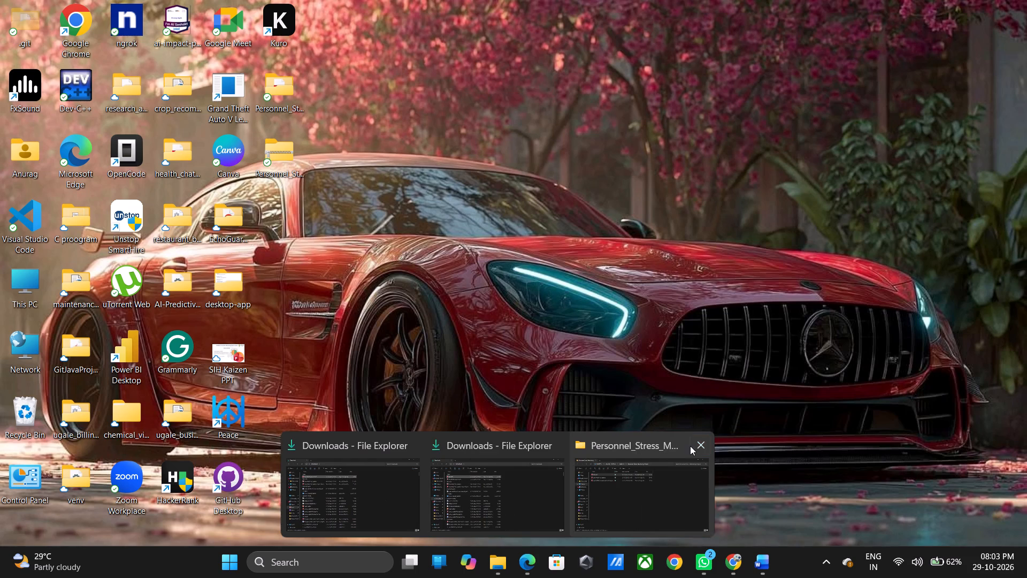
click(692, 446)
click(632, 446)
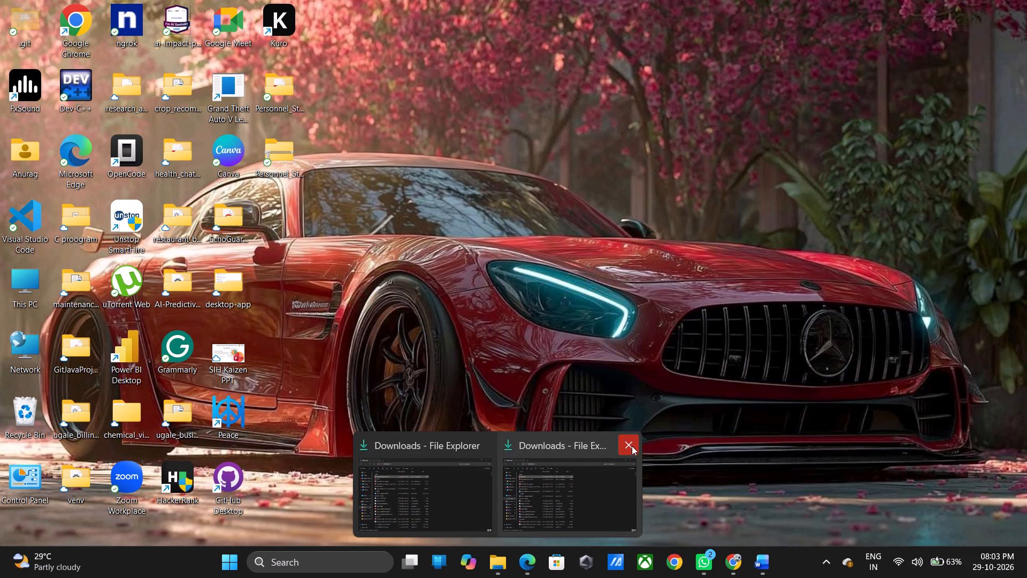
Check the Downloads folder in File Explorer for the newly saved Word report.
click(504, 492)
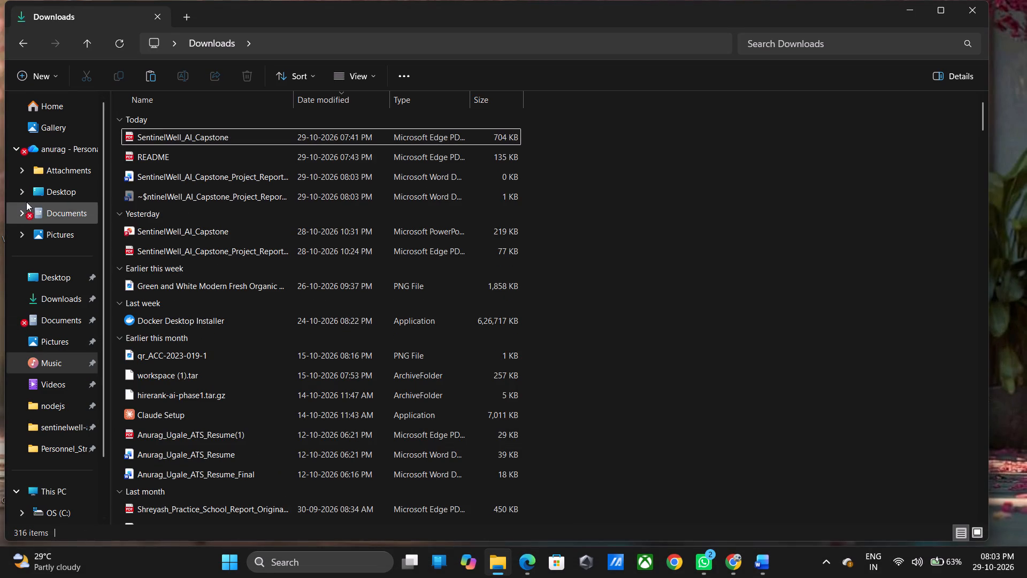
click(55, 315)
click(56, 296)
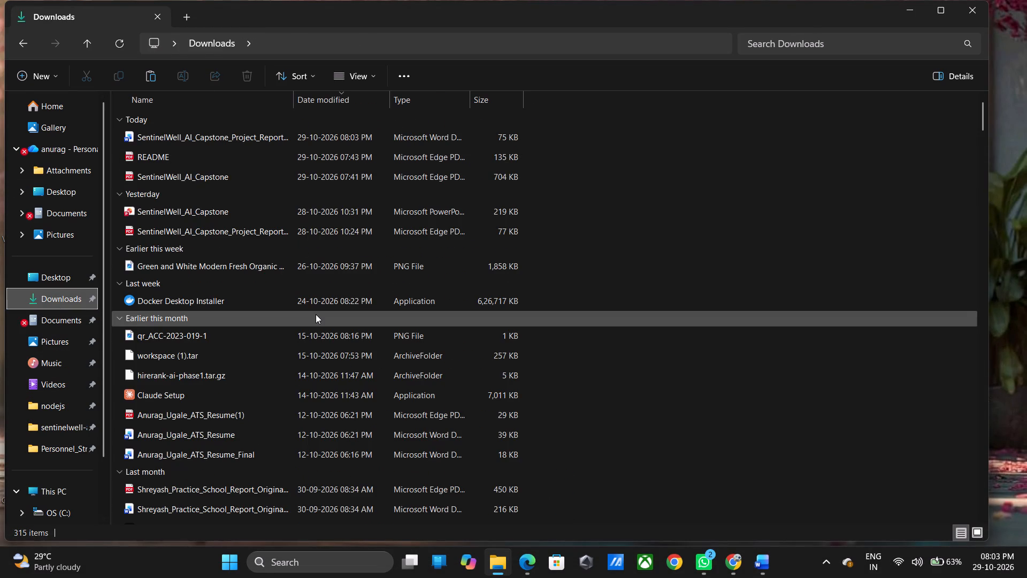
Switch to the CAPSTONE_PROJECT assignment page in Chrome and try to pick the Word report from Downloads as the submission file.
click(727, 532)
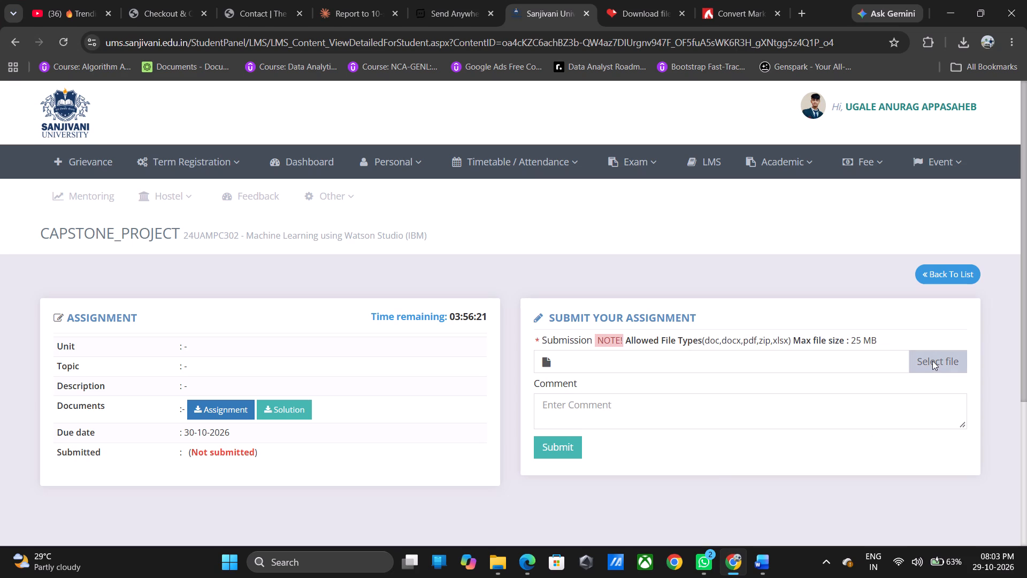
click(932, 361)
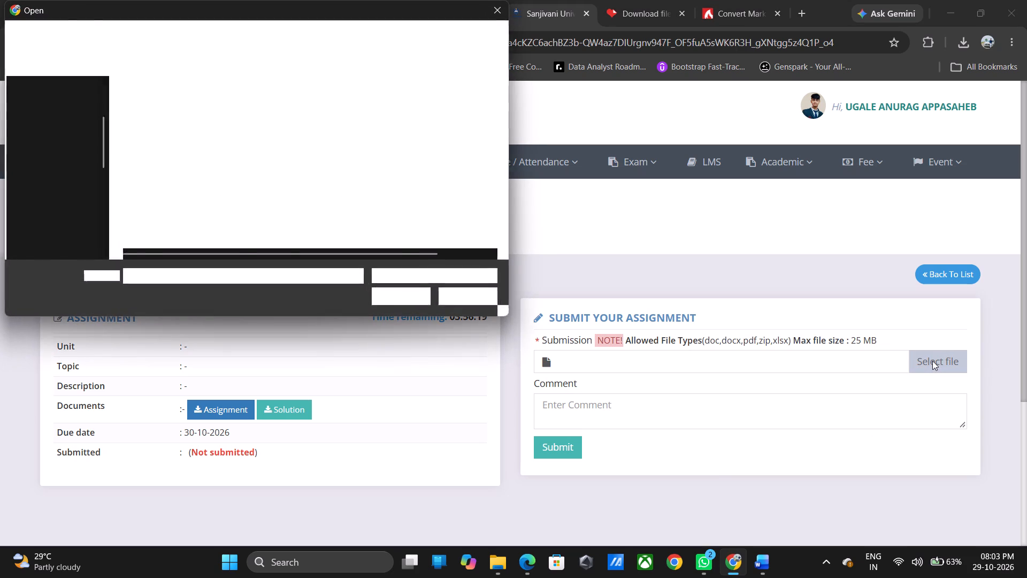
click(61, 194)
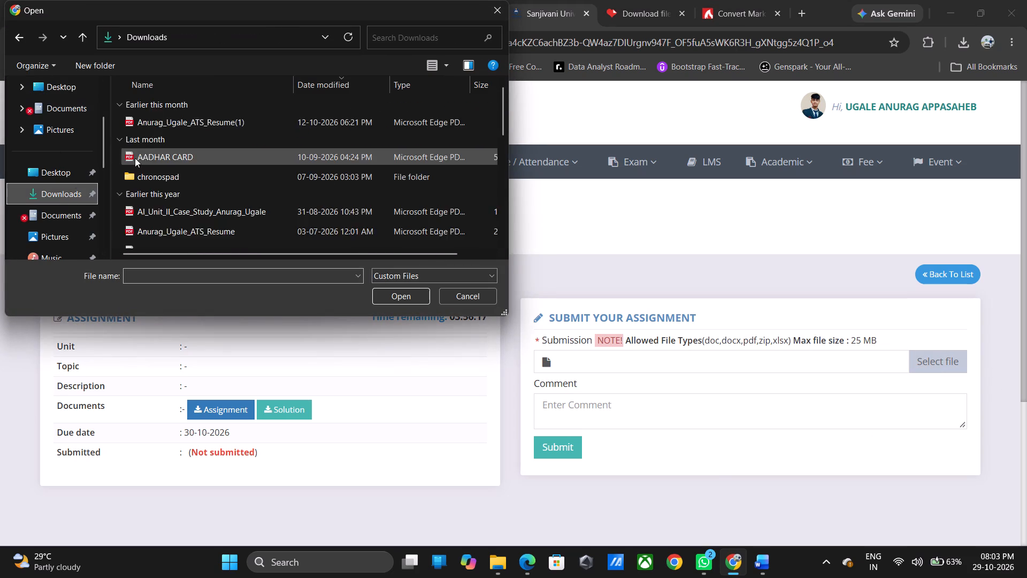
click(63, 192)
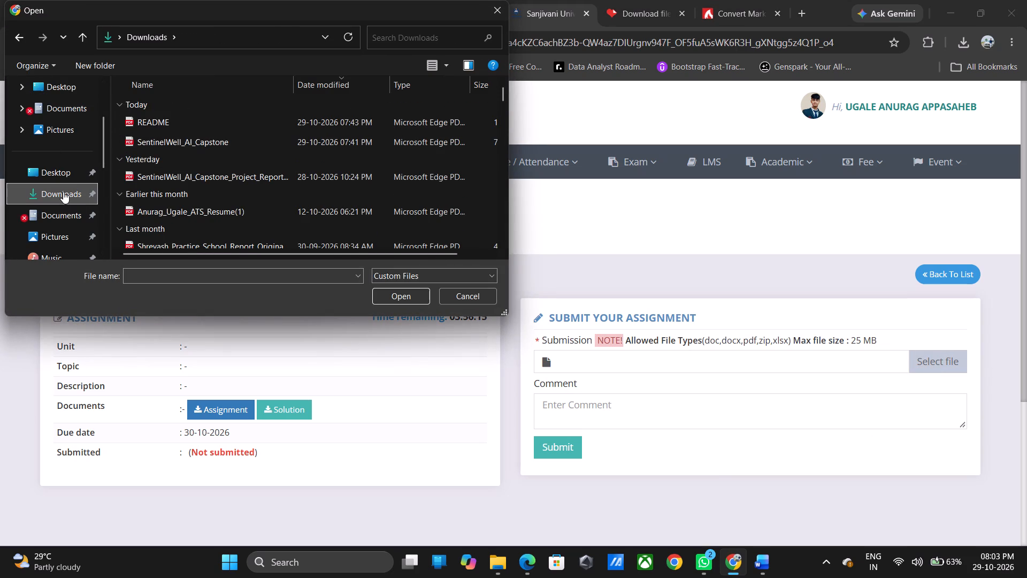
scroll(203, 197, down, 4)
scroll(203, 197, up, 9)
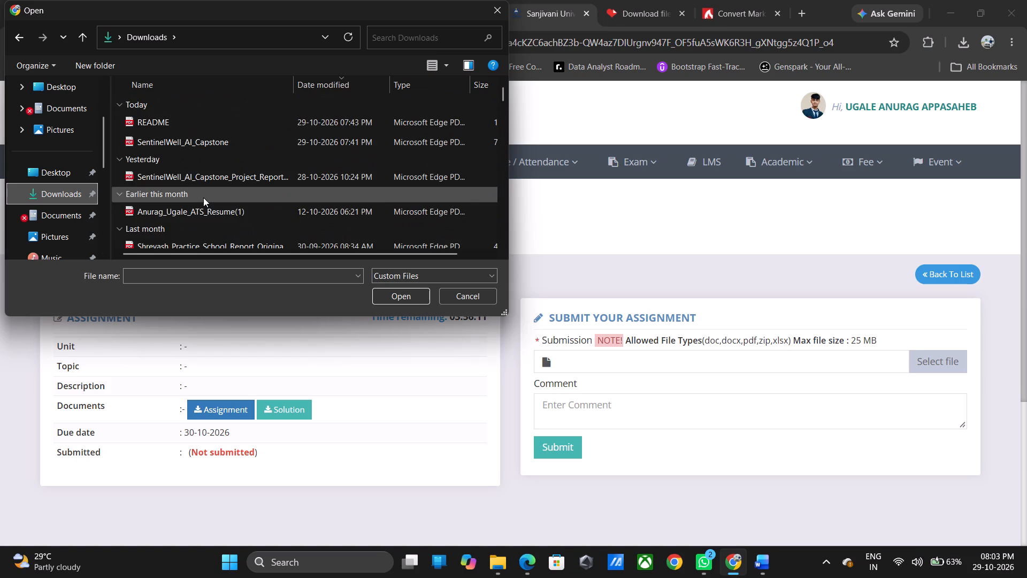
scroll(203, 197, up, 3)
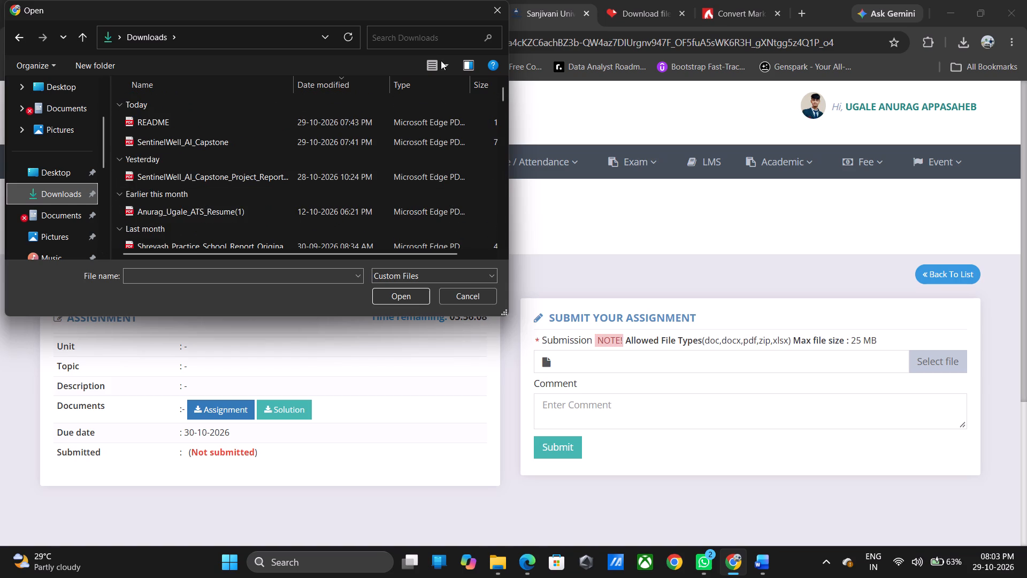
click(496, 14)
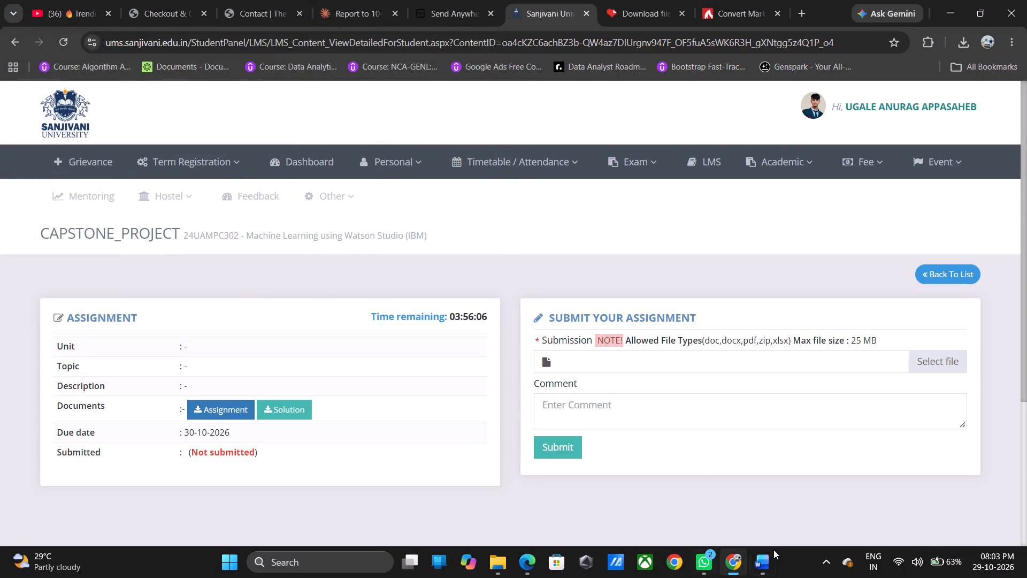
Switch to Word and save the capstone report as a PDF in the Downloads folder, replacing the existing PDF of the same name.
click(770, 494)
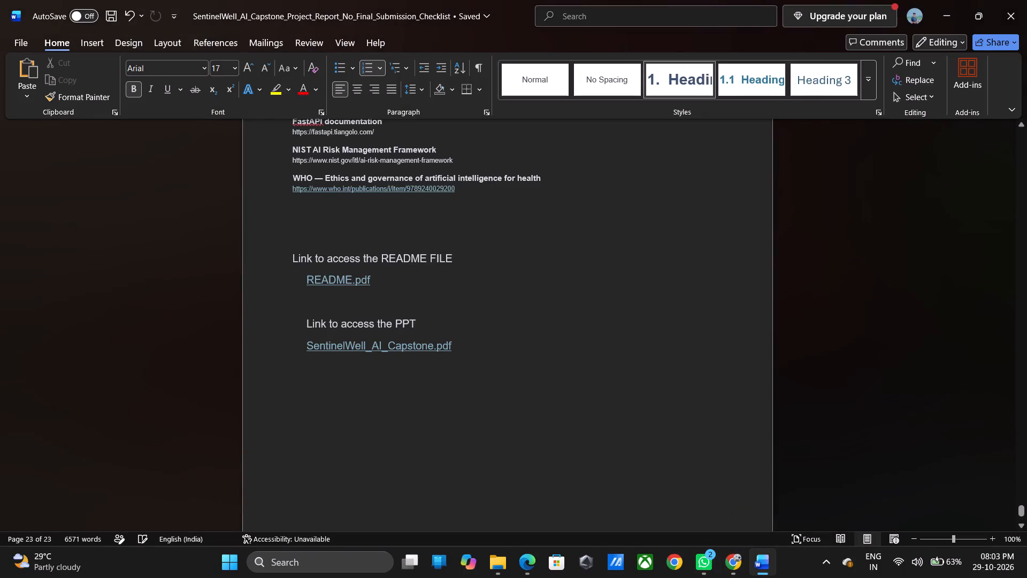
click(24, 39)
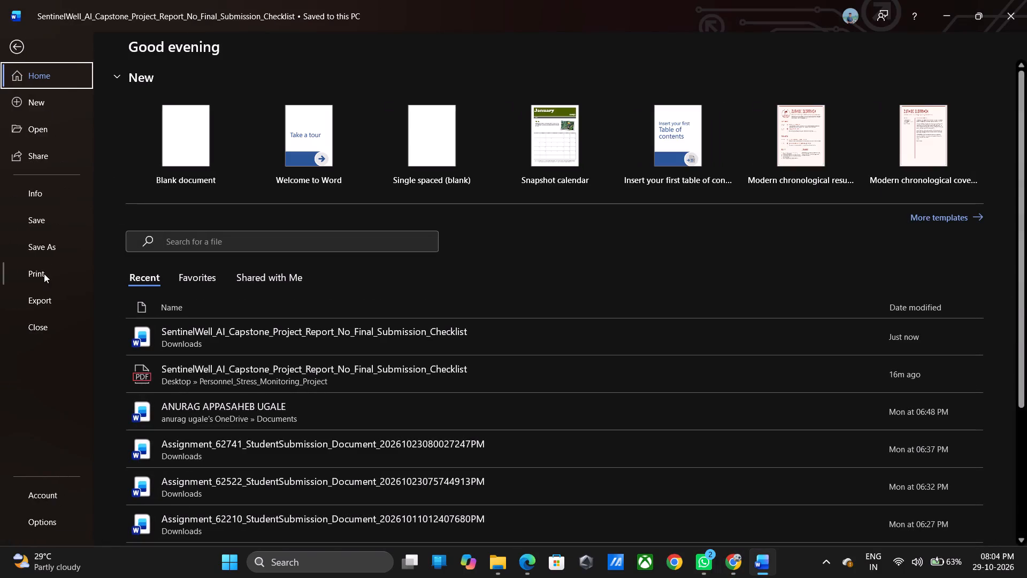
click(49, 245)
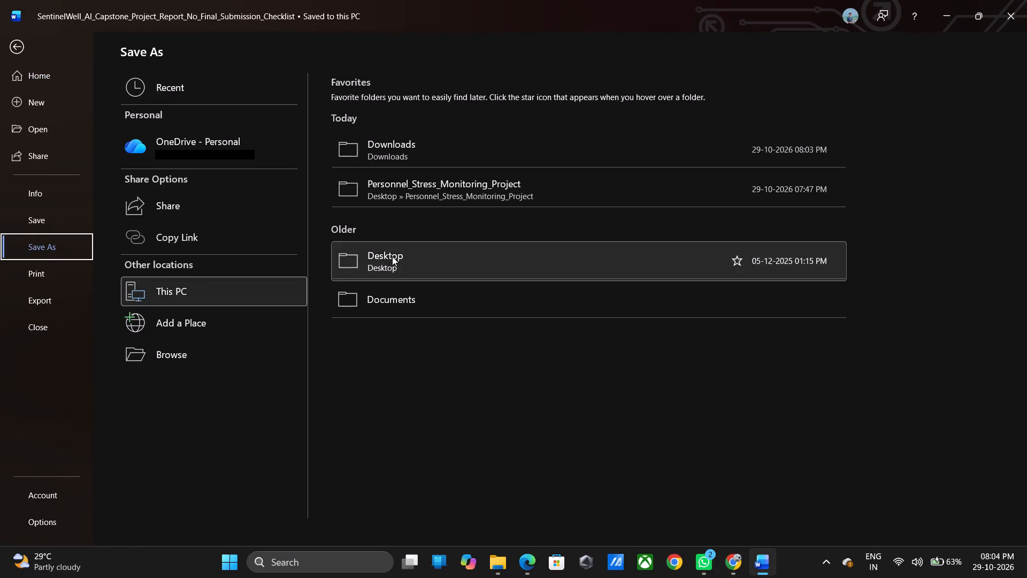
click(410, 136)
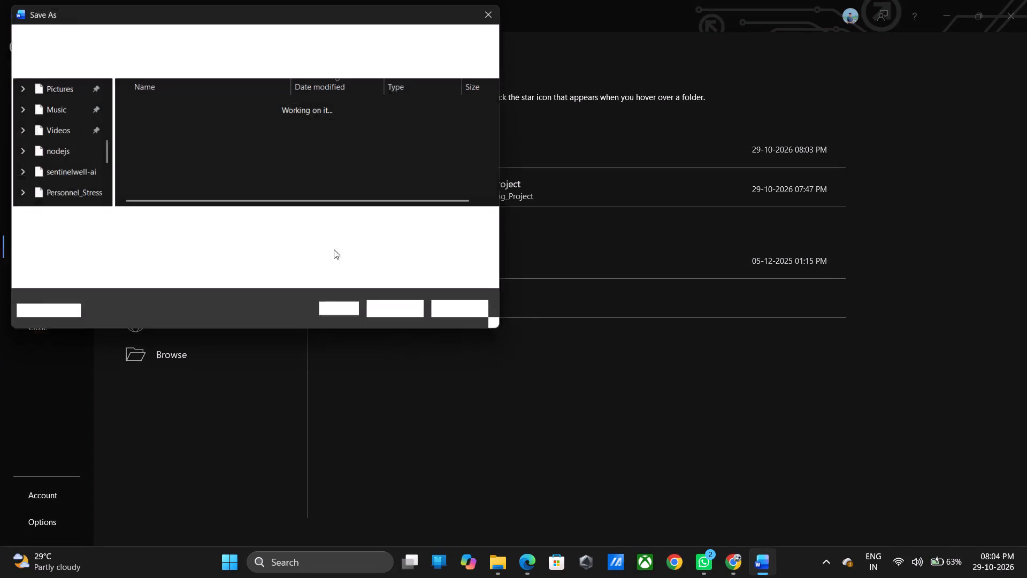
click(304, 243)
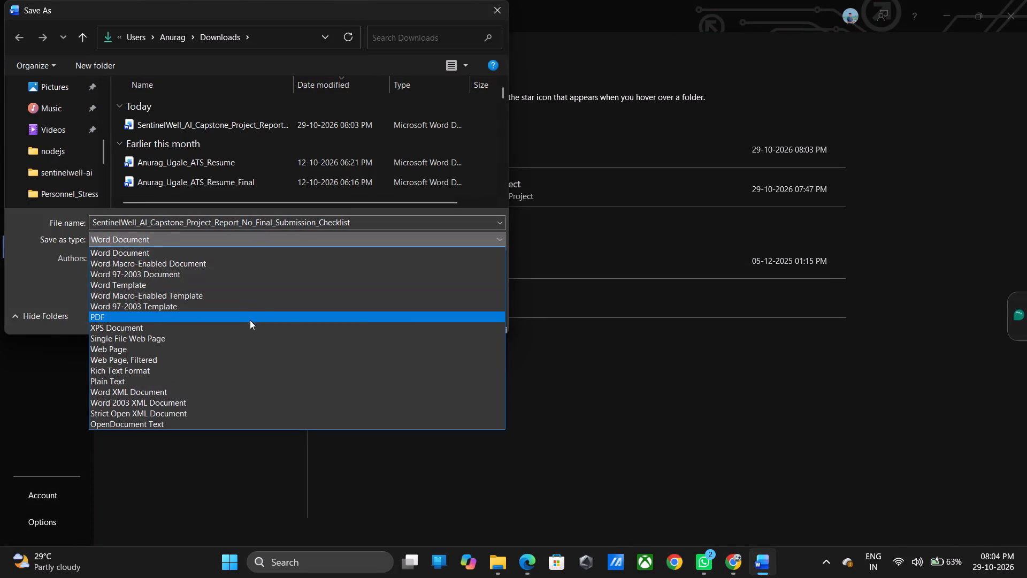
click(249, 321)
click(395, 344)
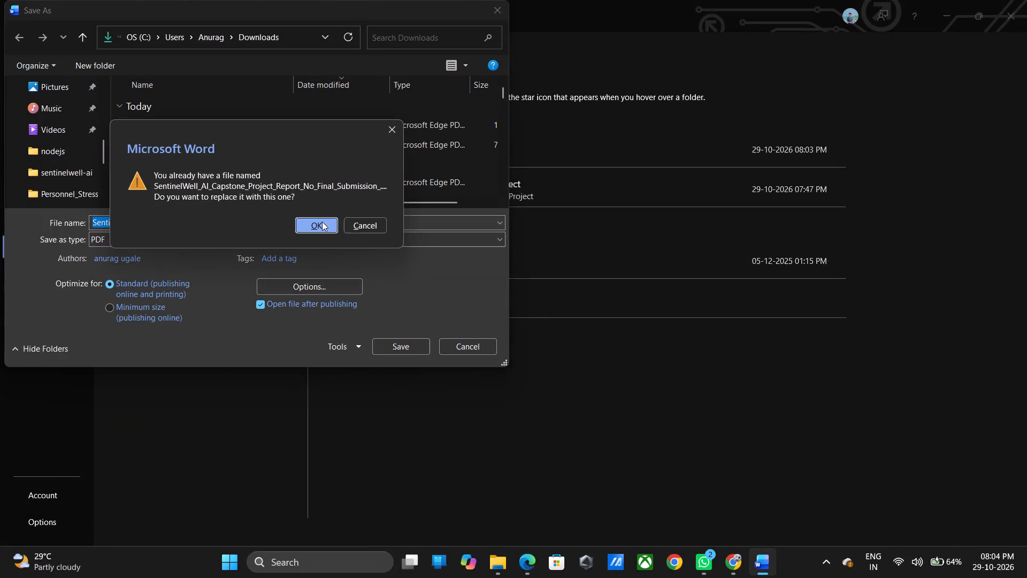
click(320, 222)
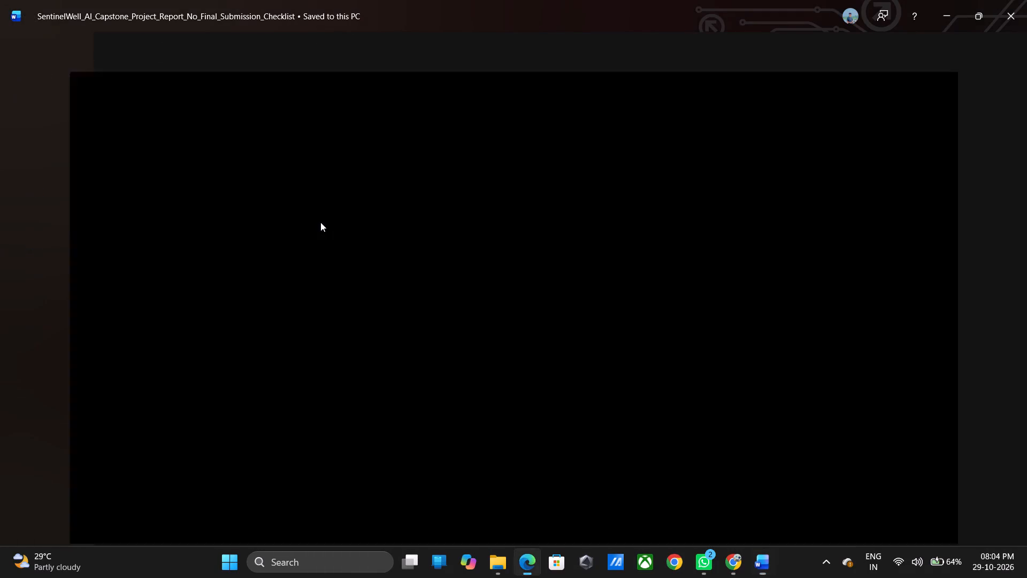
Examine the last page of the exported PDF in Edge, test its README.pdf link, and close that document.
scroll(466, 313, down, 9)
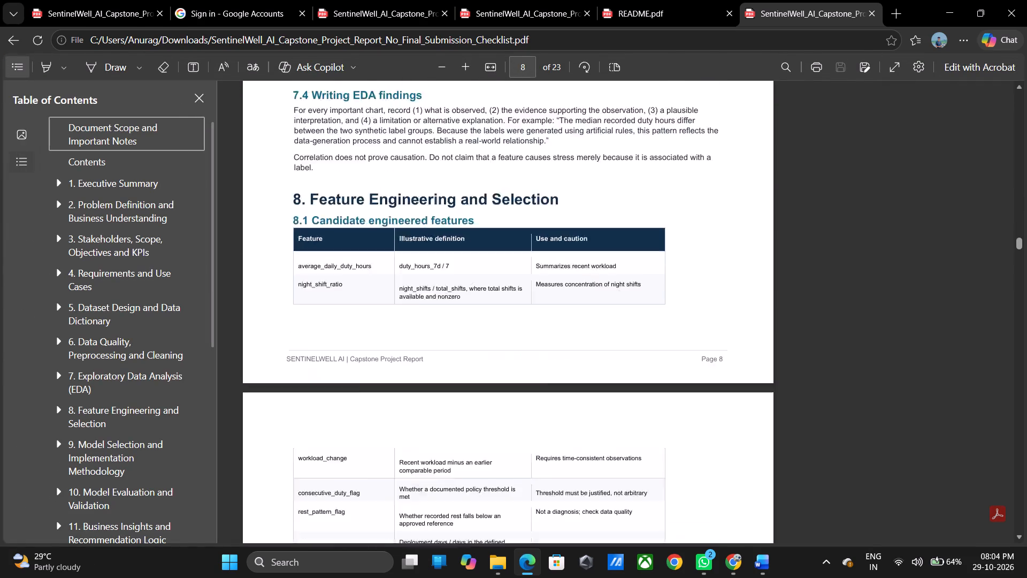
scroll(466, 313, down, 20)
scroll(466, 313, down, 6)
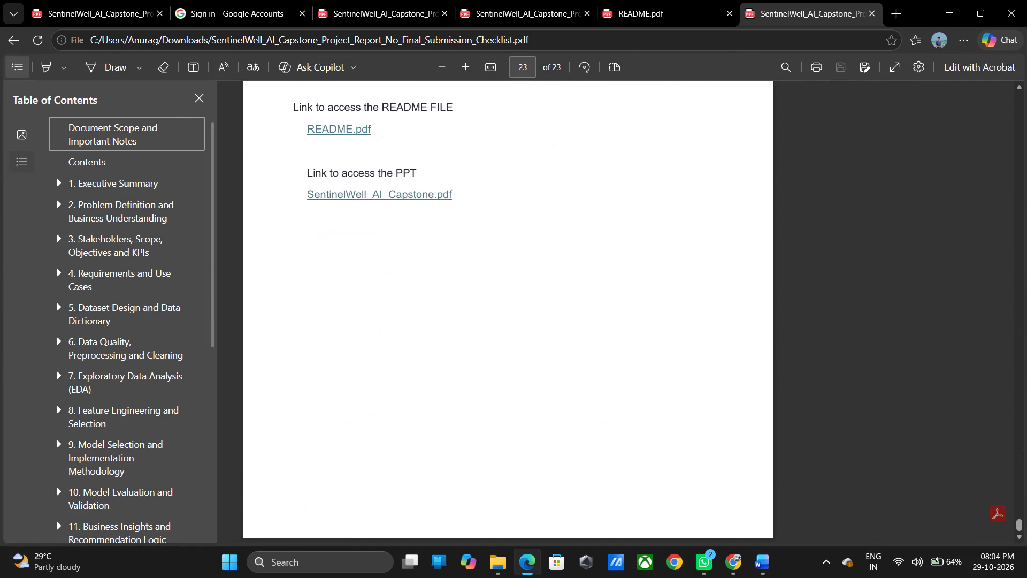
click(337, 133)
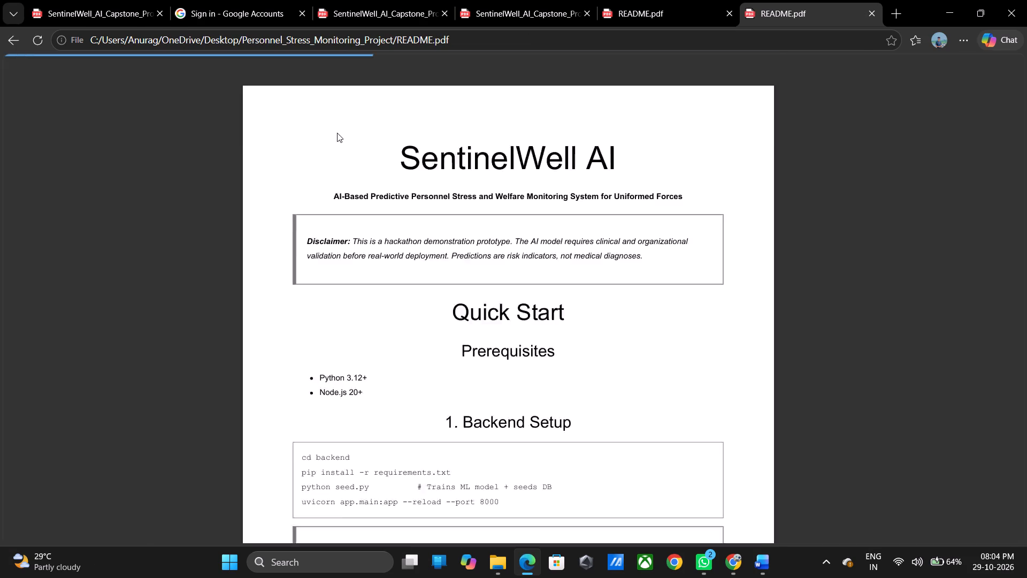
click(873, 14)
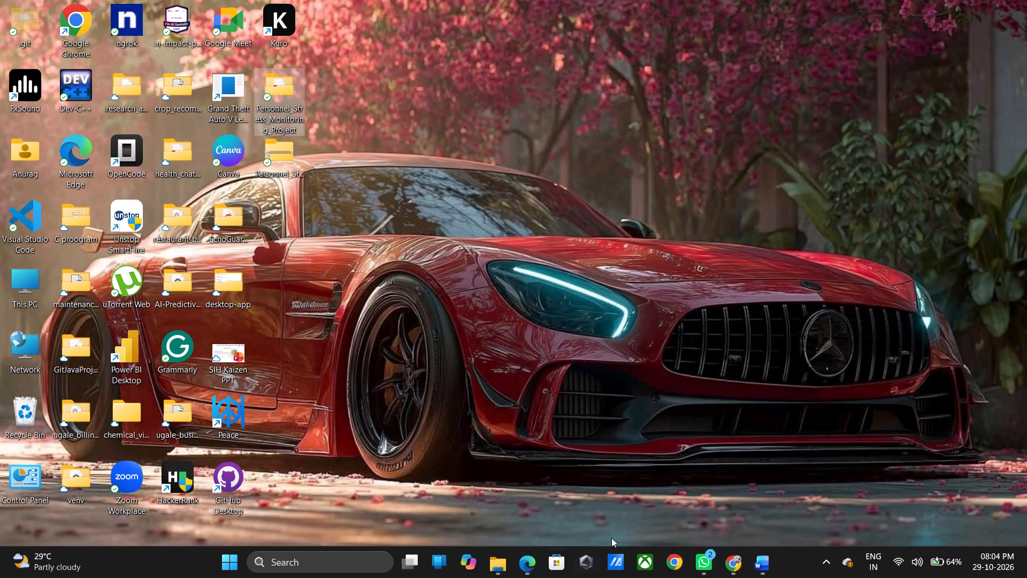
Check the Downloads folder in File Explorer for the newly exported PDF report.
click(492, 529)
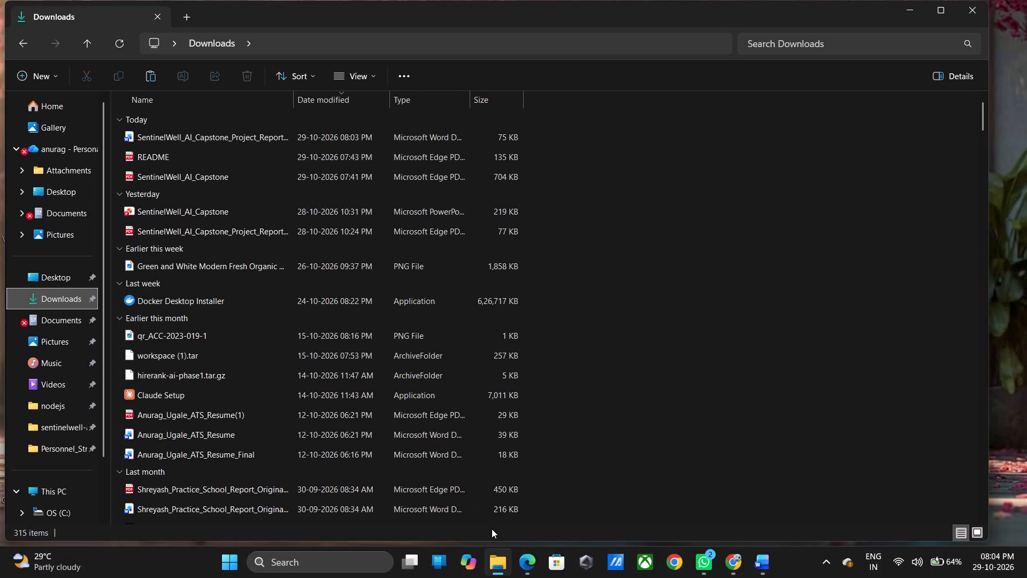
scroll(319, 333, up, 4)
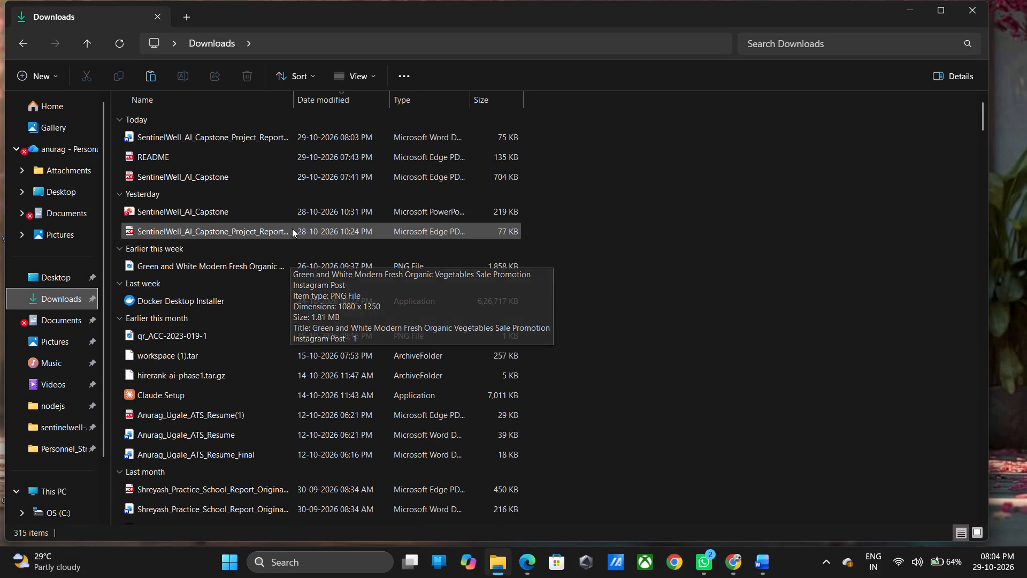
scroll(288, 173, up, 4)
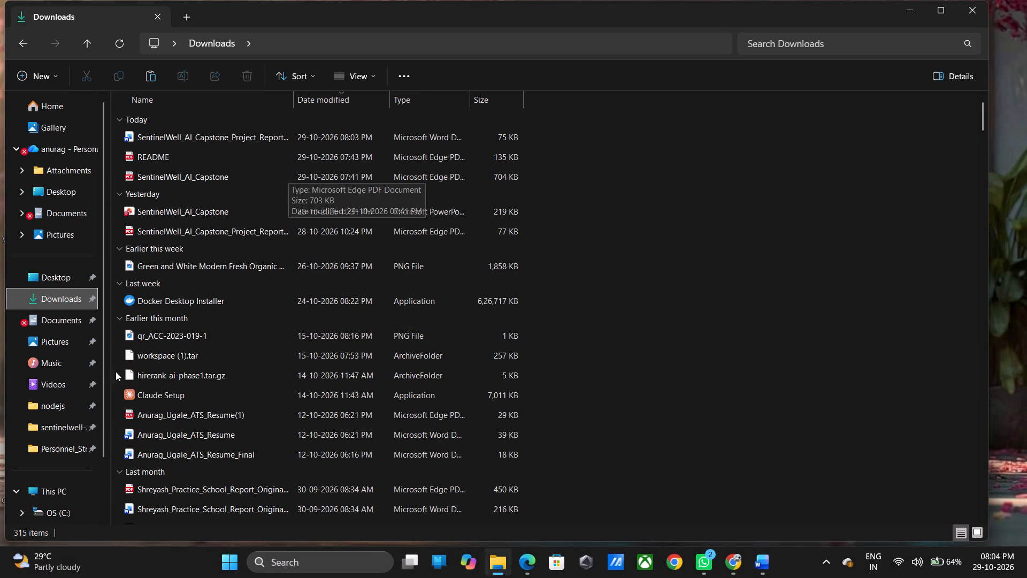
click(72, 302)
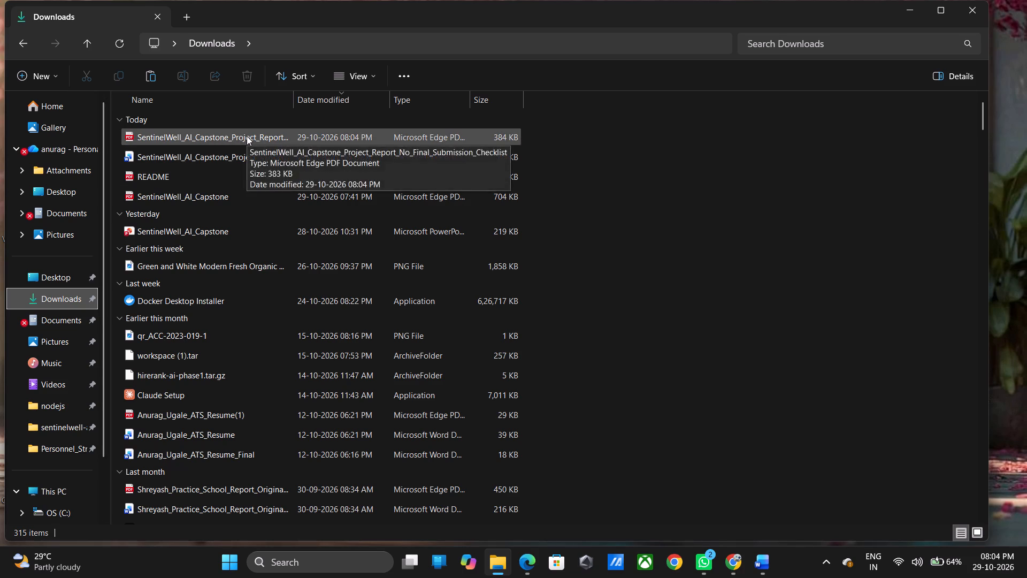
In Chrome, attach SentinelWell_AI_Capstone_Project_Report_No_Final_Submission_Checklist.pdf from Downloads to the CAPSTONE_PROJECT assignment and submit it.
click(742, 514)
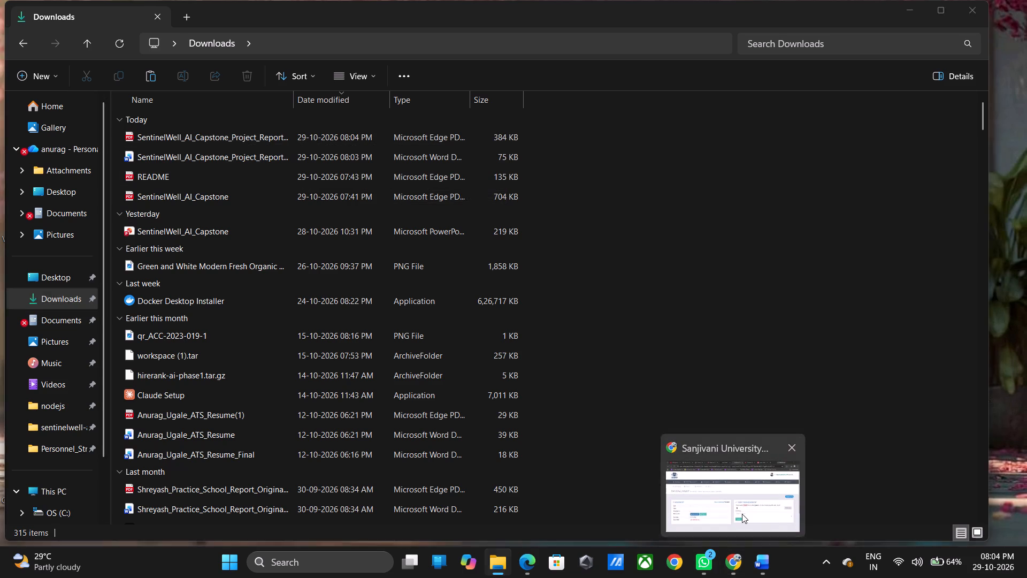
click(921, 361)
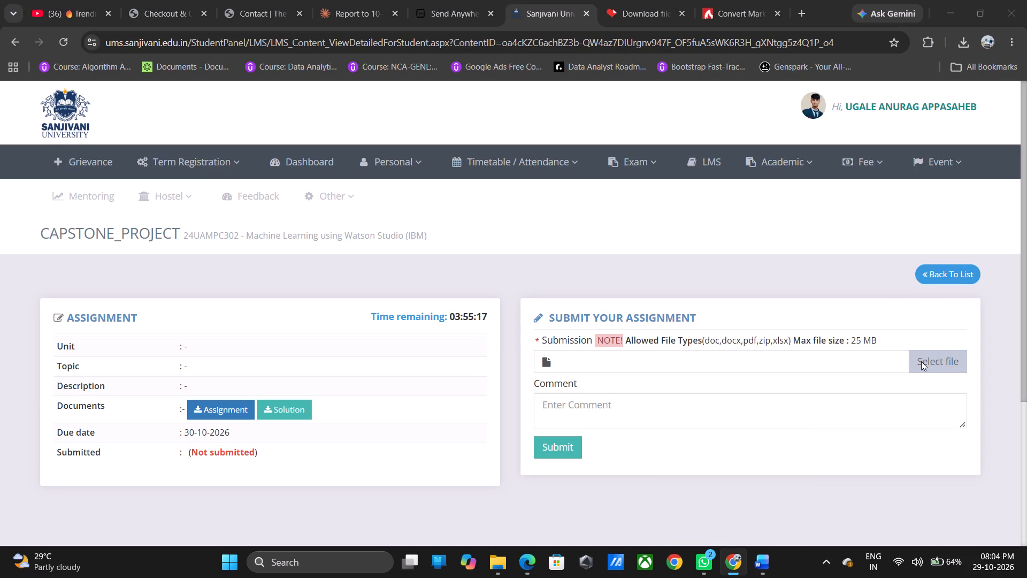
click(42, 207)
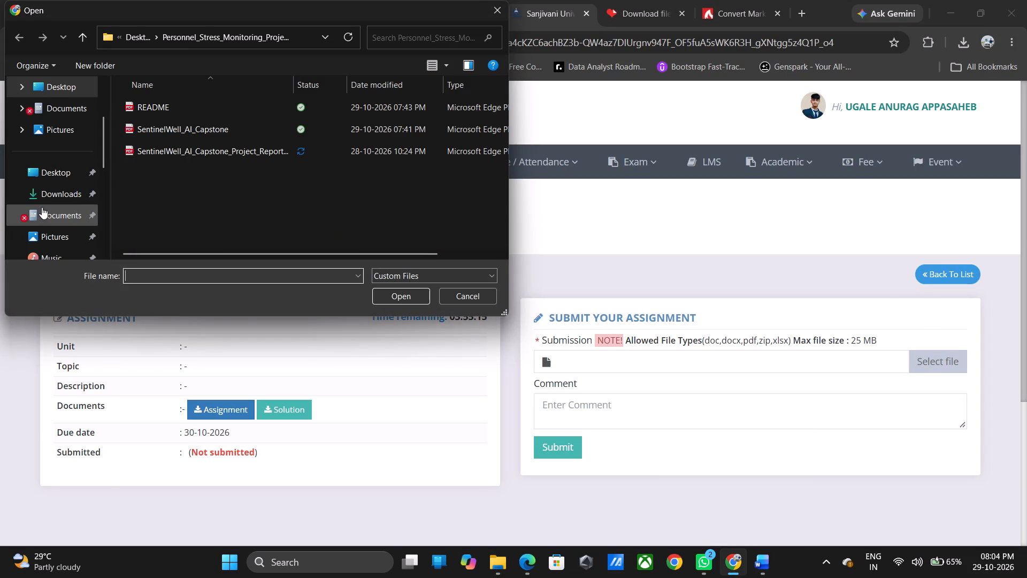
click(43, 191)
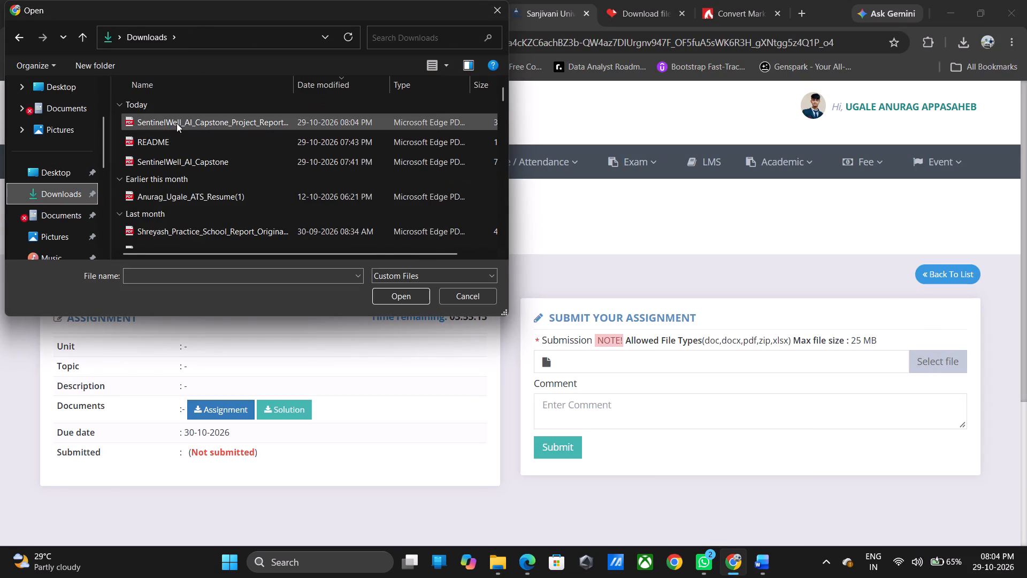
click(177, 123)
click(403, 297)
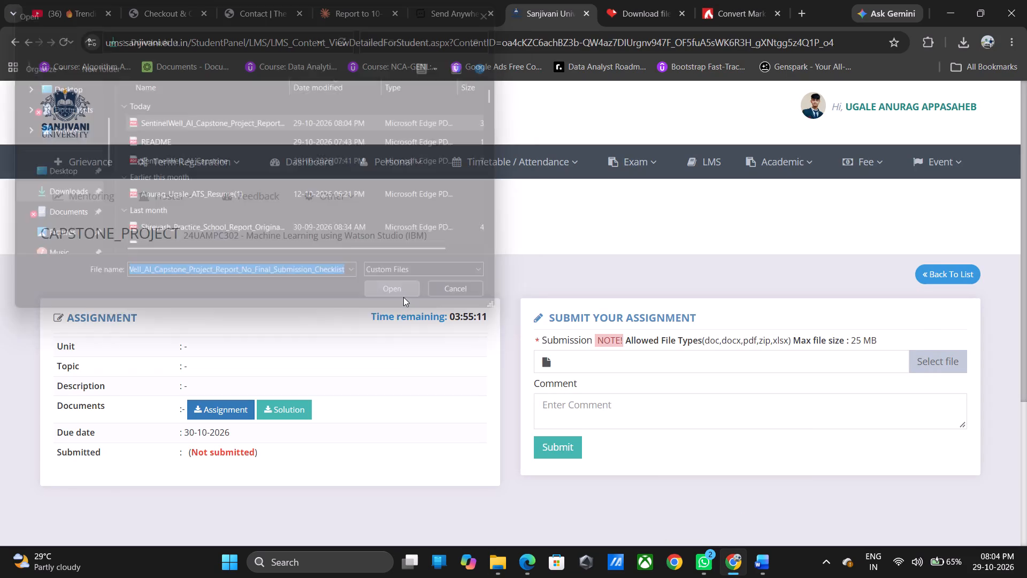
click(574, 446)
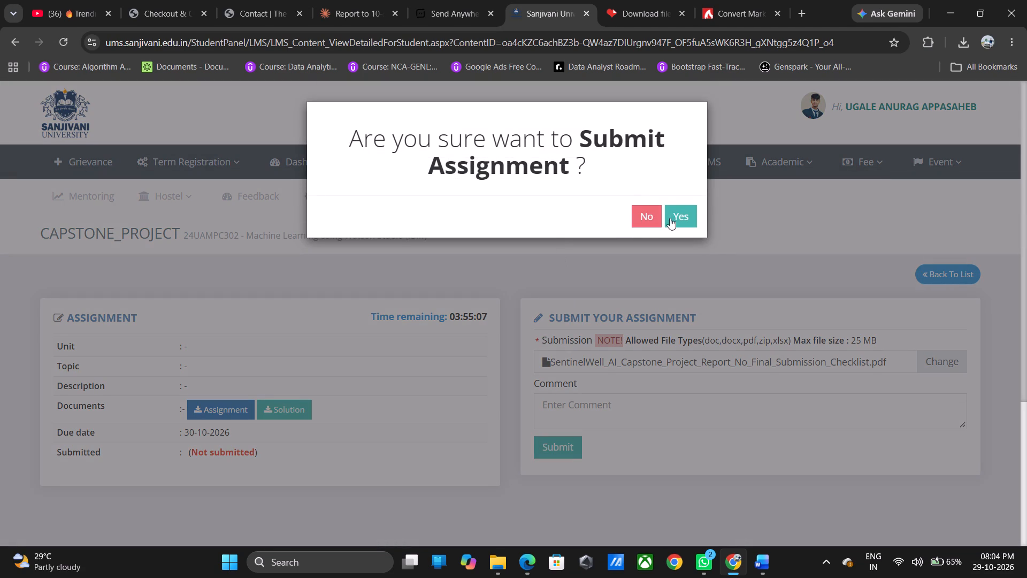
click(678, 212)
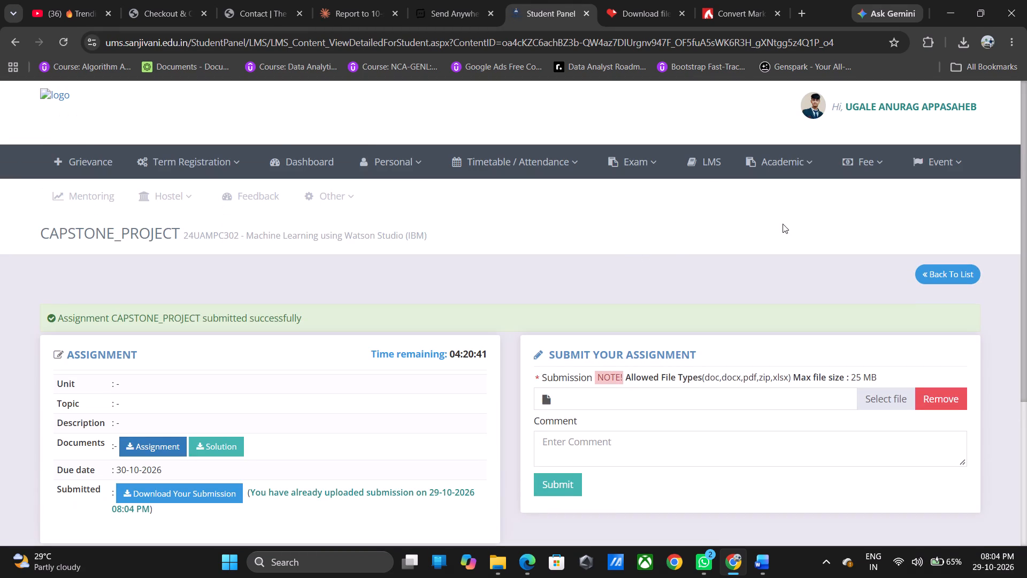
Open the student account options on the university portal.
click(809, 102)
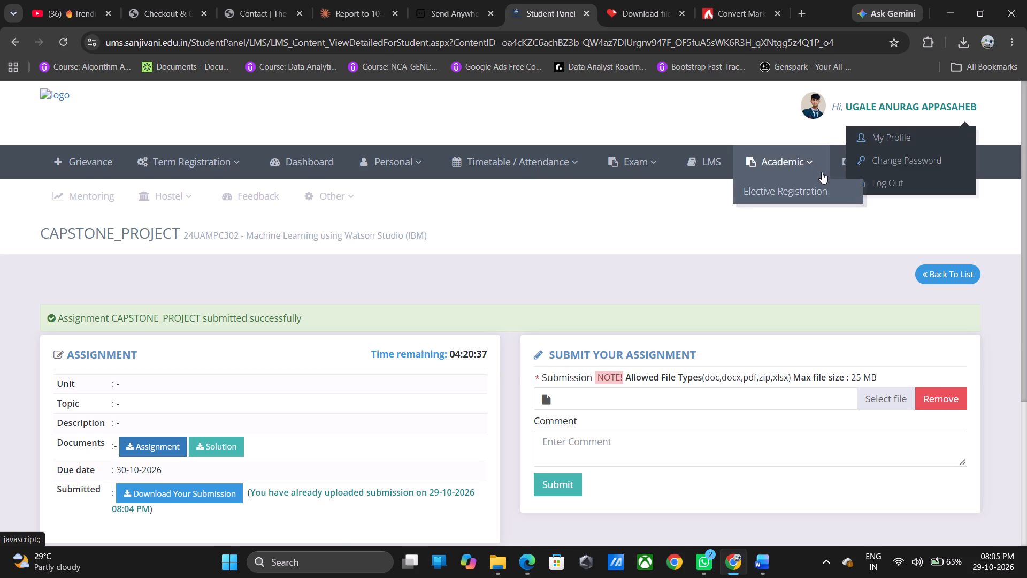
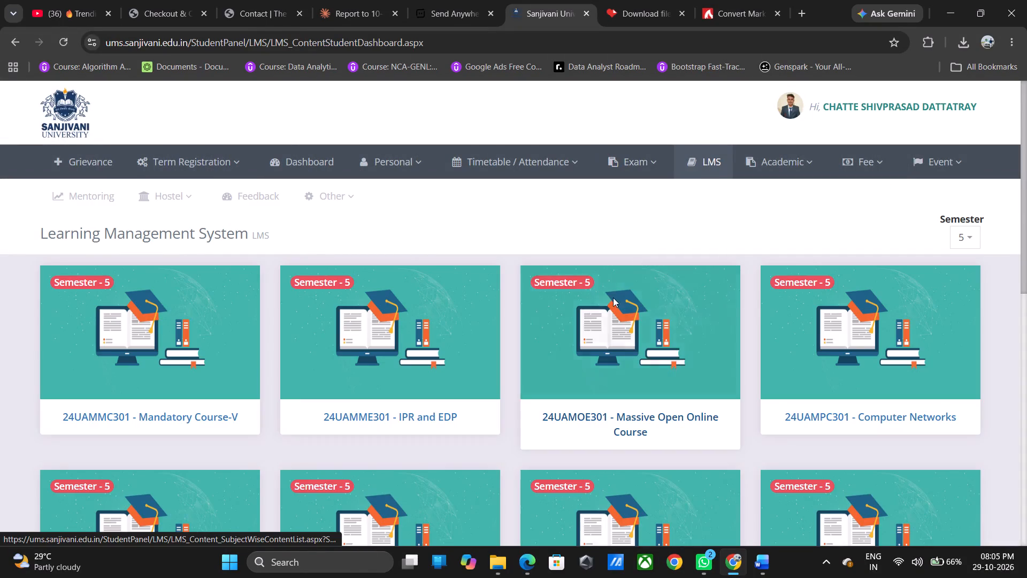
Open the pending CAPSTONE_PROJECT submission form in the LMS course 24UAMPC302 - Machine Learning using Watson Studio (IBM).
scroll(636, 354, down, 3)
click(102, 349)
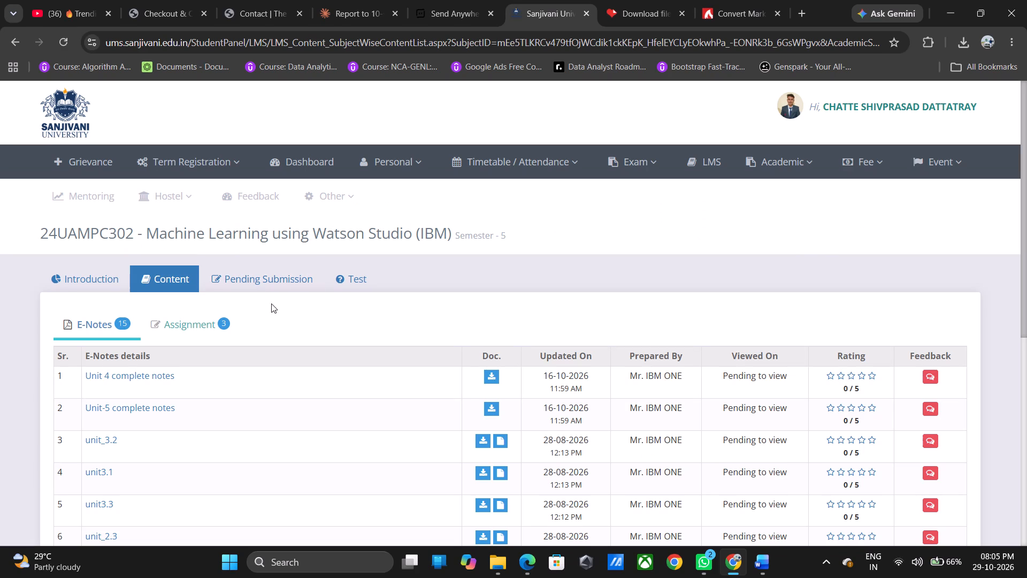
scroll(296, 393, down, 2)
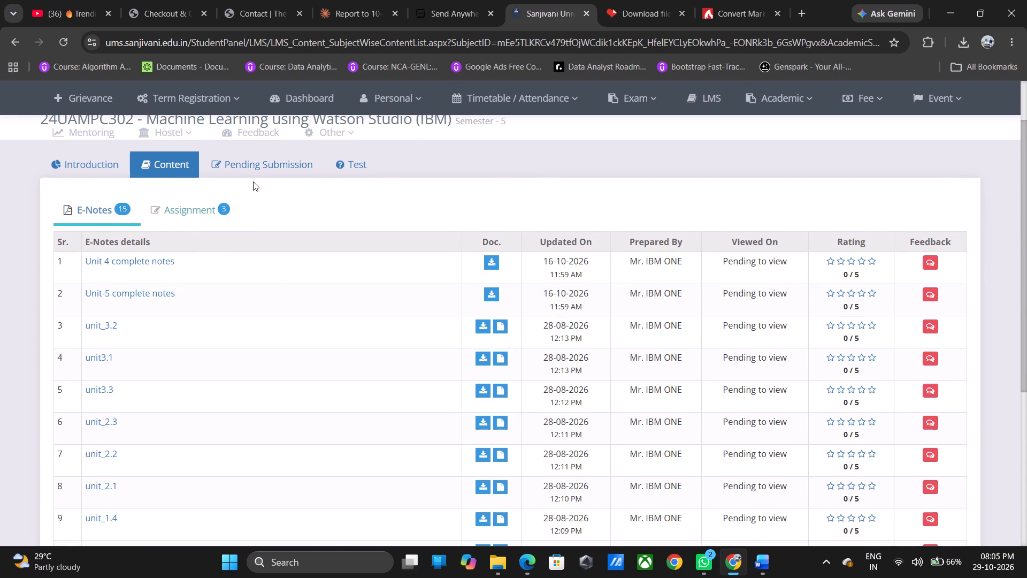
click(250, 169)
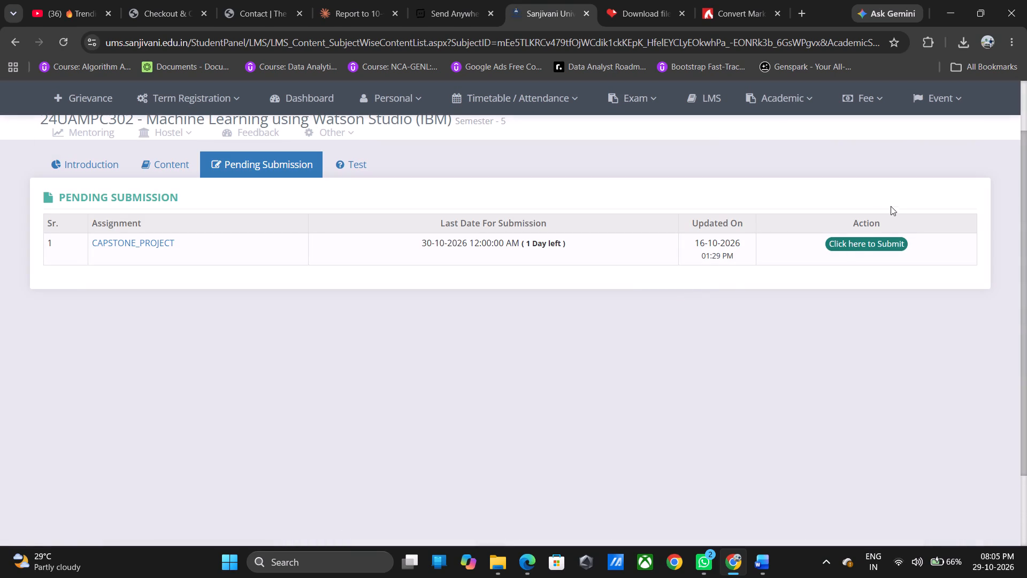
click(855, 244)
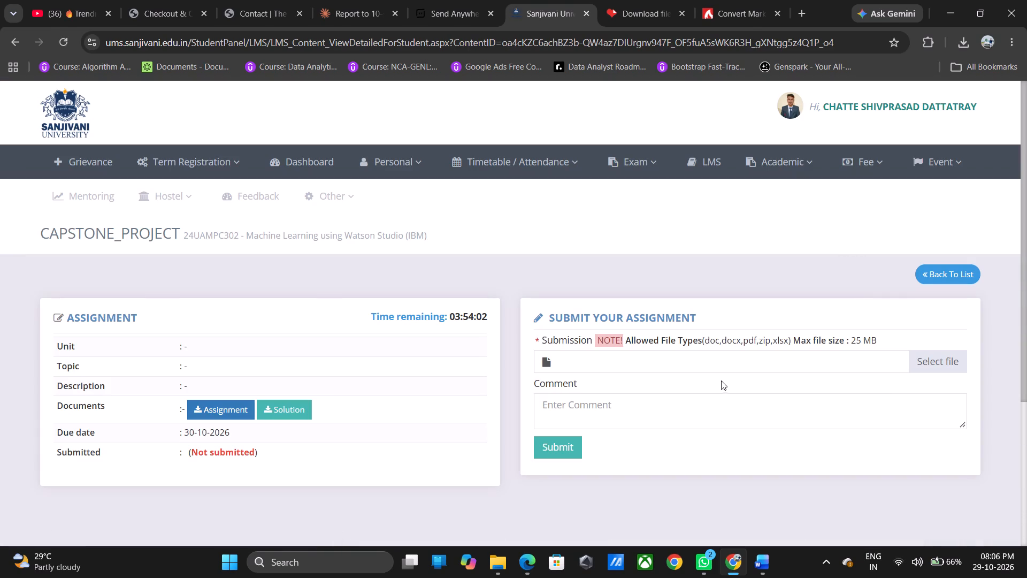
Attach SentinelWell_AI_Capstone_Project_Report_No_Final_Submission_Checklist.pdf from Downloads to the CAPSTONE_PROJECT assignment and submit it.
click(936, 358)
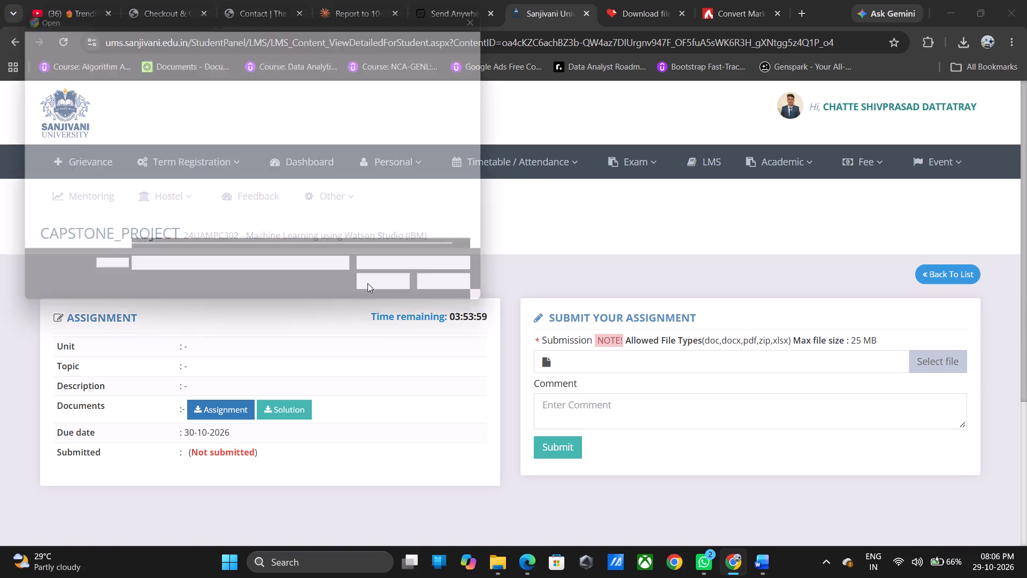
click(201, 127)
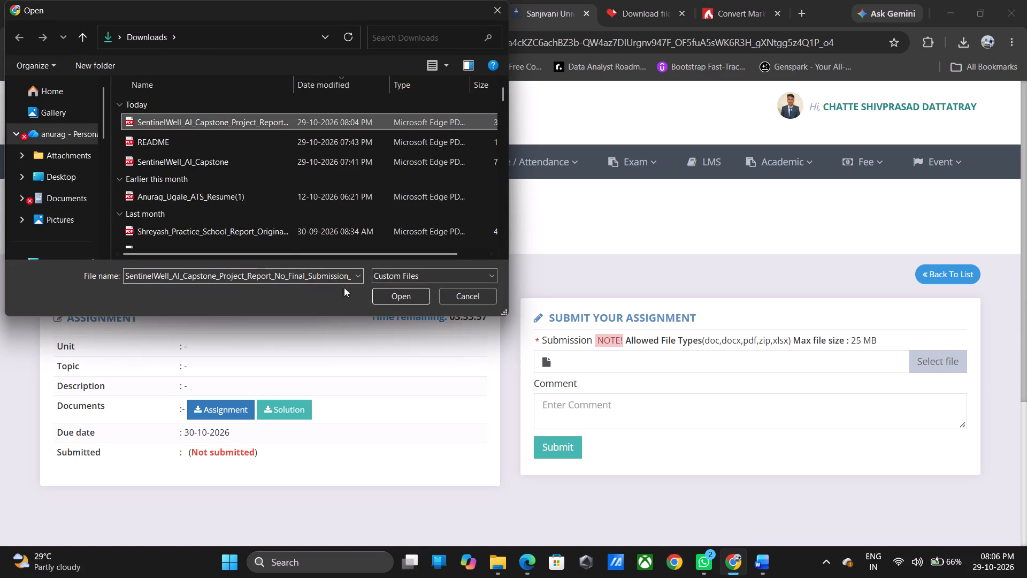
click(380, 295)
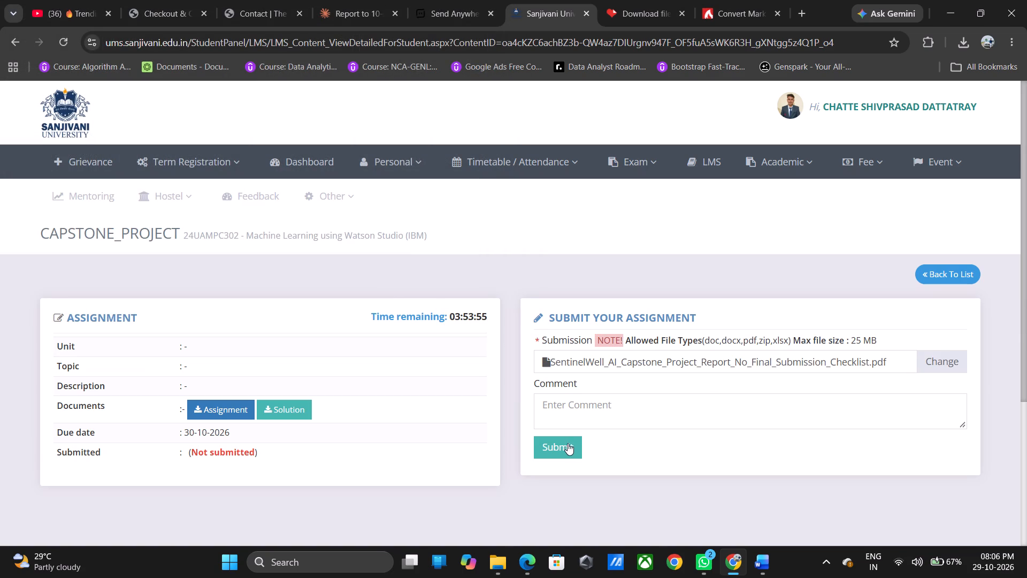
click(565, 446)
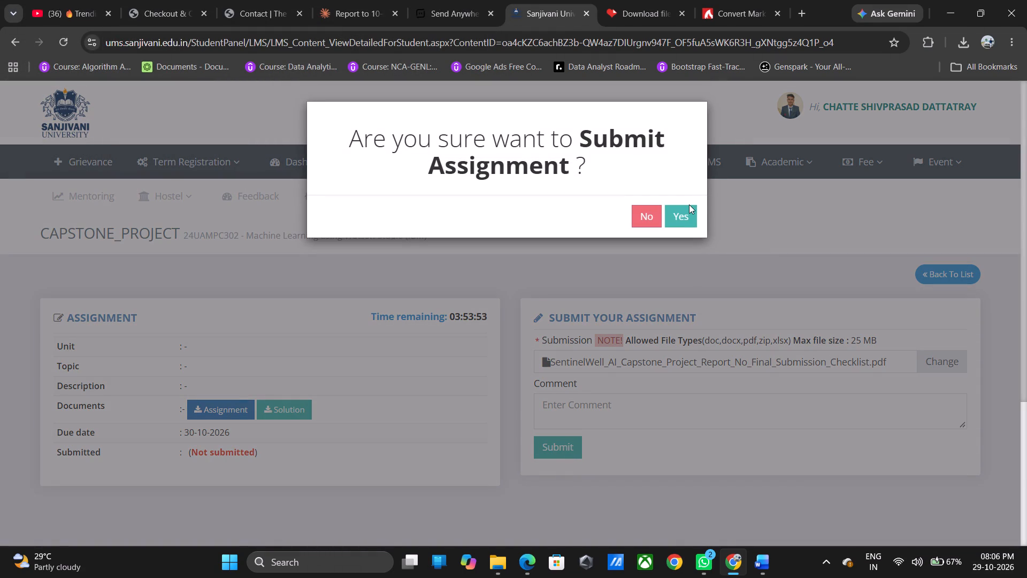
click(683, 214)
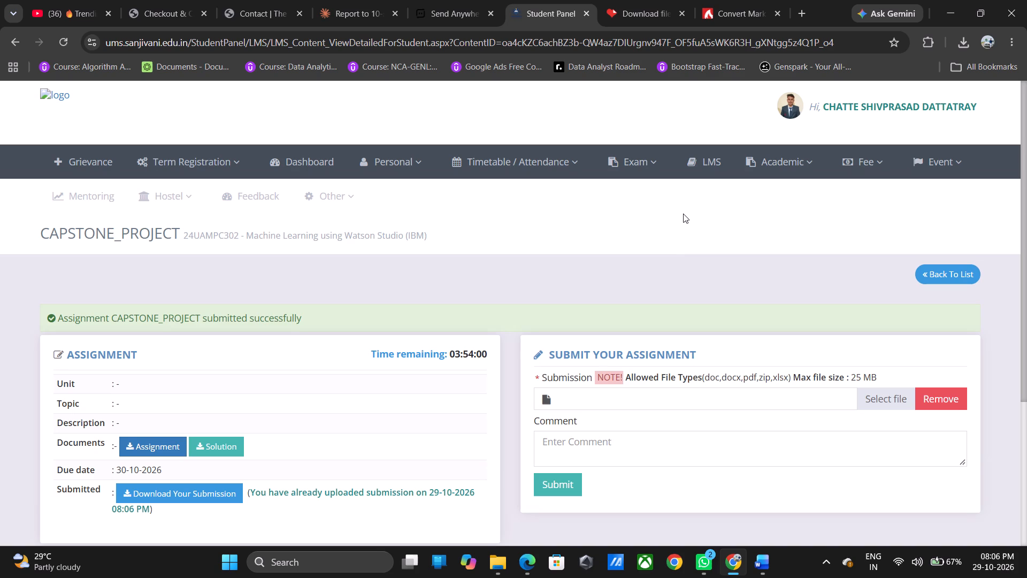
Open the student account options on the university portal.
click(784, 111)
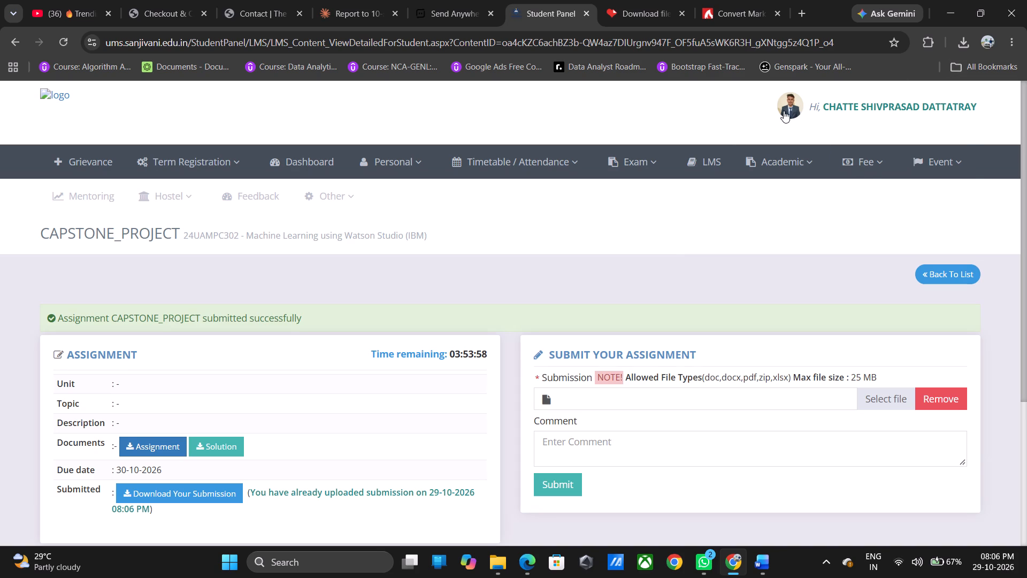